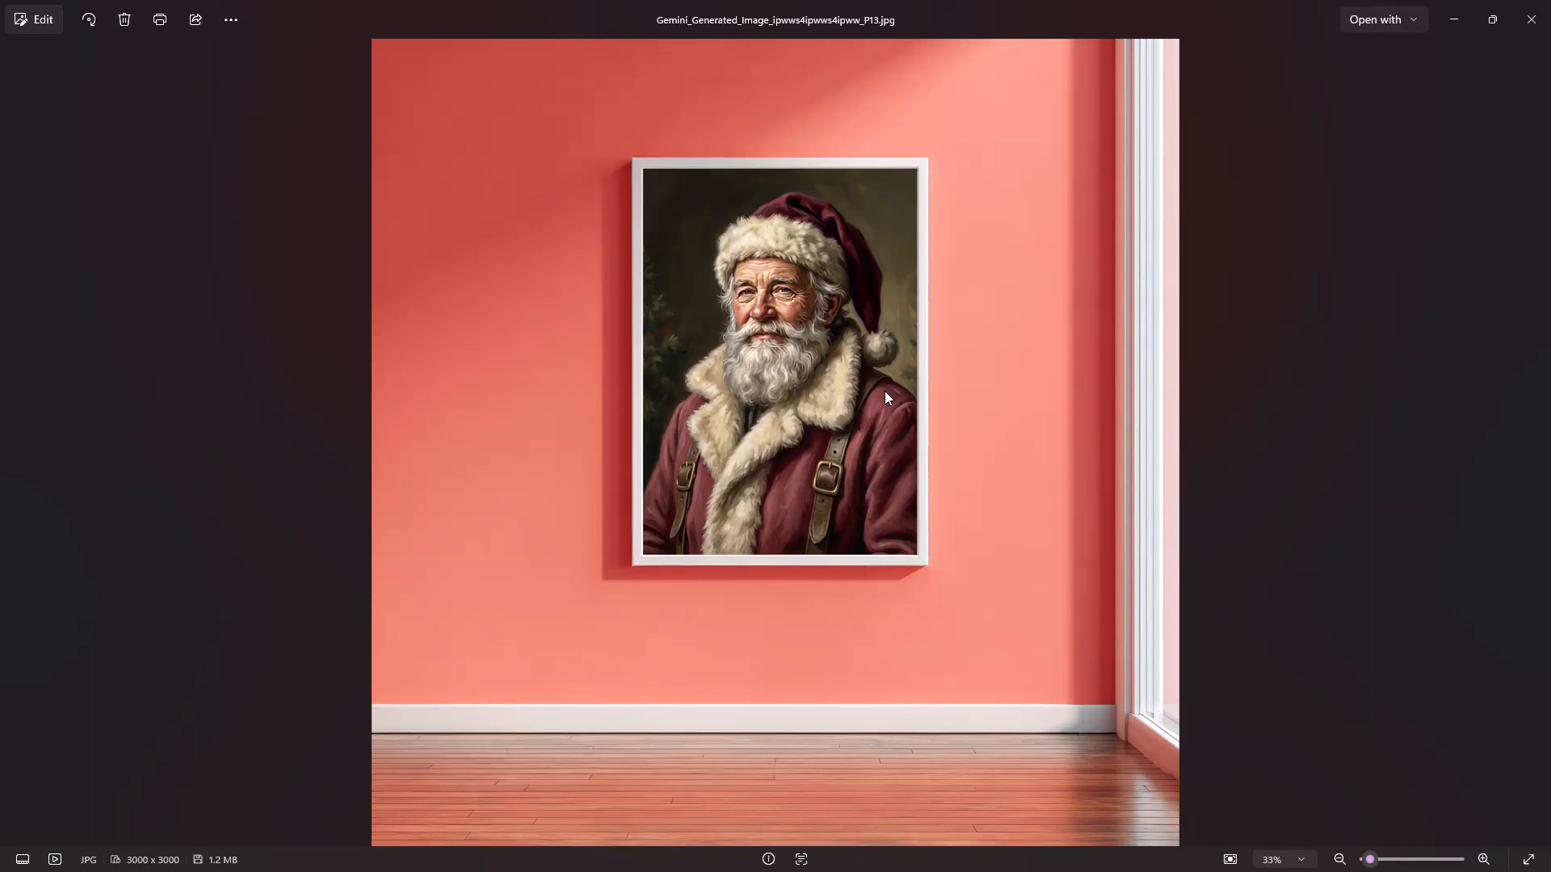
Delete the last Santa portrait mockup, located just before the beach painting set.
key(Right)
key(Right)
key(Right)
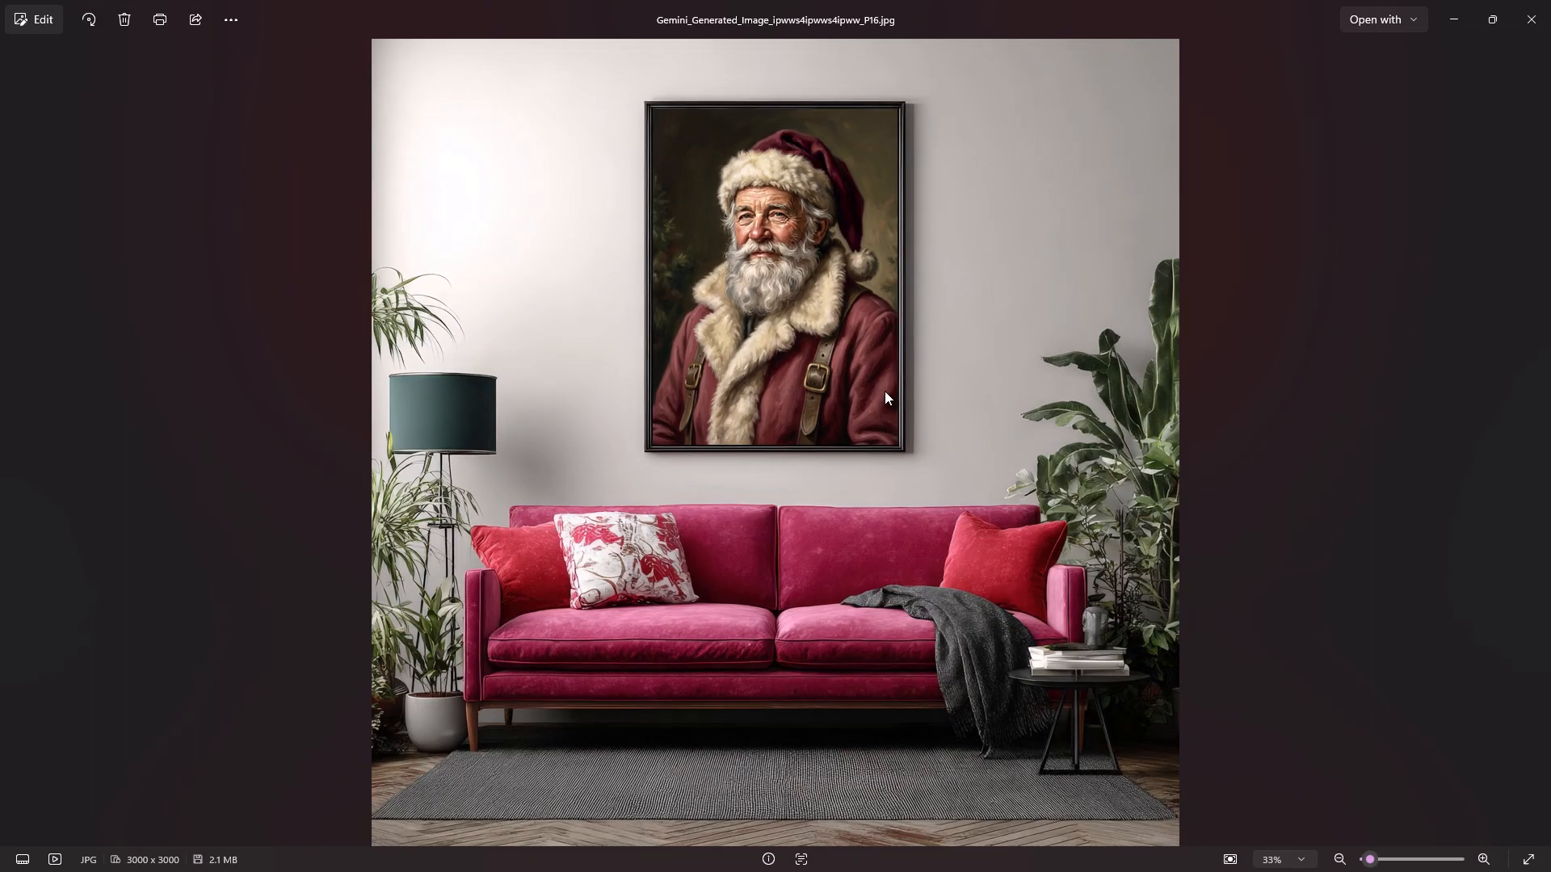
key(Right)
key(Right)
key(Left)
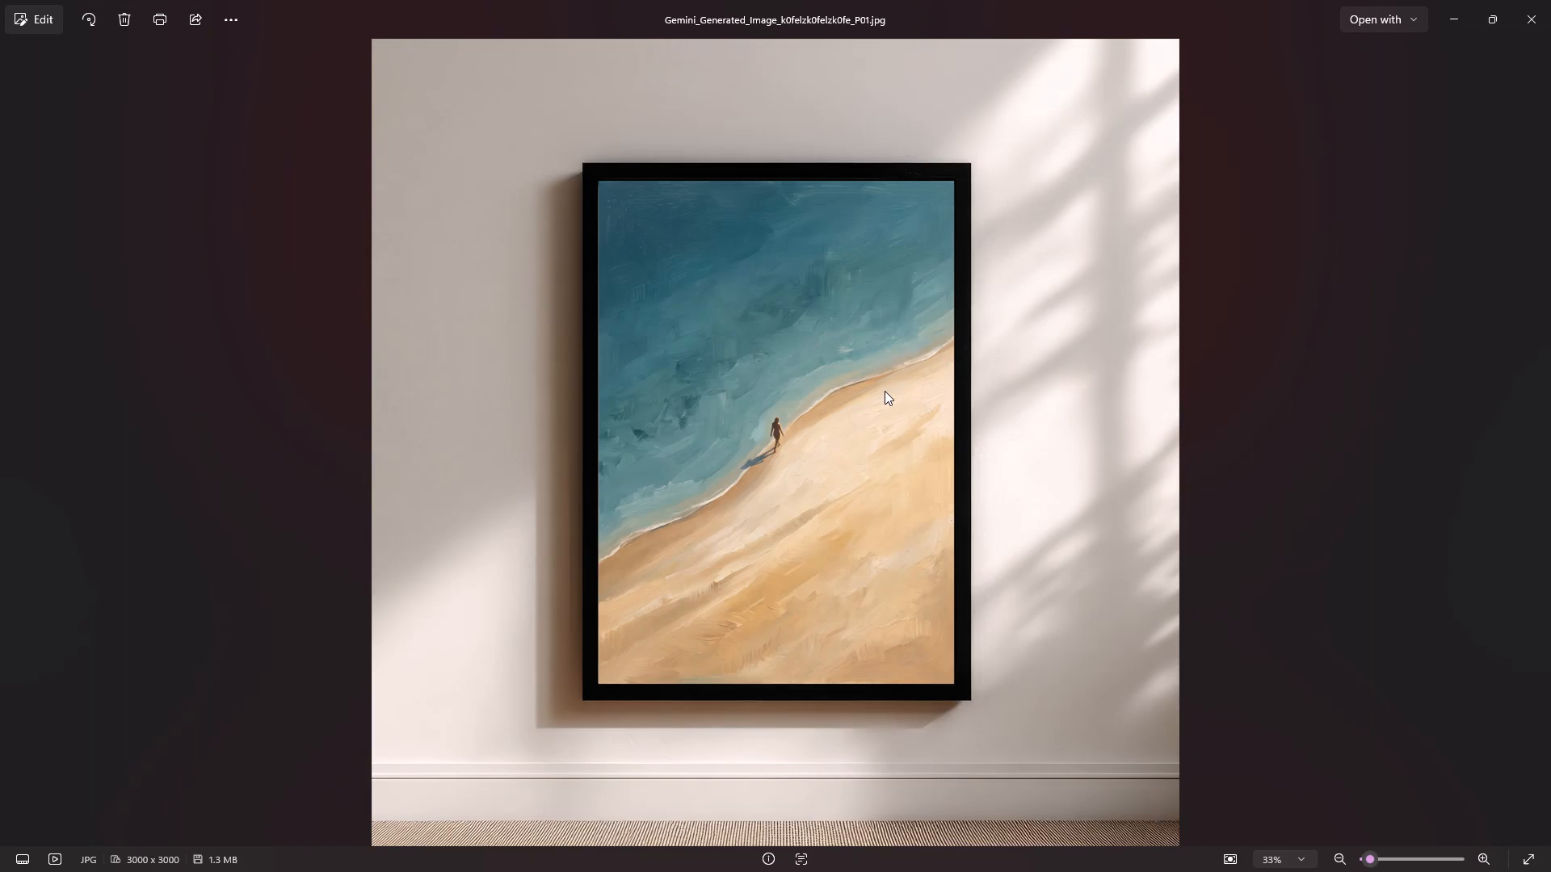
key(Delete)
Delete Santa mockup P16, the room with the magenta sofa.
key(Left)
key(Left)
key(Right)
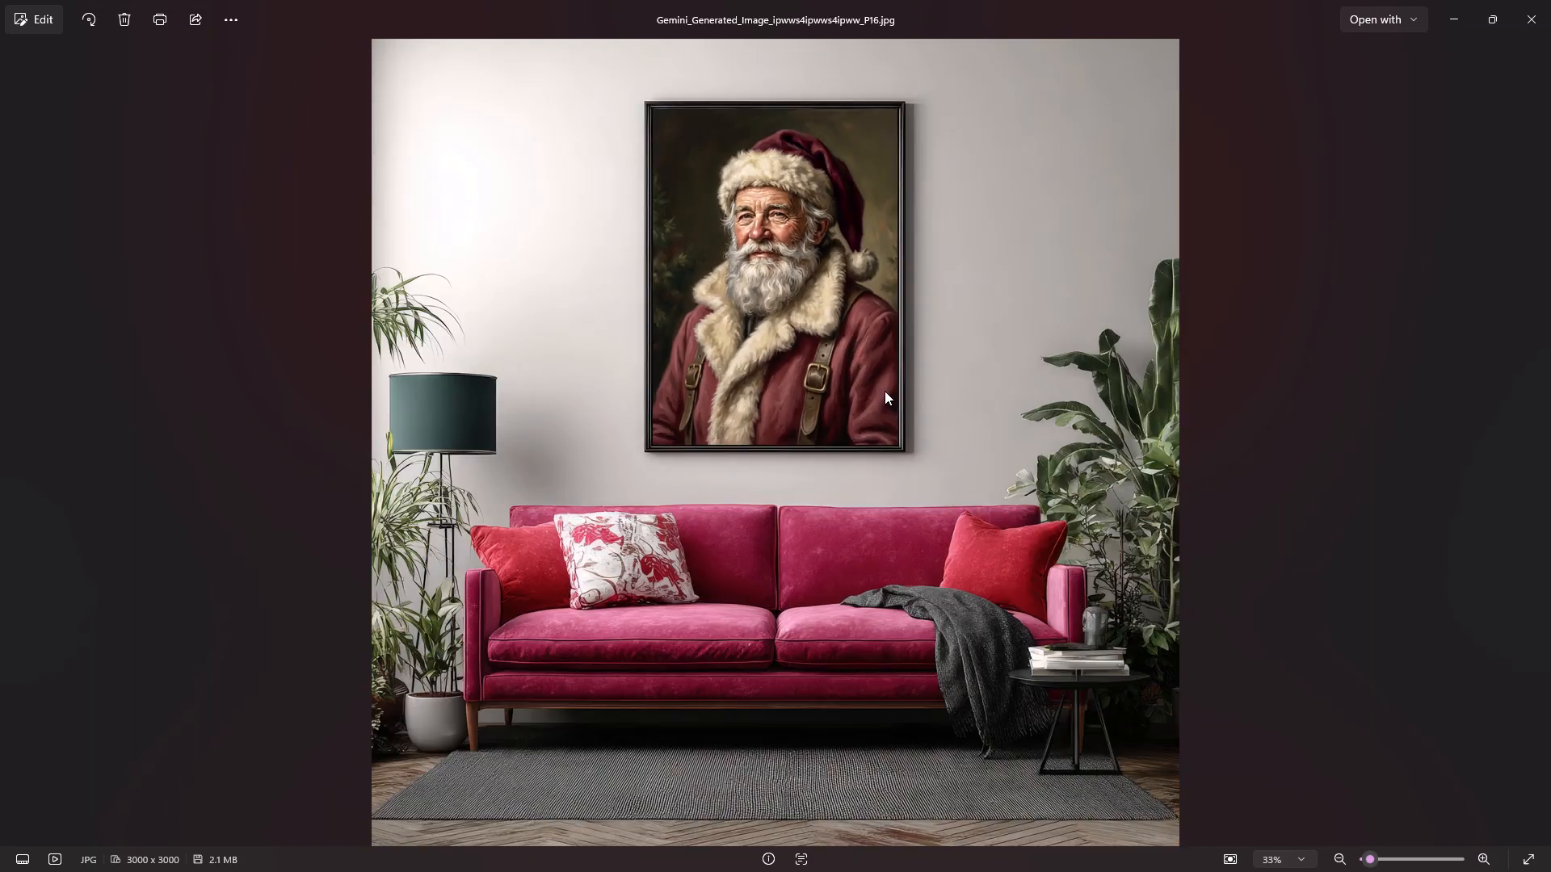
key(Delete)
Review the earlier Santa mockups in reverse order and delete P08, the orange-red room with the black side table.
key(Left)
key(Left)
key(Left)
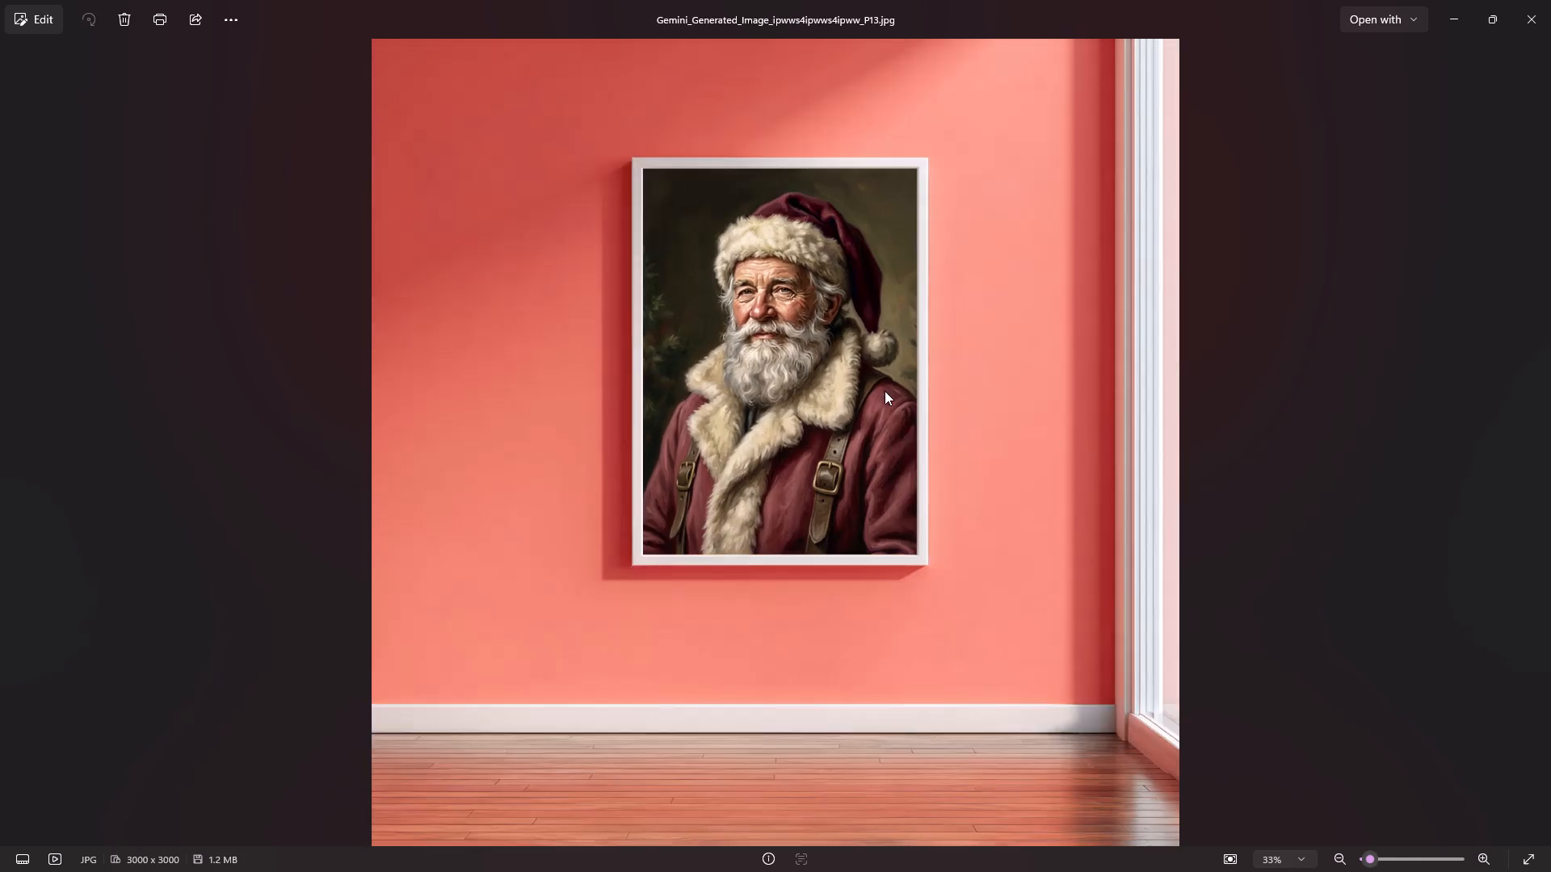
key(Left)
key(Right)
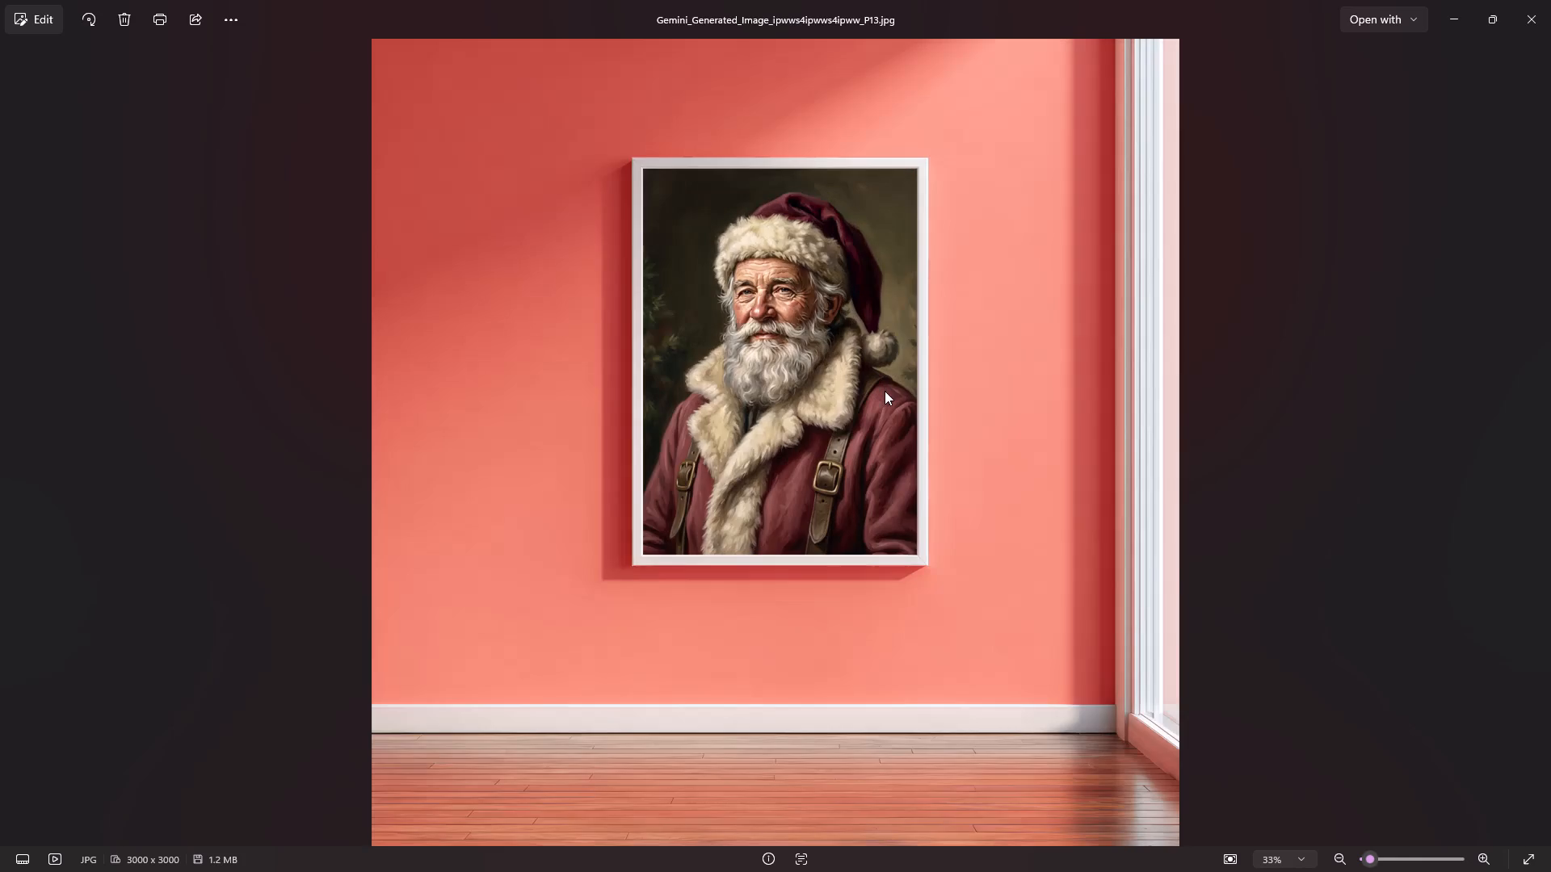
key(Left)
key(Left)
key(Left)
key(Left)
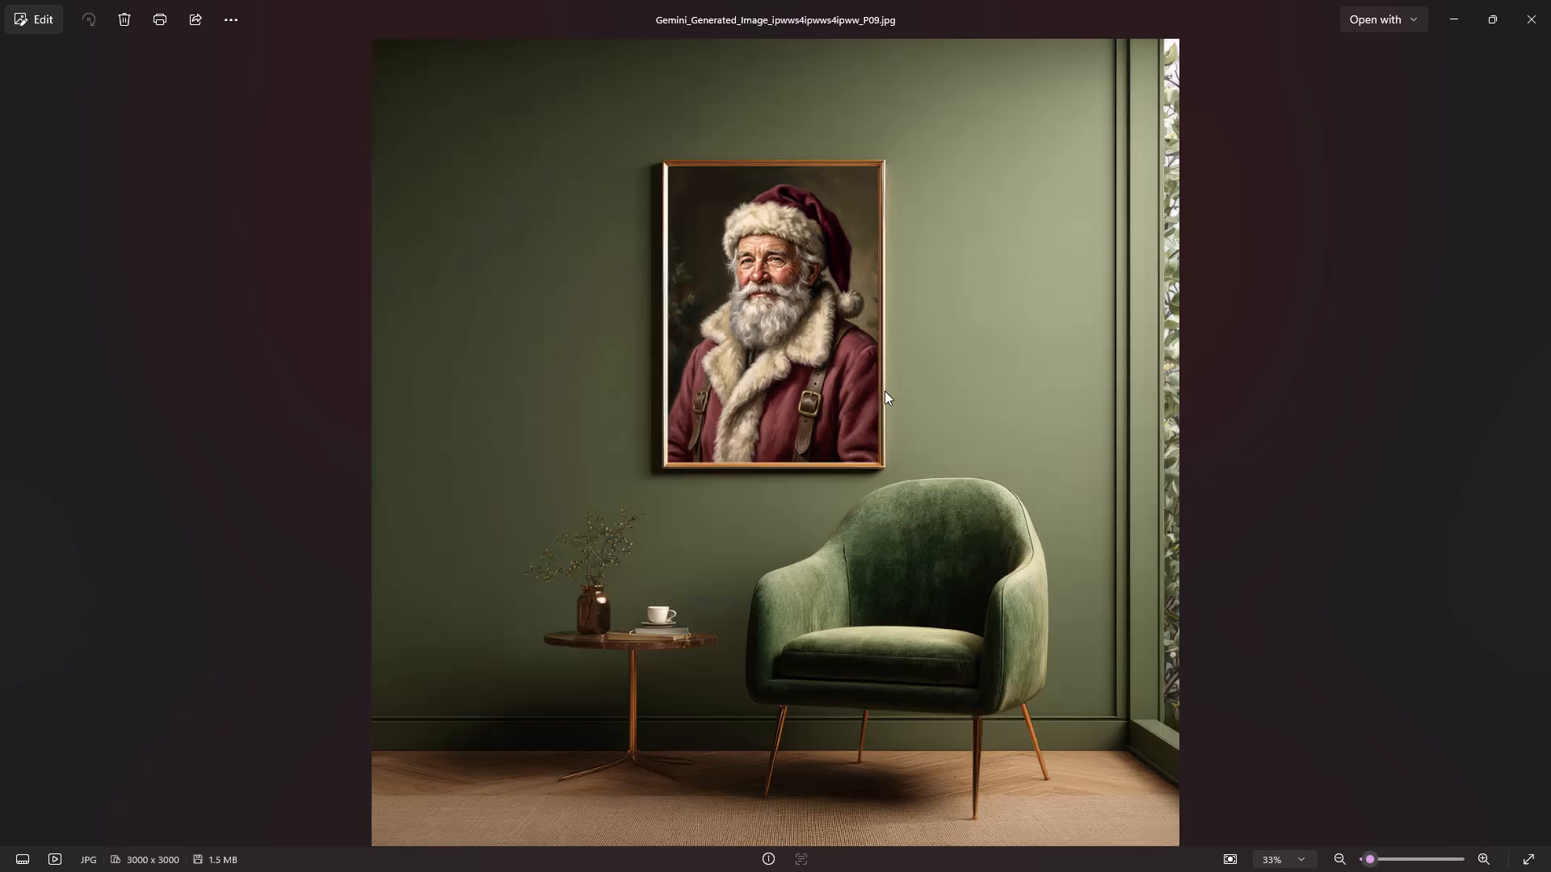
key(Left)
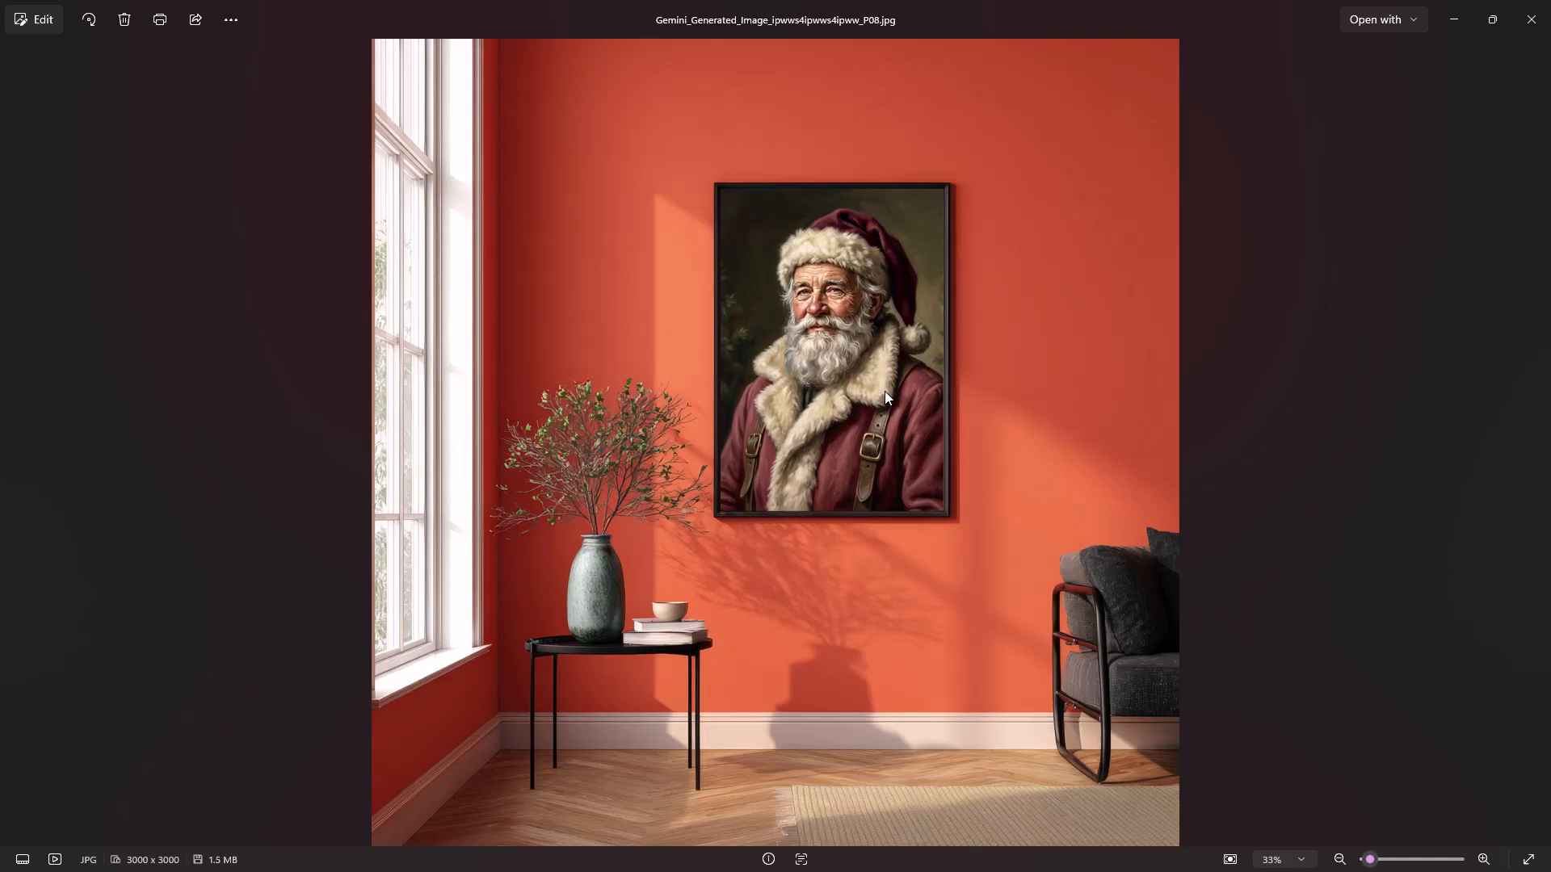
key(Delete)
Delete Santa mockups P06 with the navy sofa and P07 with the coral armchair.
key(Left)
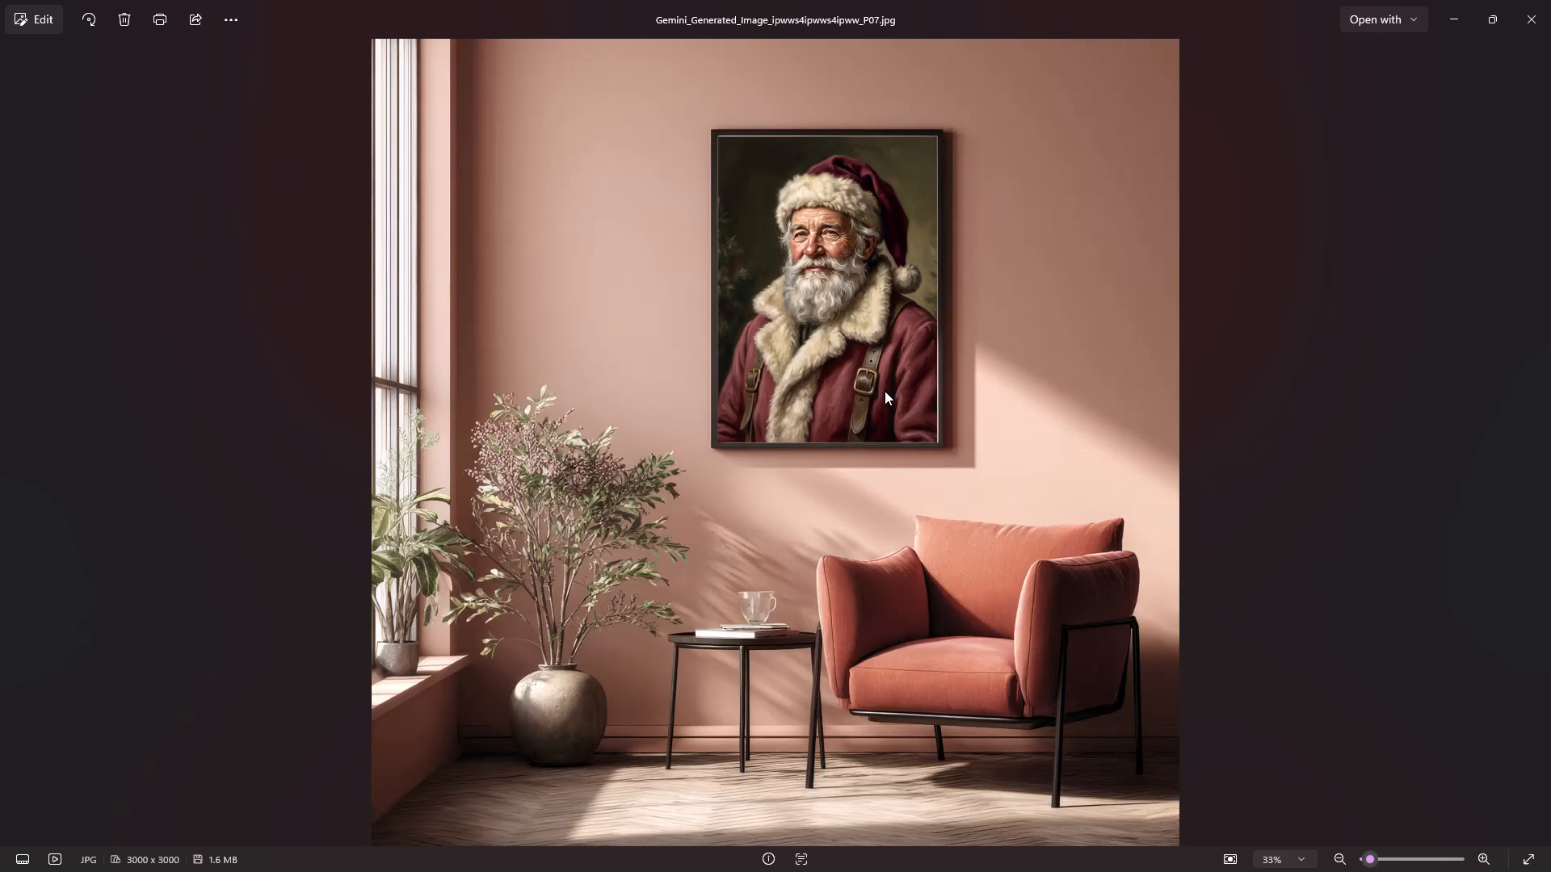
key(Right)
key(Left)
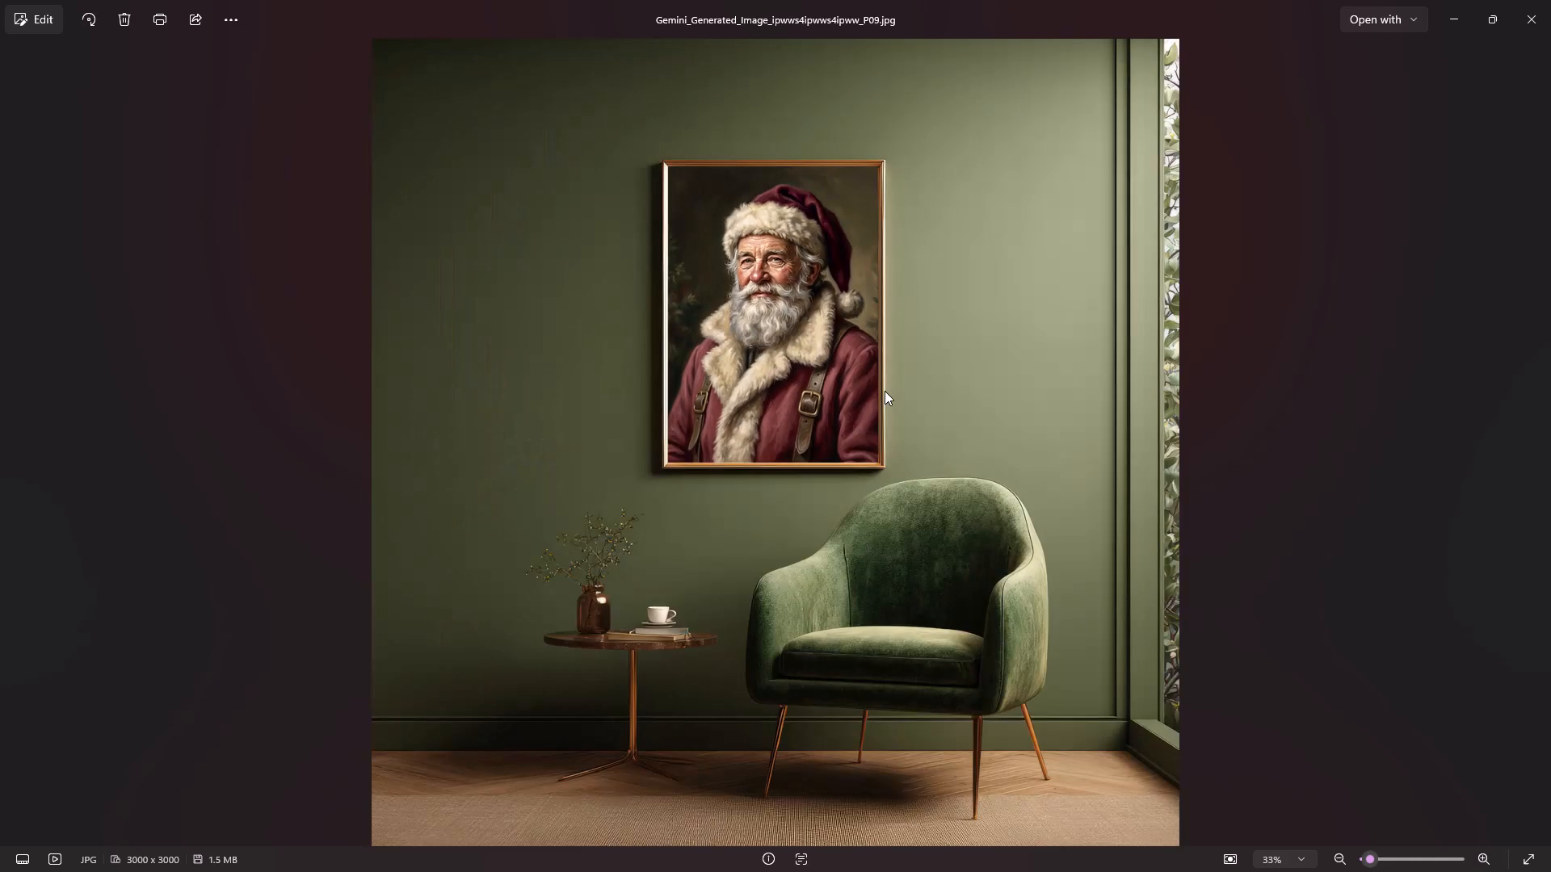
key(Left)
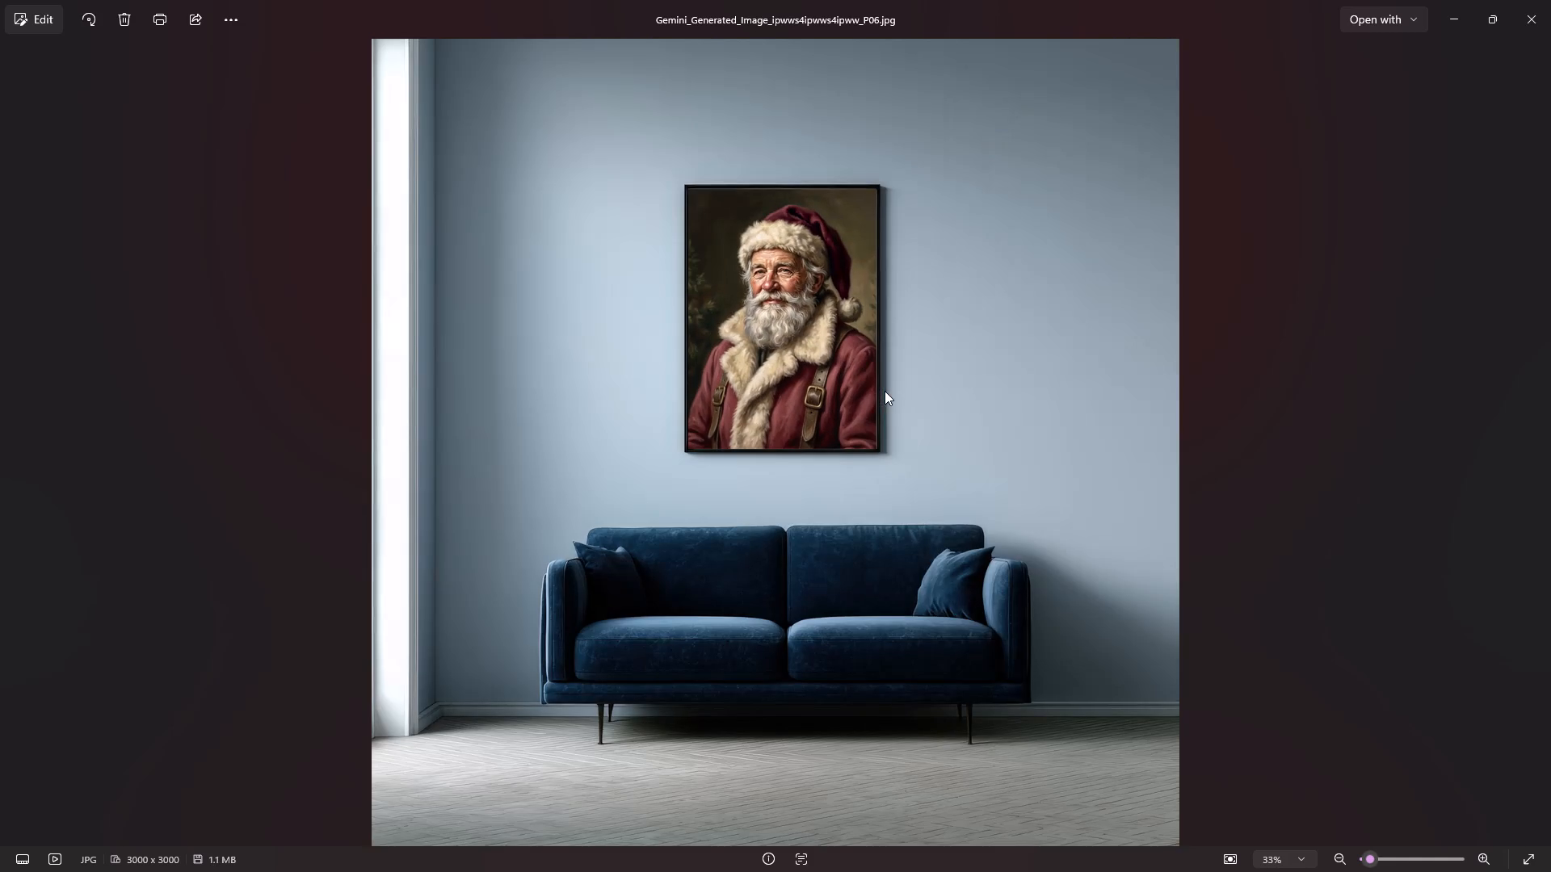
key(Left)
key(Right)
key(Delete)
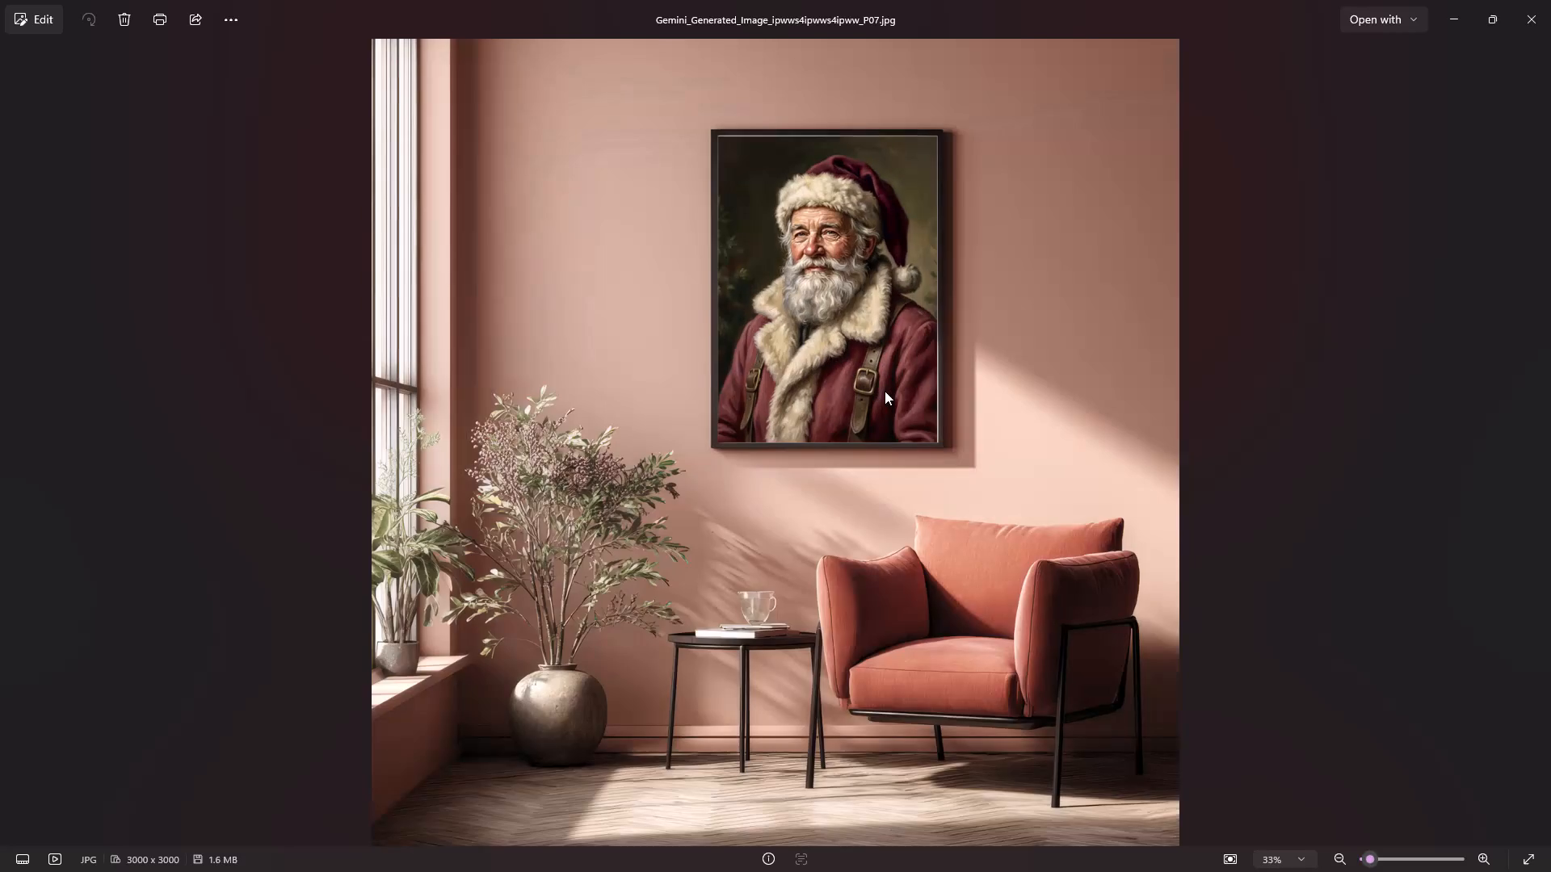
key(Delete)
Check the first Santa mockups and delete P02, the bedroom scene with pampas grass.
key(Left)
key(Left)
key(Left)
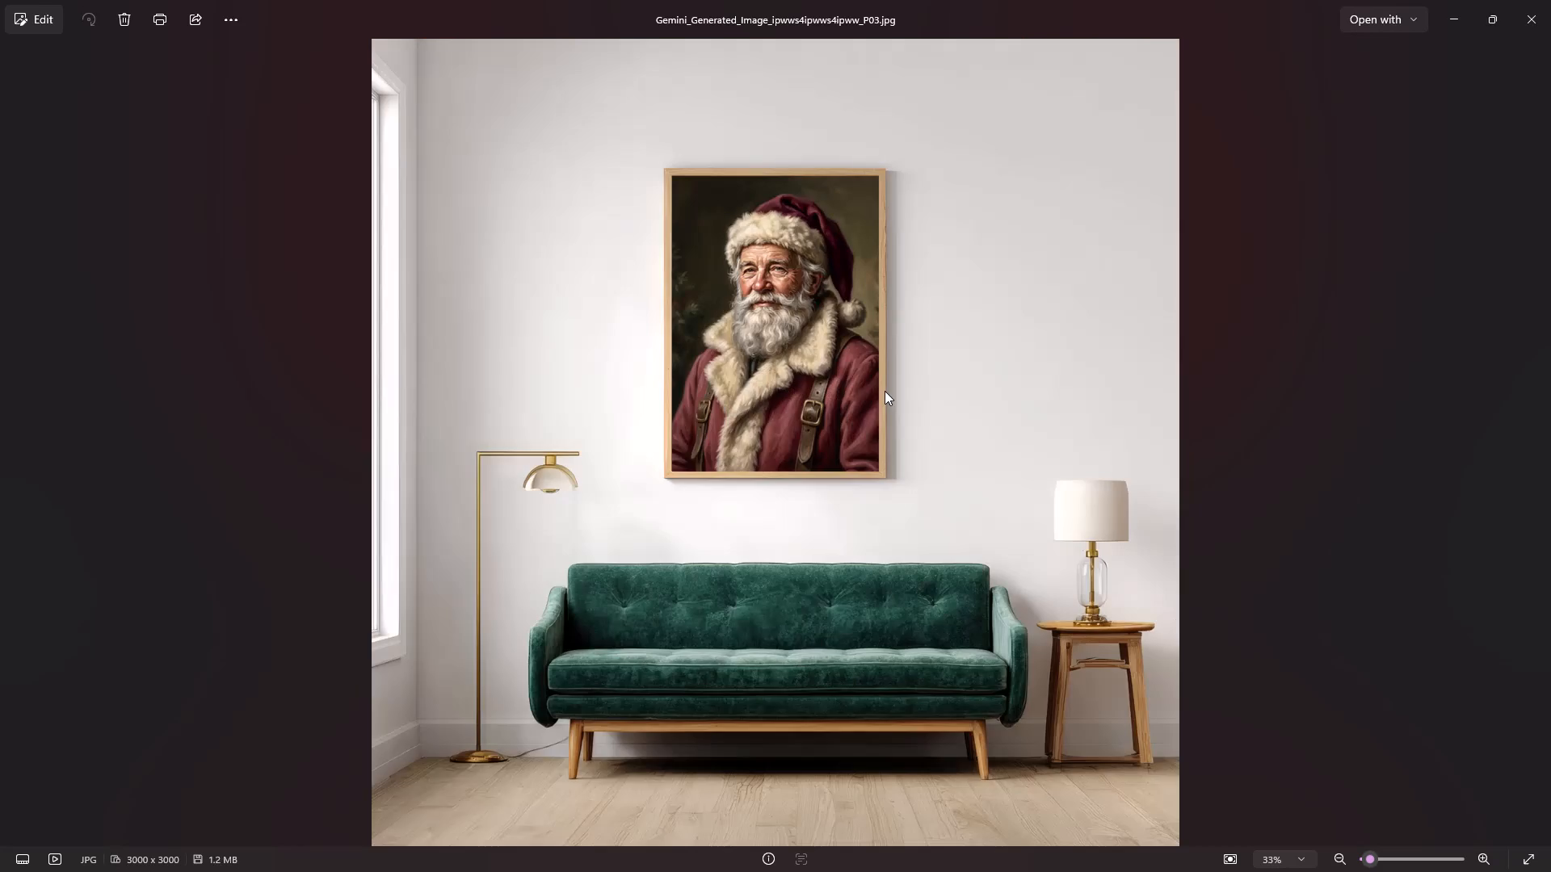
key(Left)
key(Right)
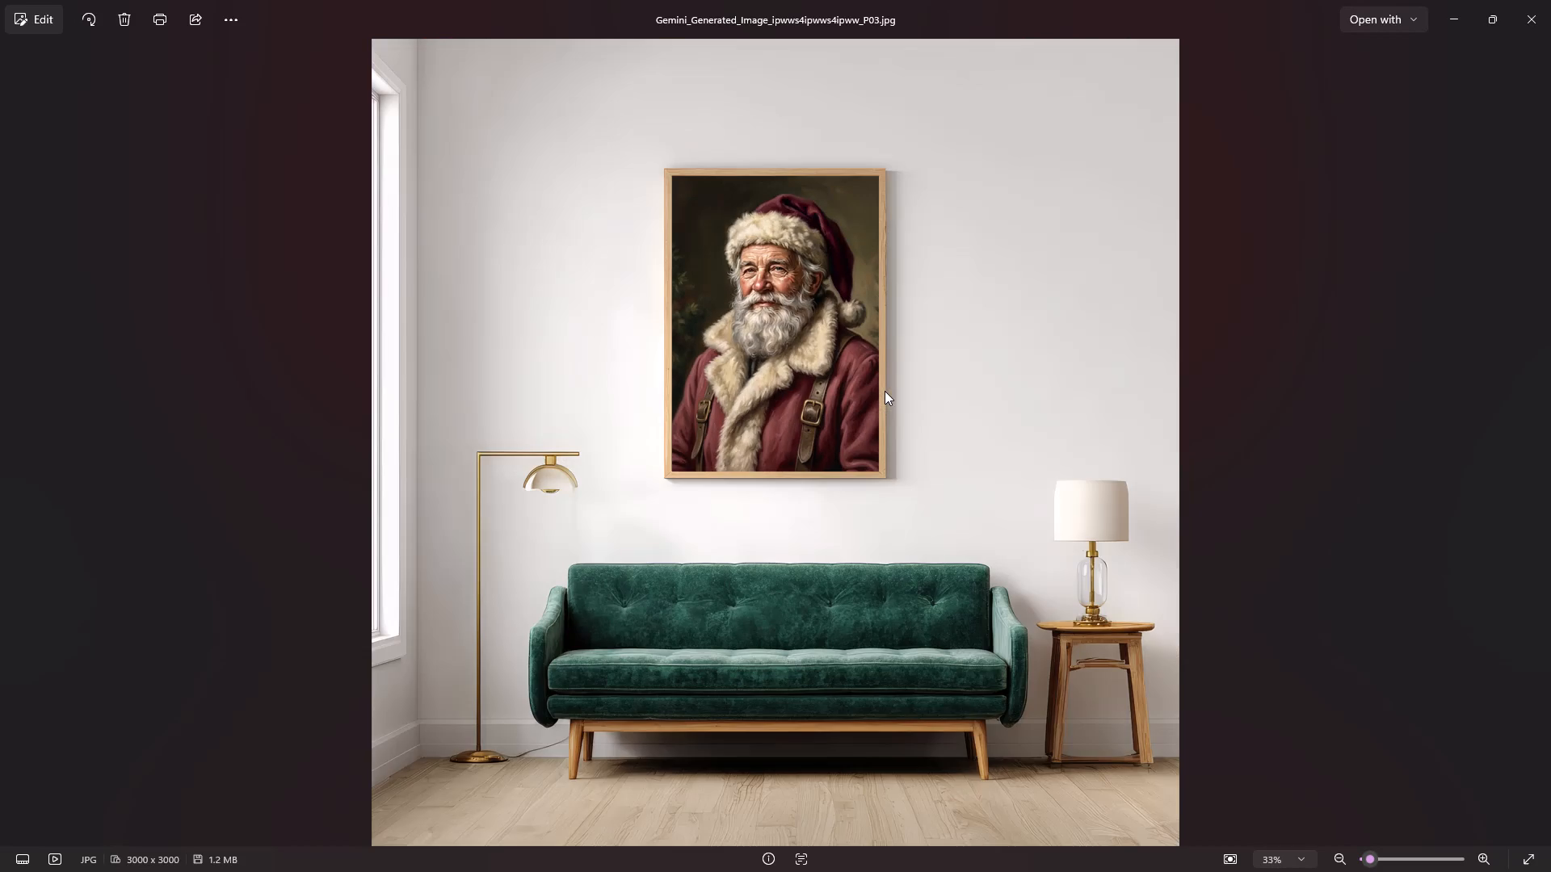
key(Left)
key(Left)
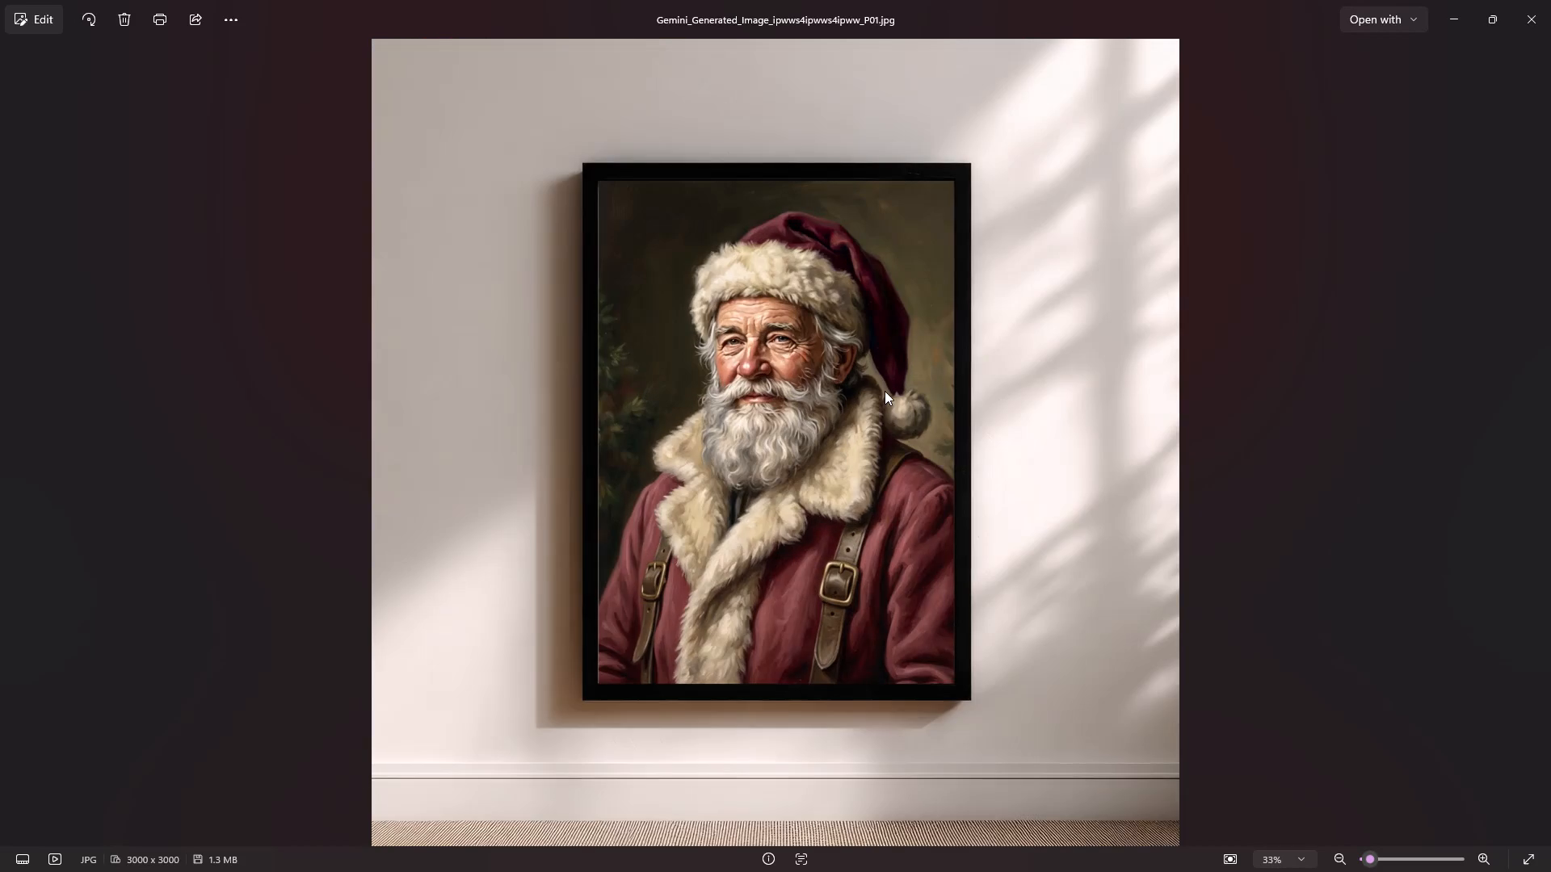
key(Right)
key(Right)
key(Left)
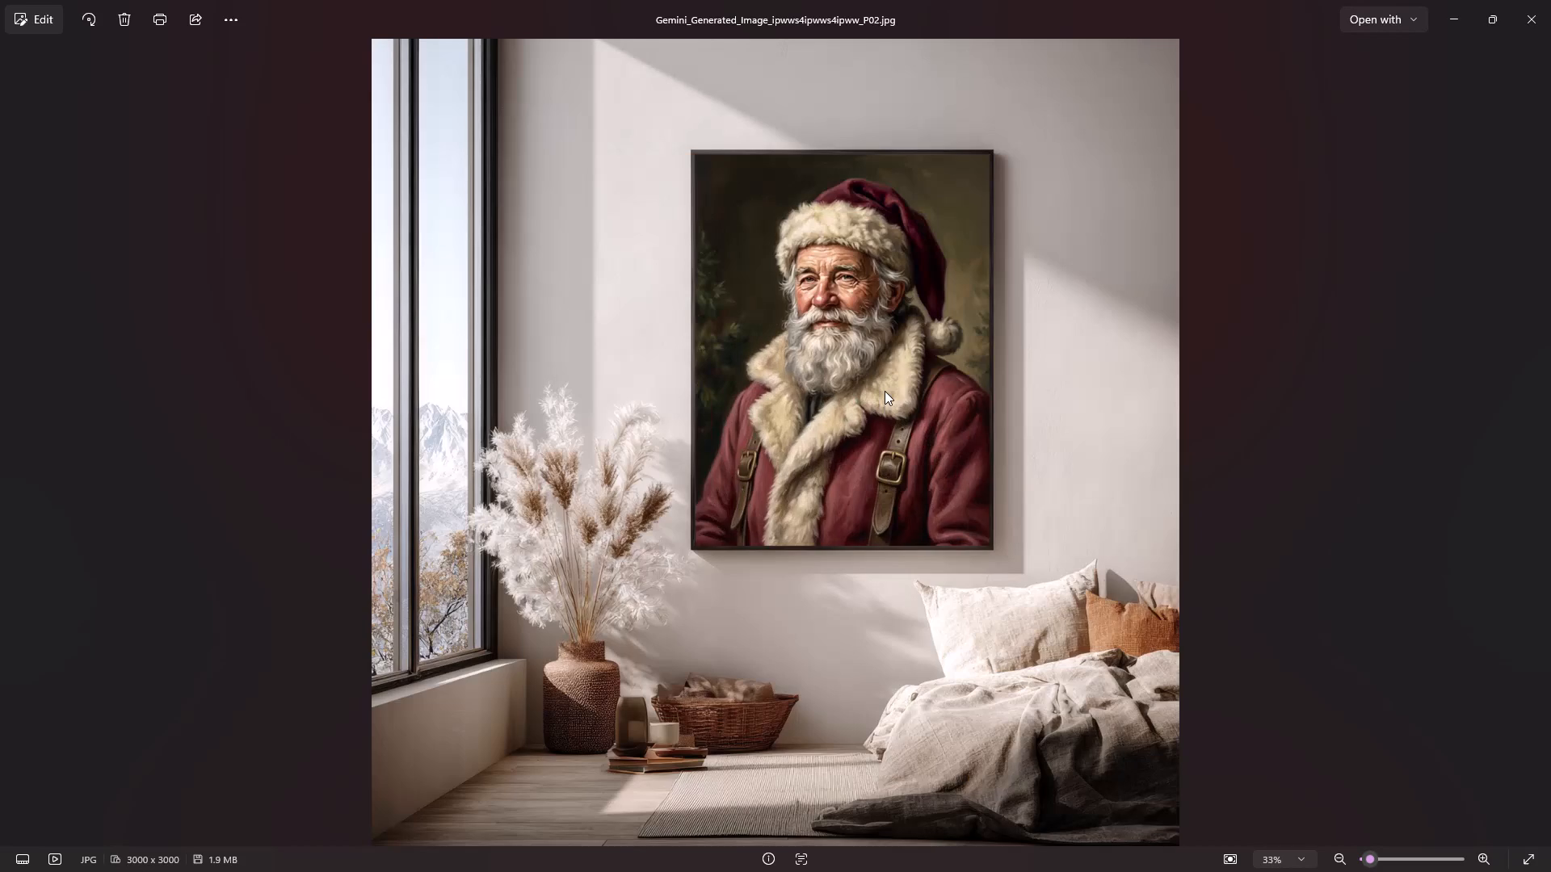
key(Delete)
Review the remaining Santa mockups through P15, then close the image viewer.
key(Left)
key(Right)
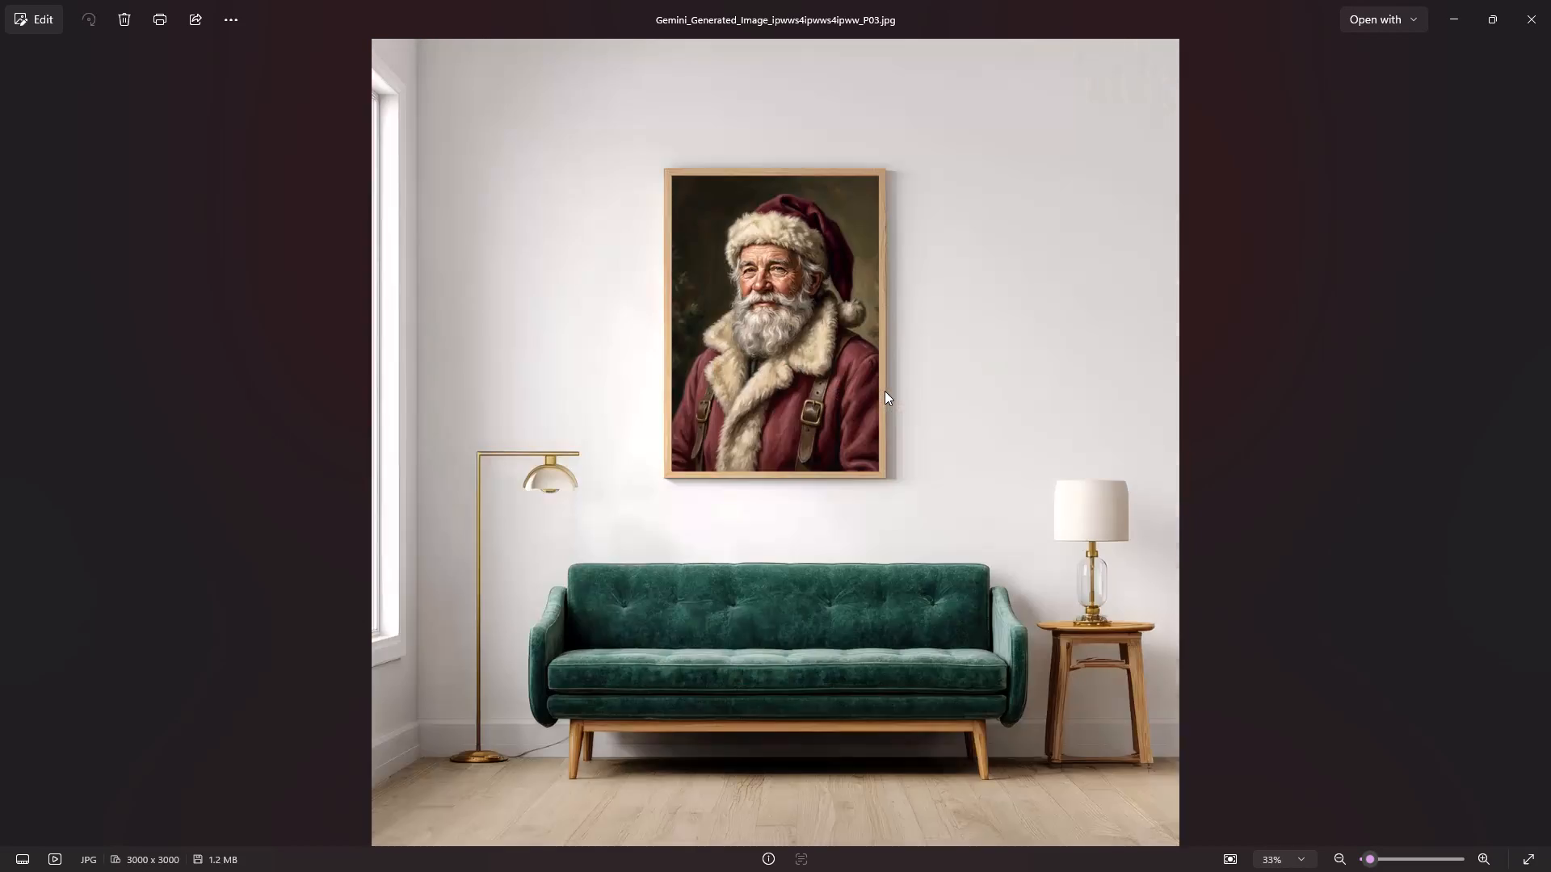
key(Right)
key(Right)
key(Right)
key(Right)
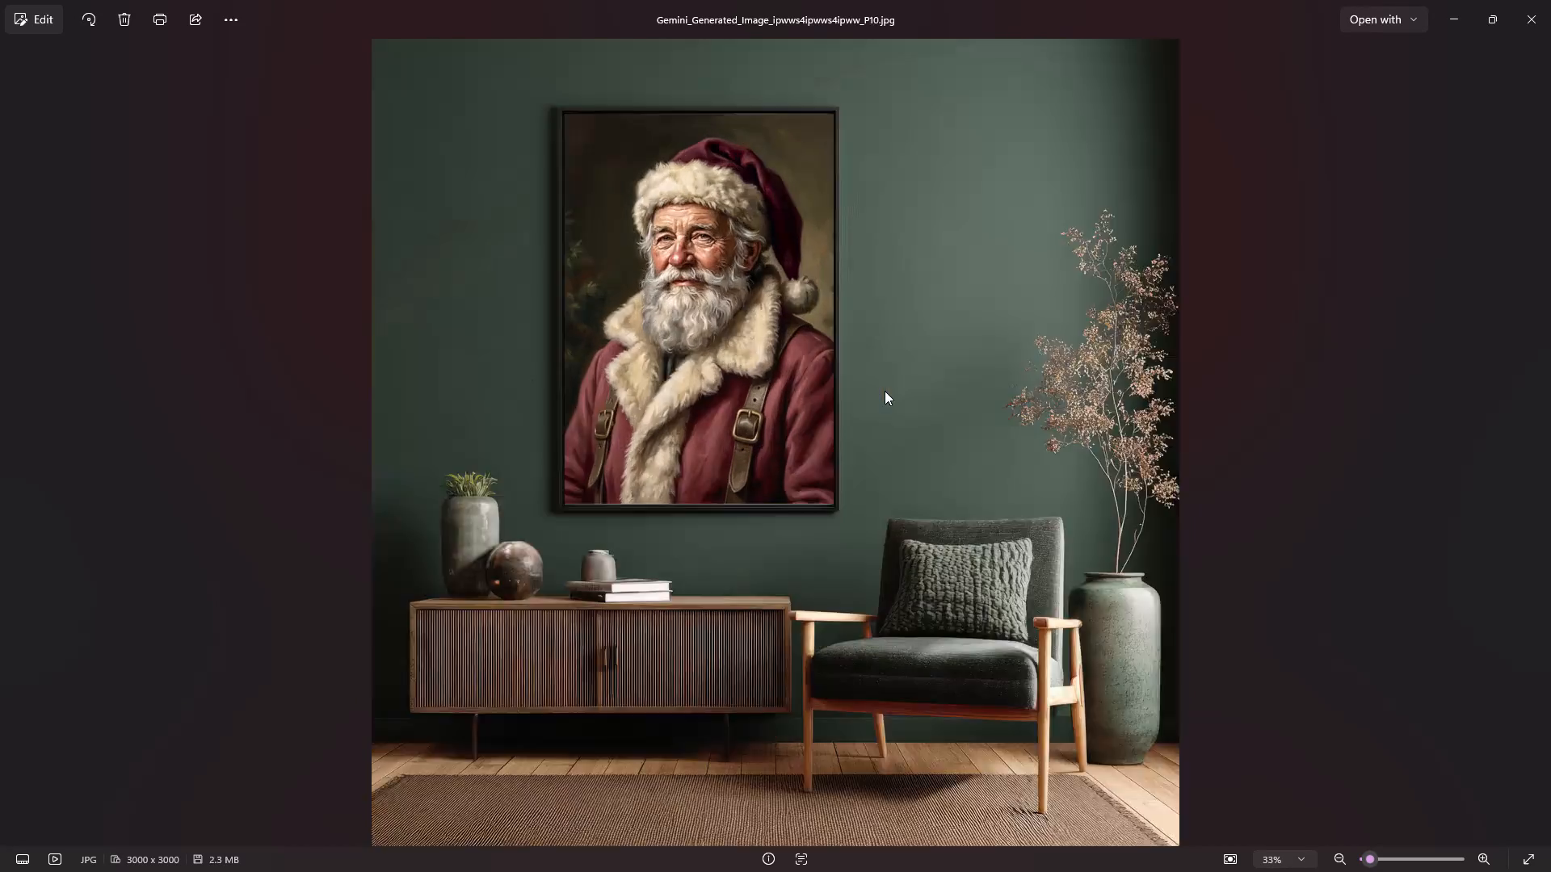
key(Right)
key(Right)
key(Right)
key(Right)
key(Right)
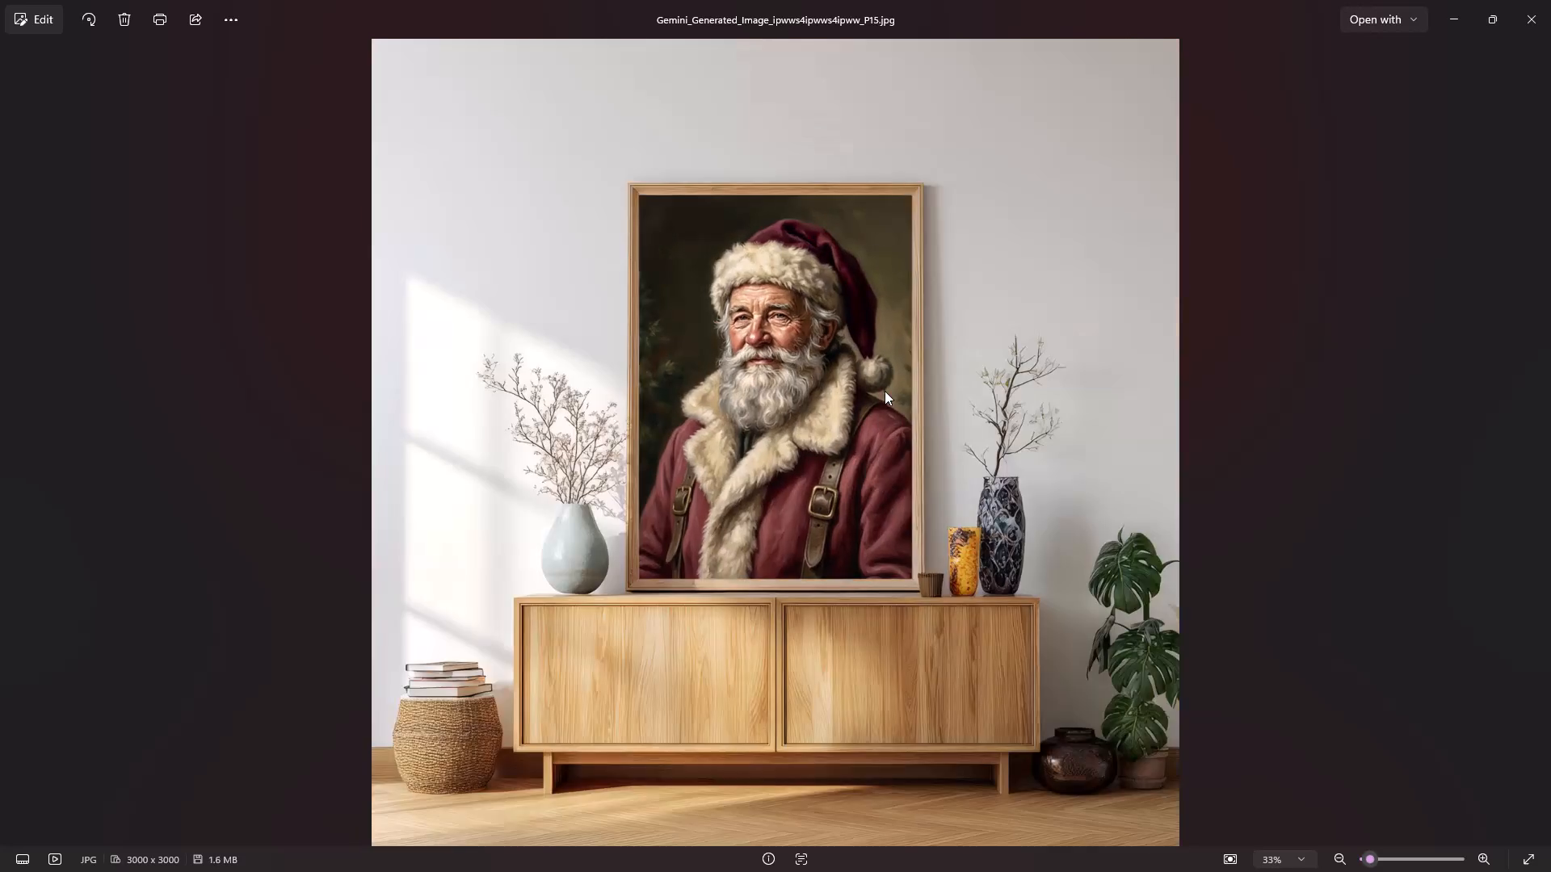
key(Right)
key(Left)
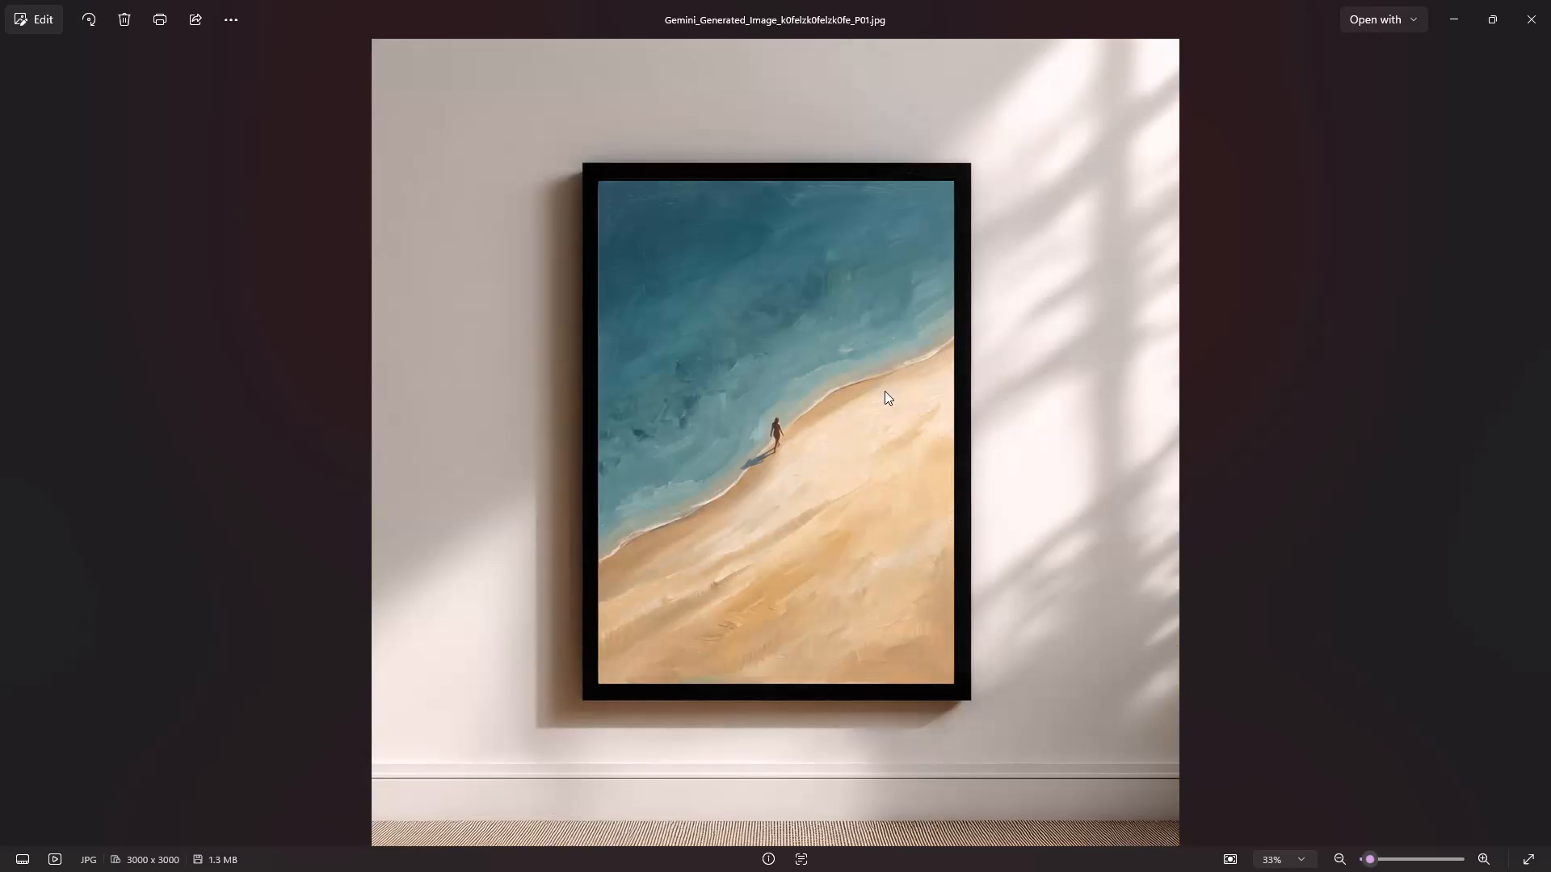
click(1486, 9)
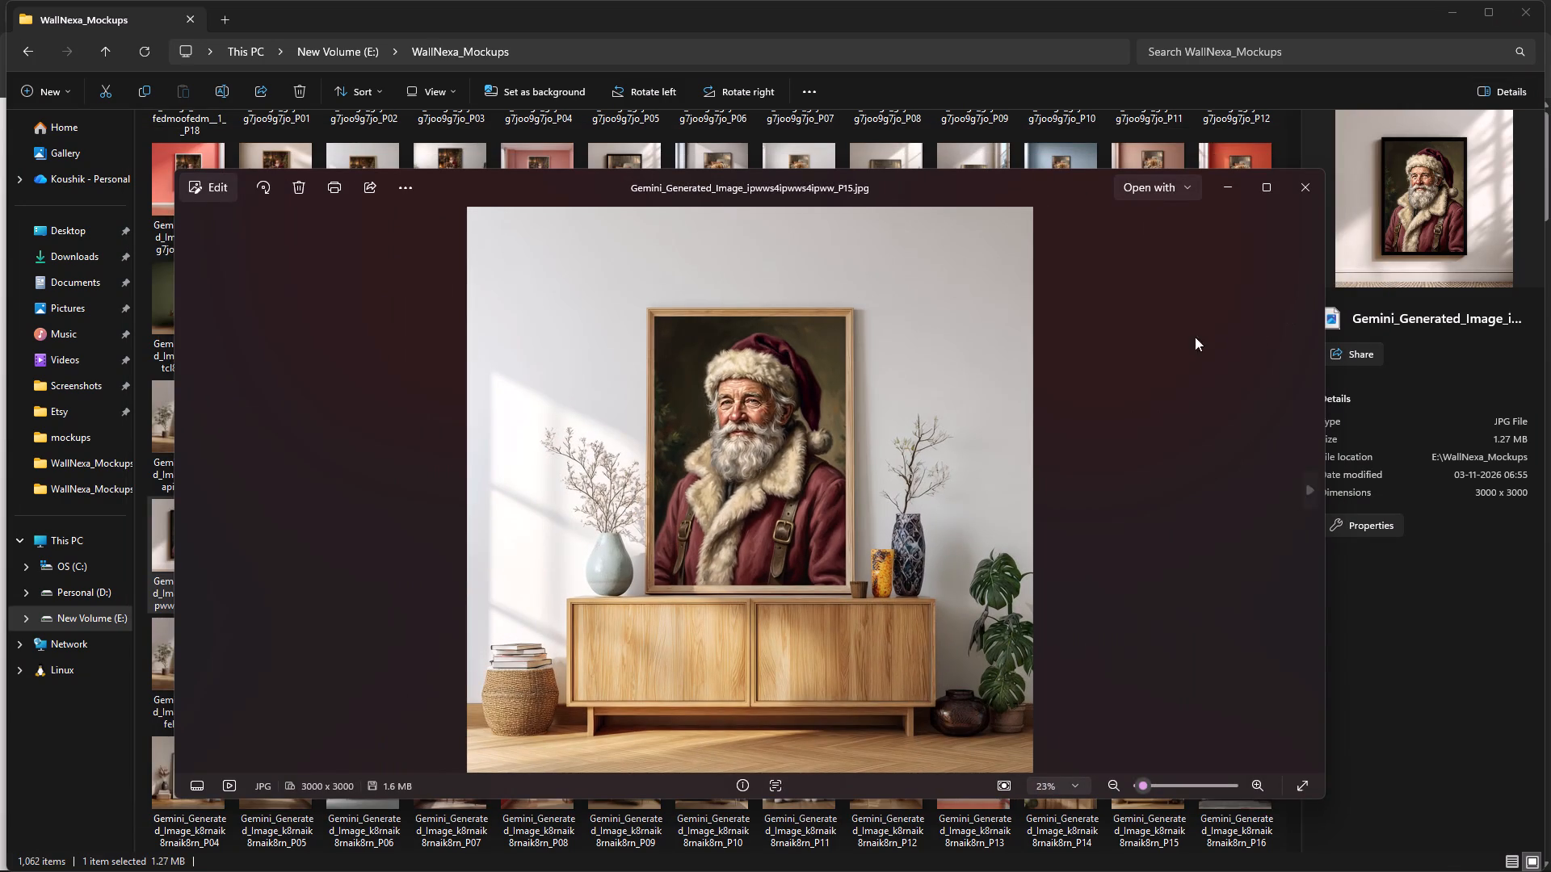
click(1297, 183)
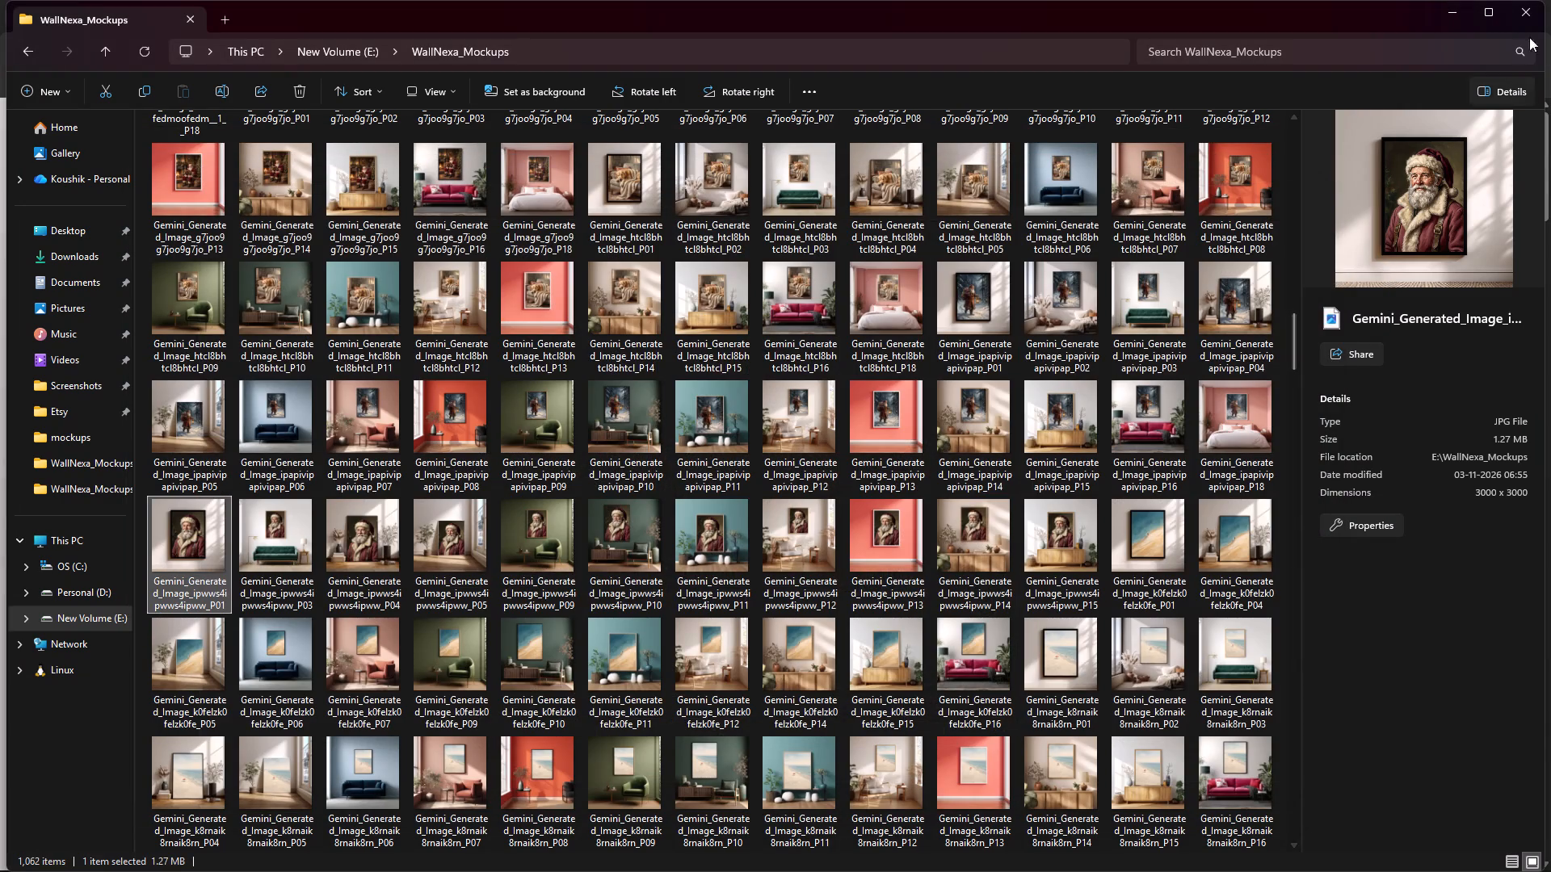
Narrow the WallNexa_Mockups folder window to about half the screen so the Etsy listing editor is uncovered.
drag(1545, 41, 883, 149)
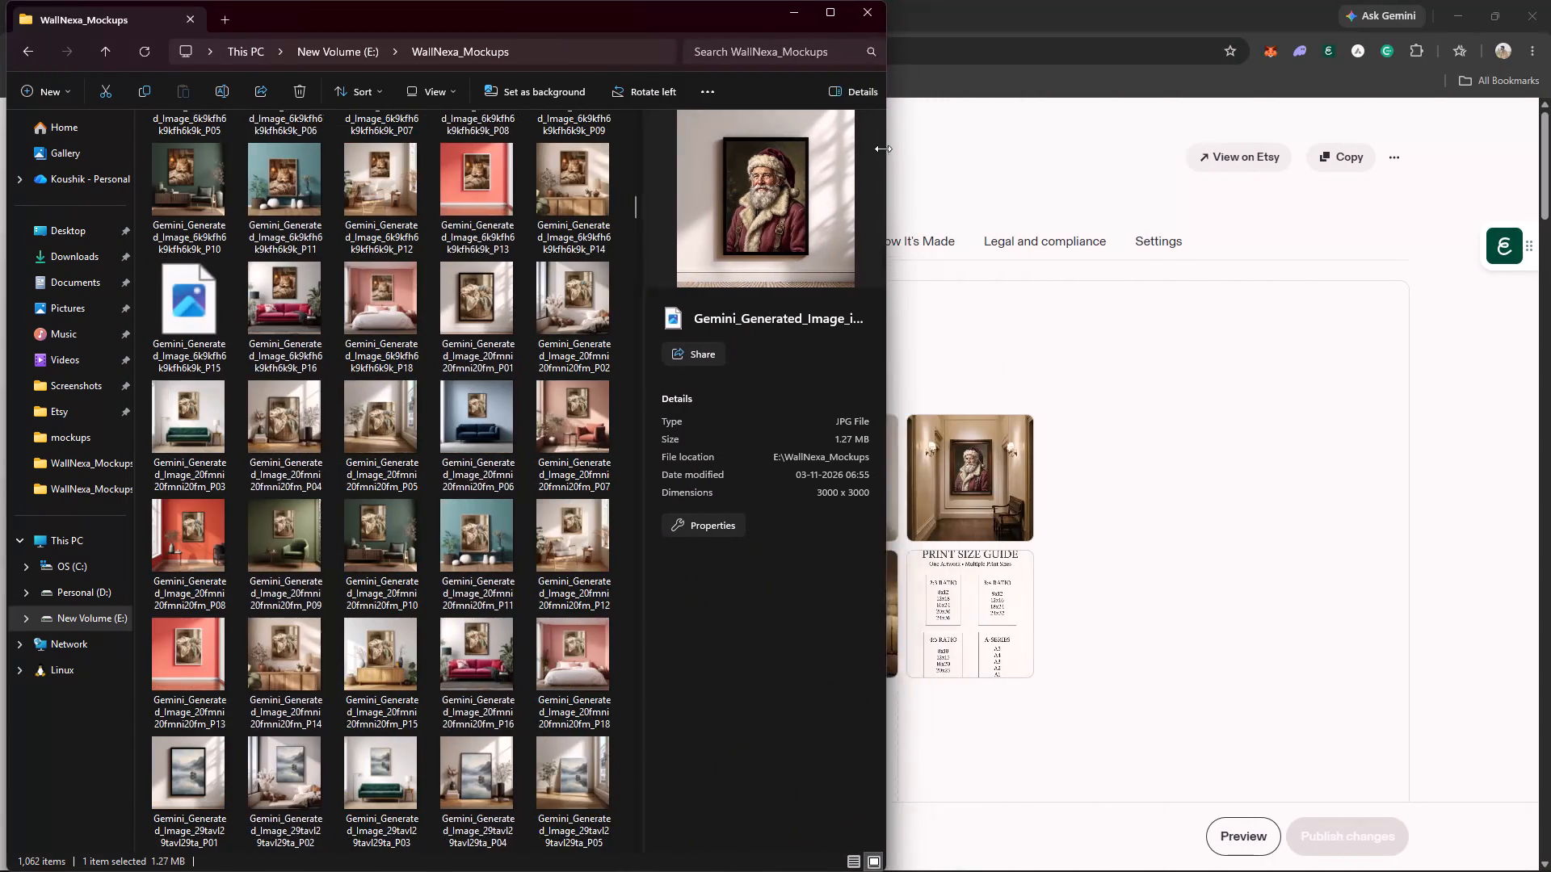
drag(883, 149, 822, 187)
In the Etsy listing editor, delete all eight old Santa mockup photos, keeping the video and the three information graphics.
click(1221, 452)
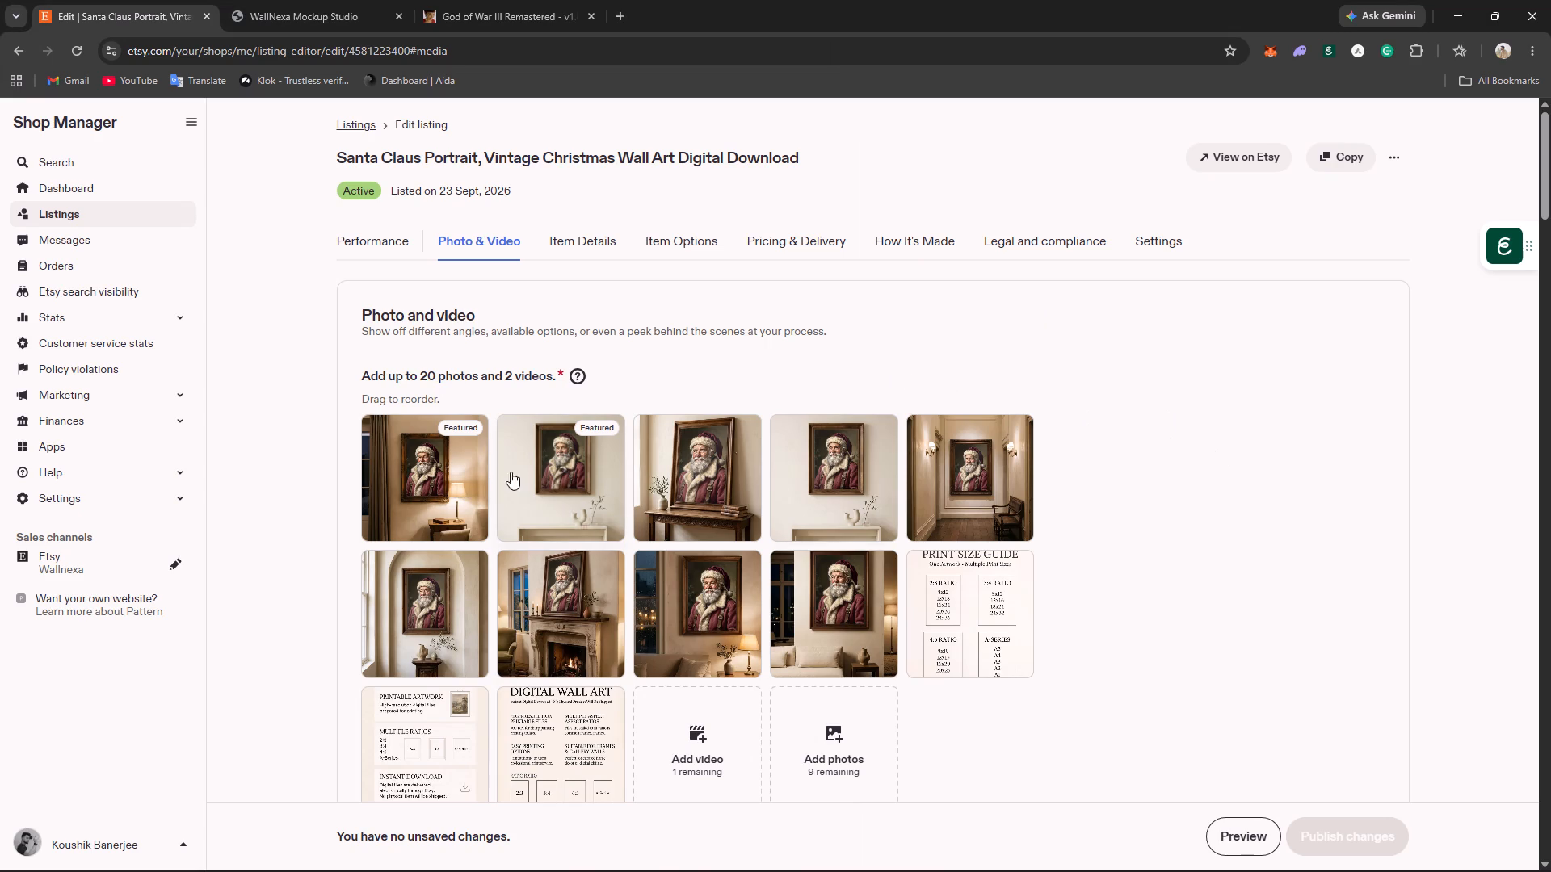
click(443, 521)
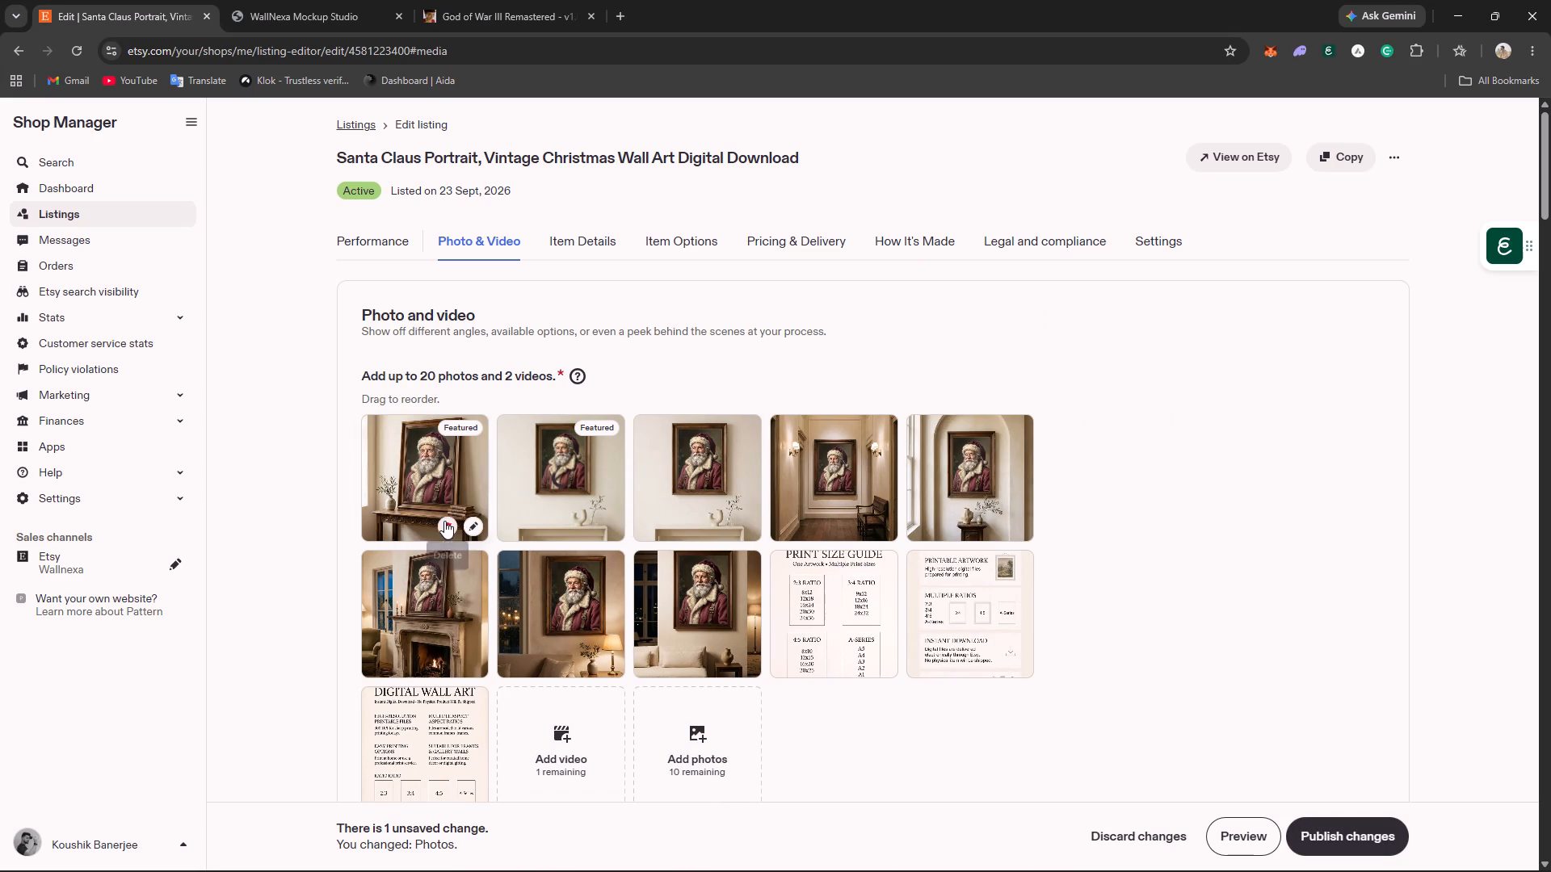
click(444, 521)
click(444, 521)
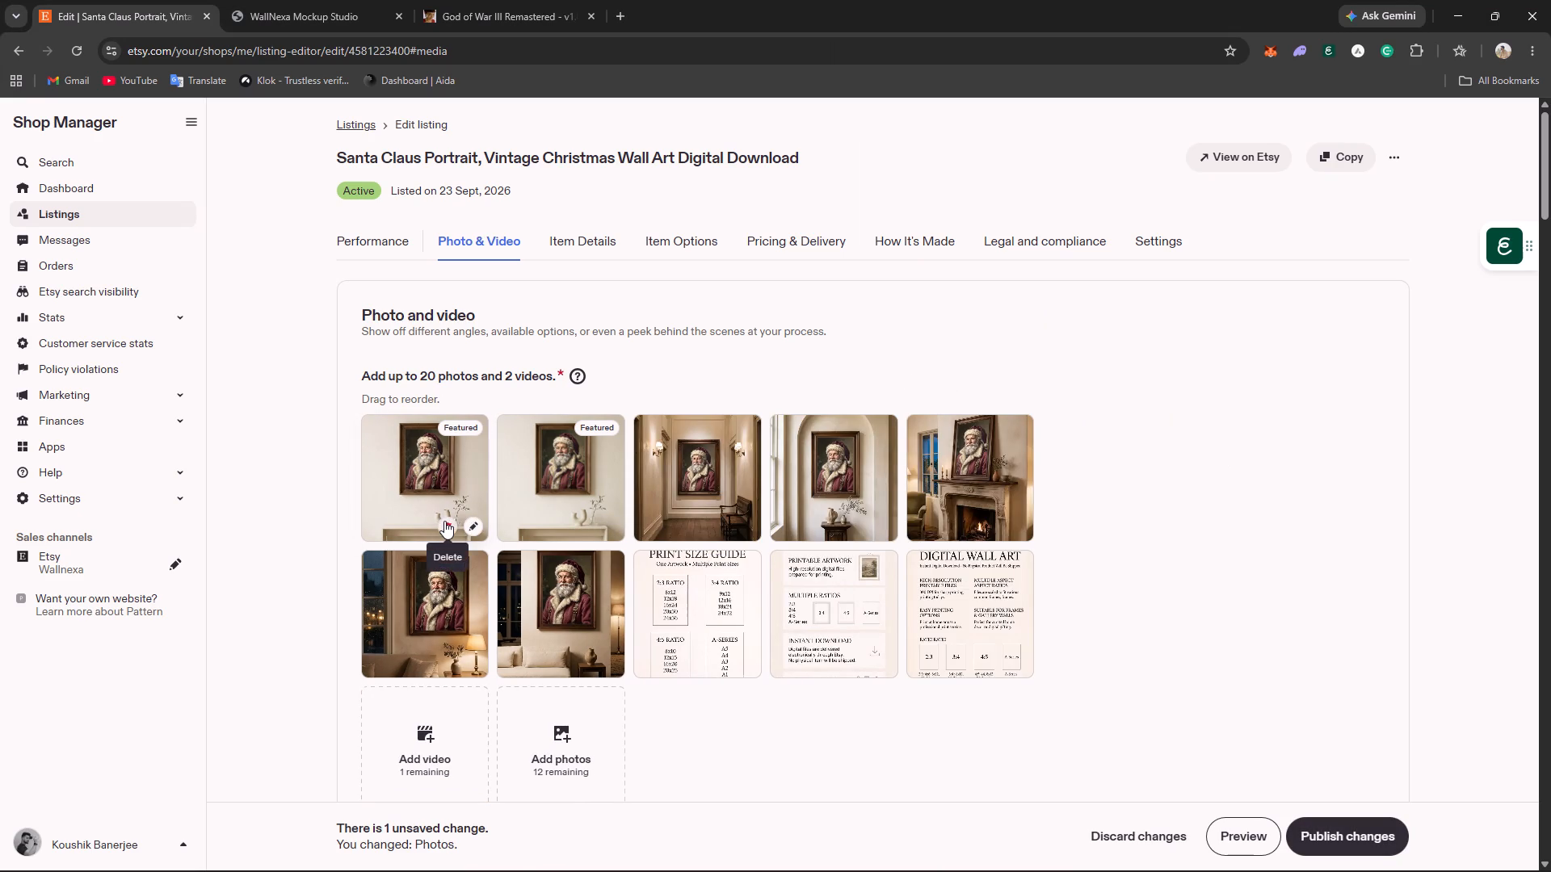
click(444, 521)
click(444, 521)
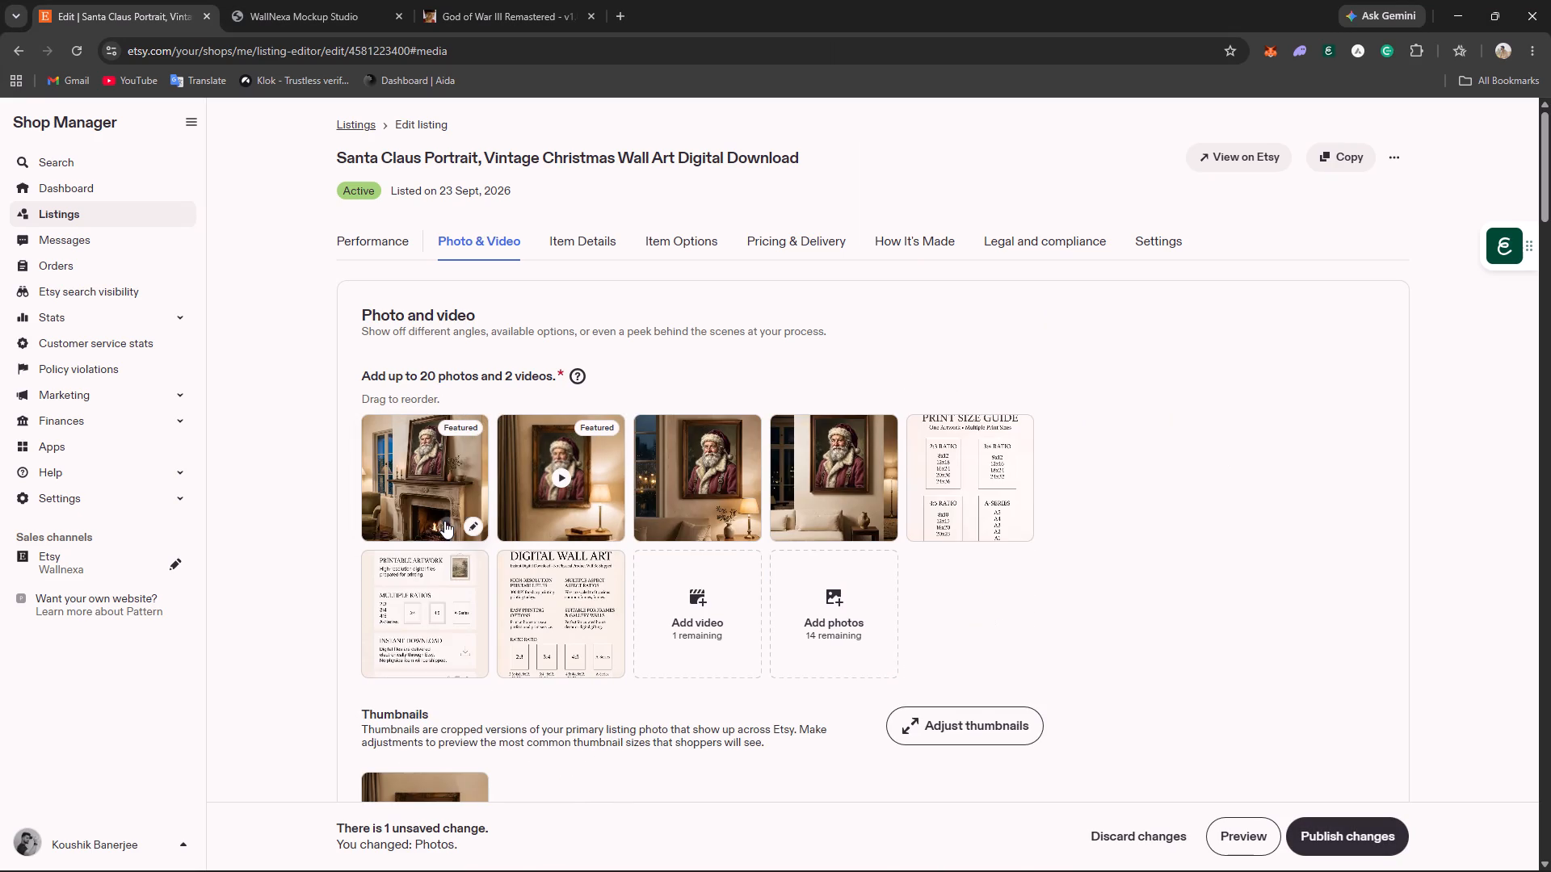
click(444, 521)
click(444, 521)
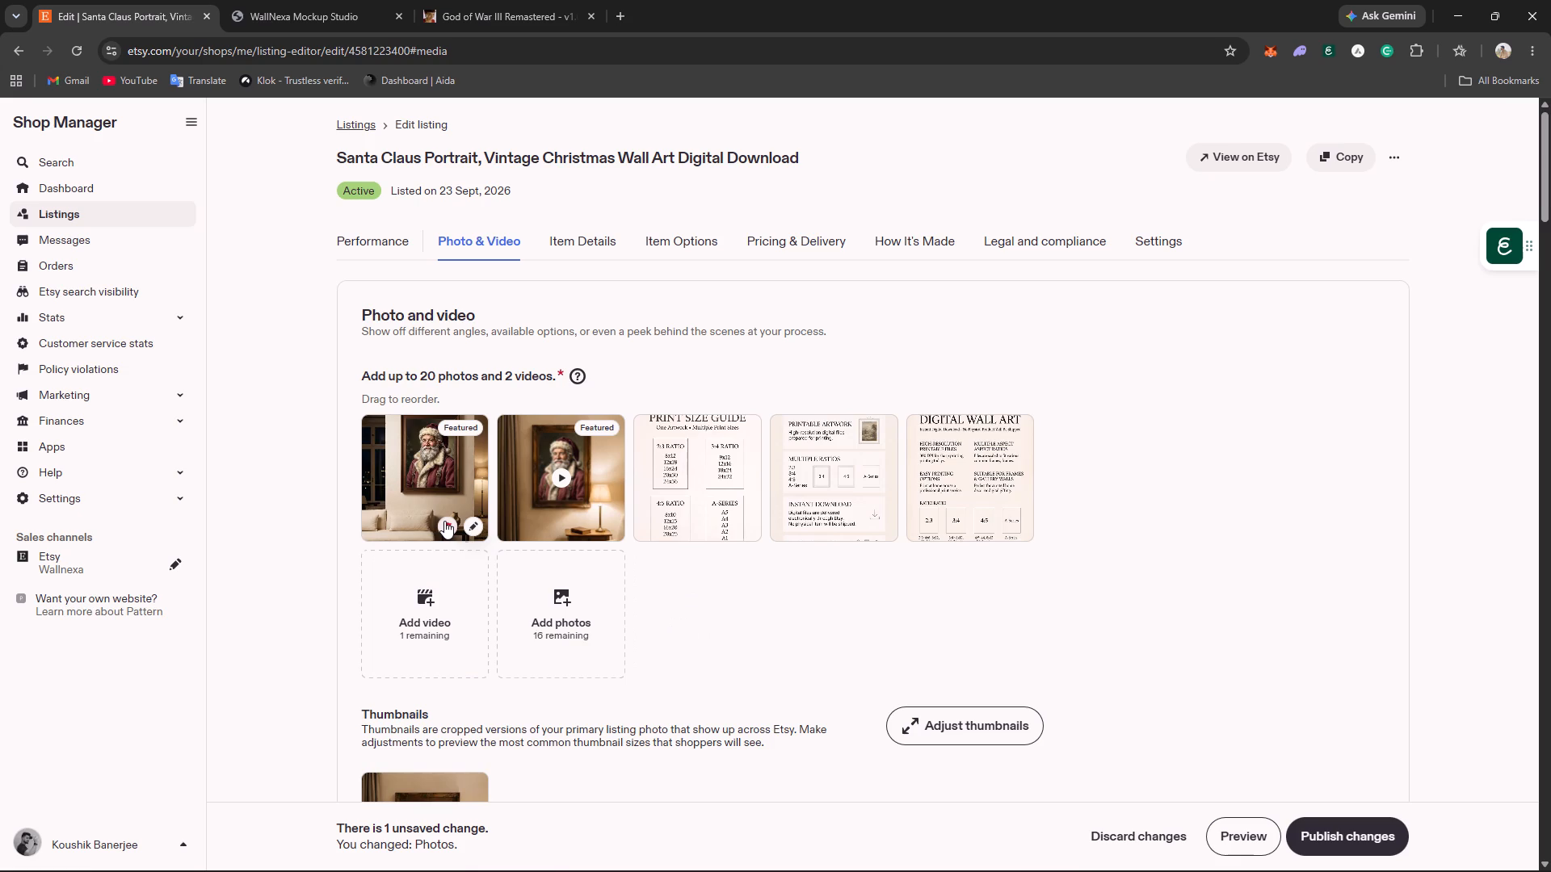
click(444, 521)
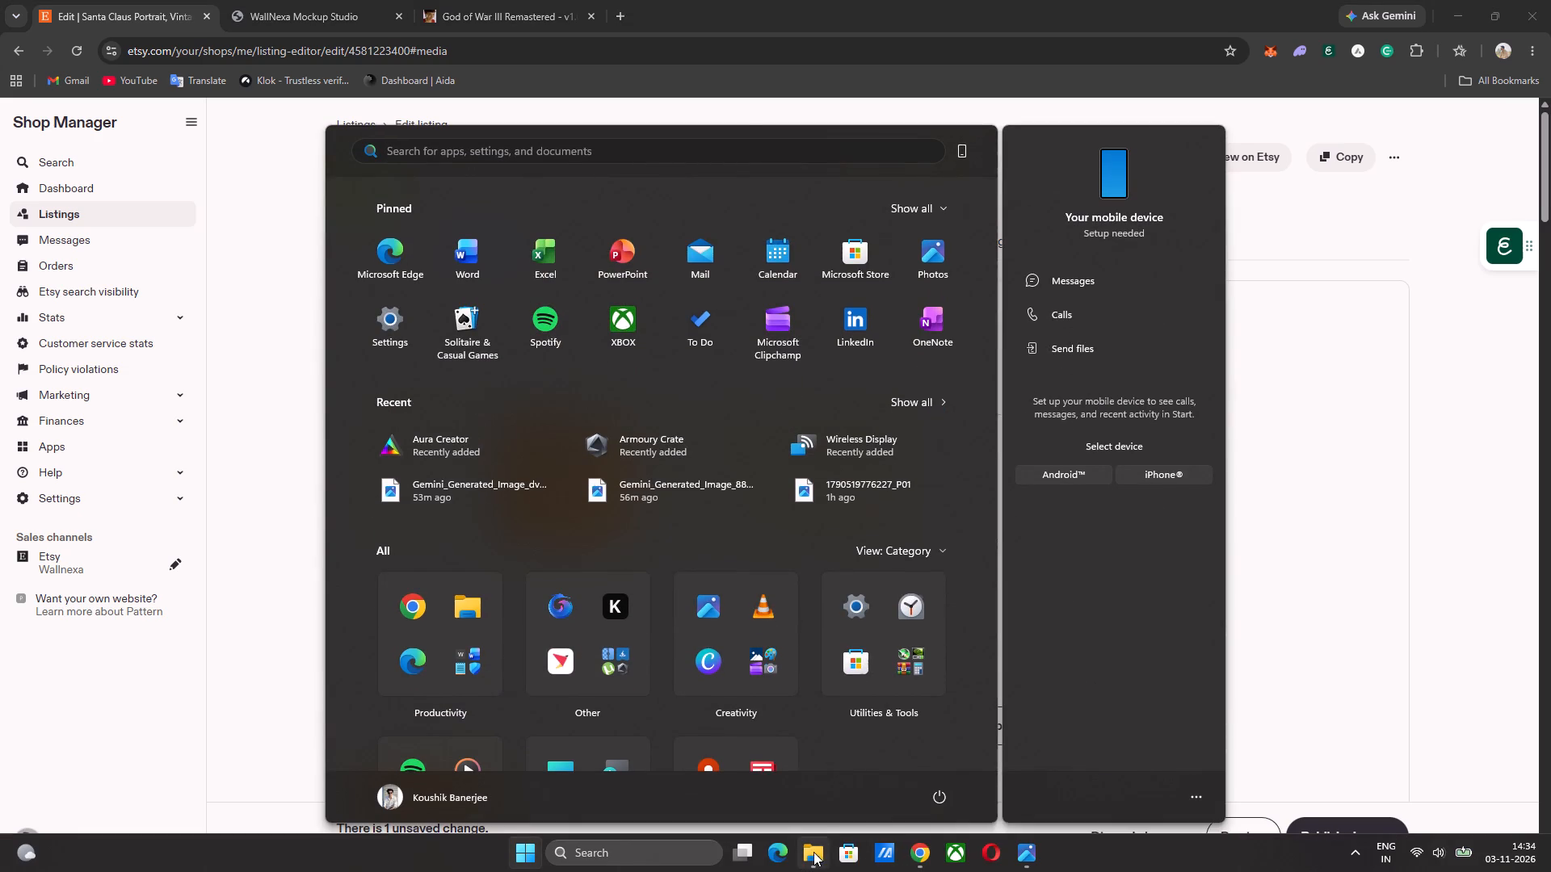
Add the eleven Santa mockups P01, P03–P05 and P09–P15 from the WallNexa_Mockups folder to the Etsy listing's photos.
click(813, 851)
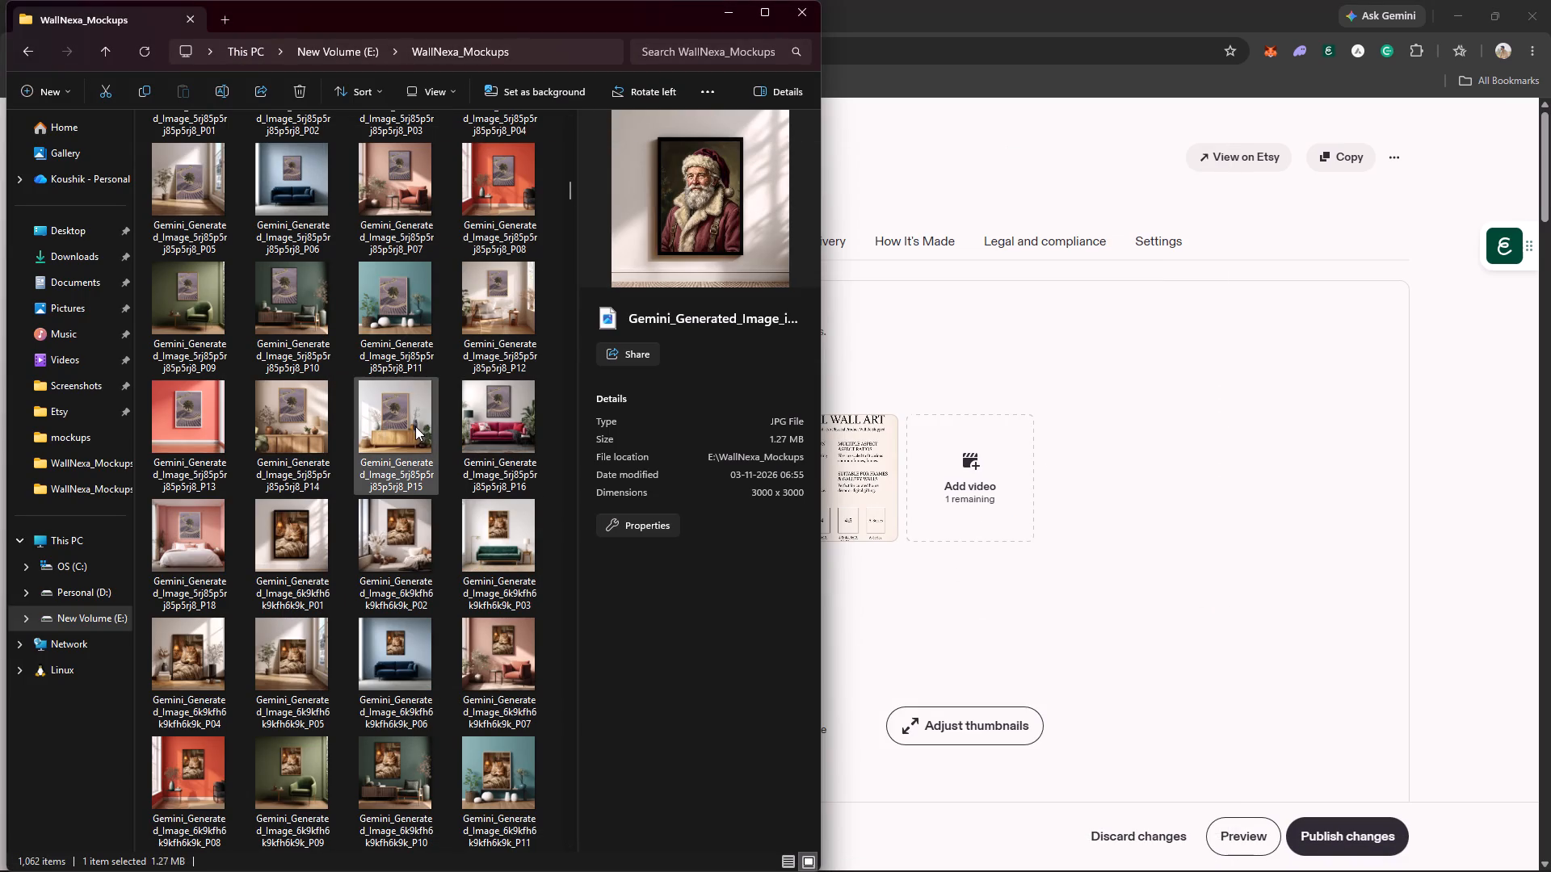
scroll(416, 429, down, 17)
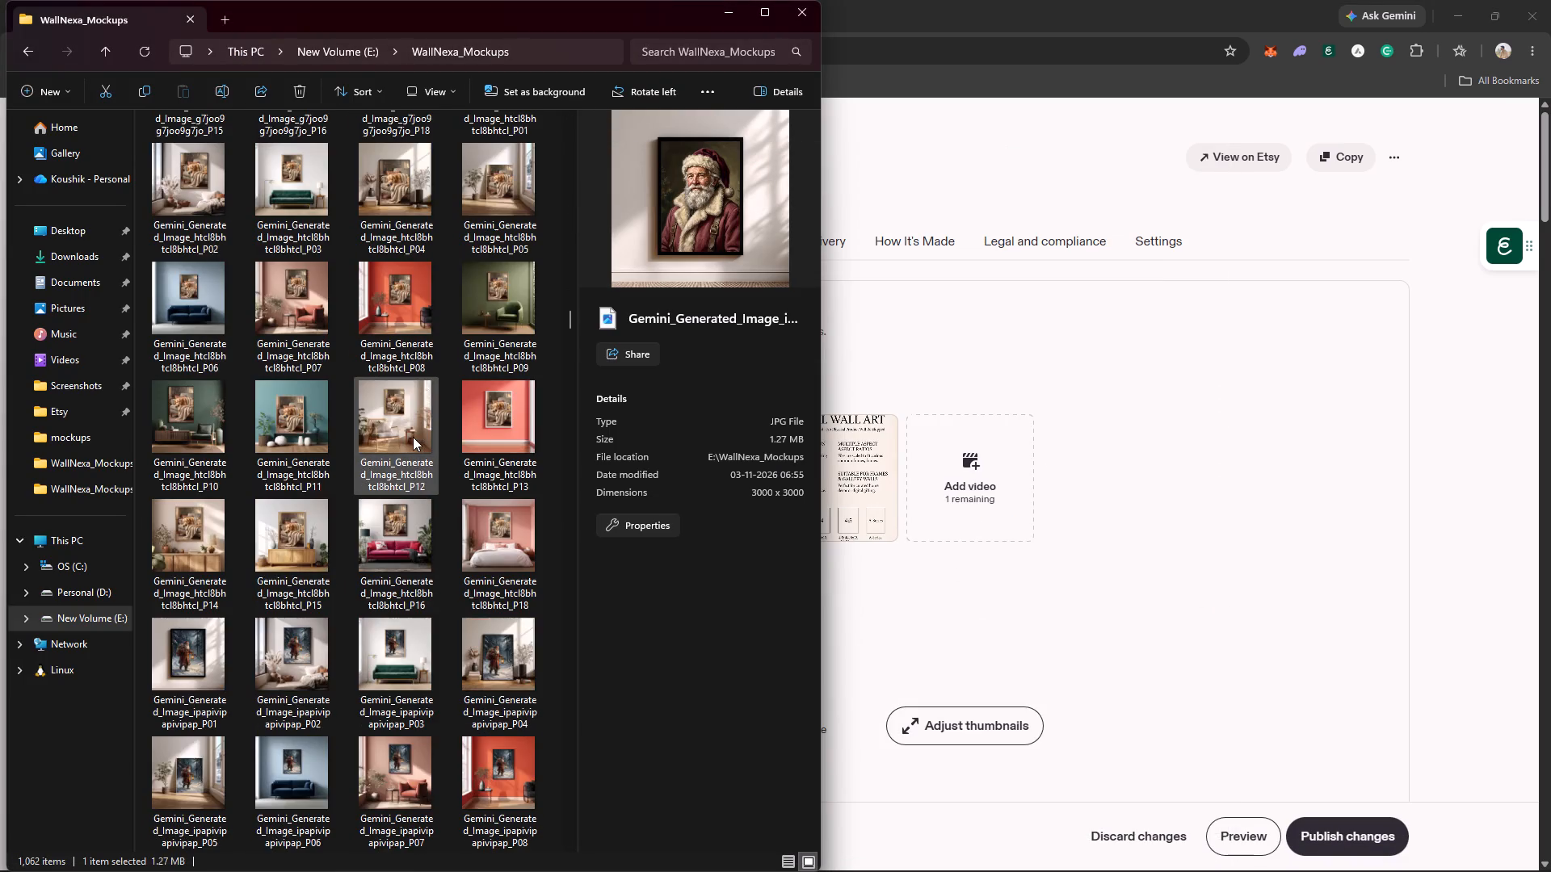
scroll(412, 434, down, 3)
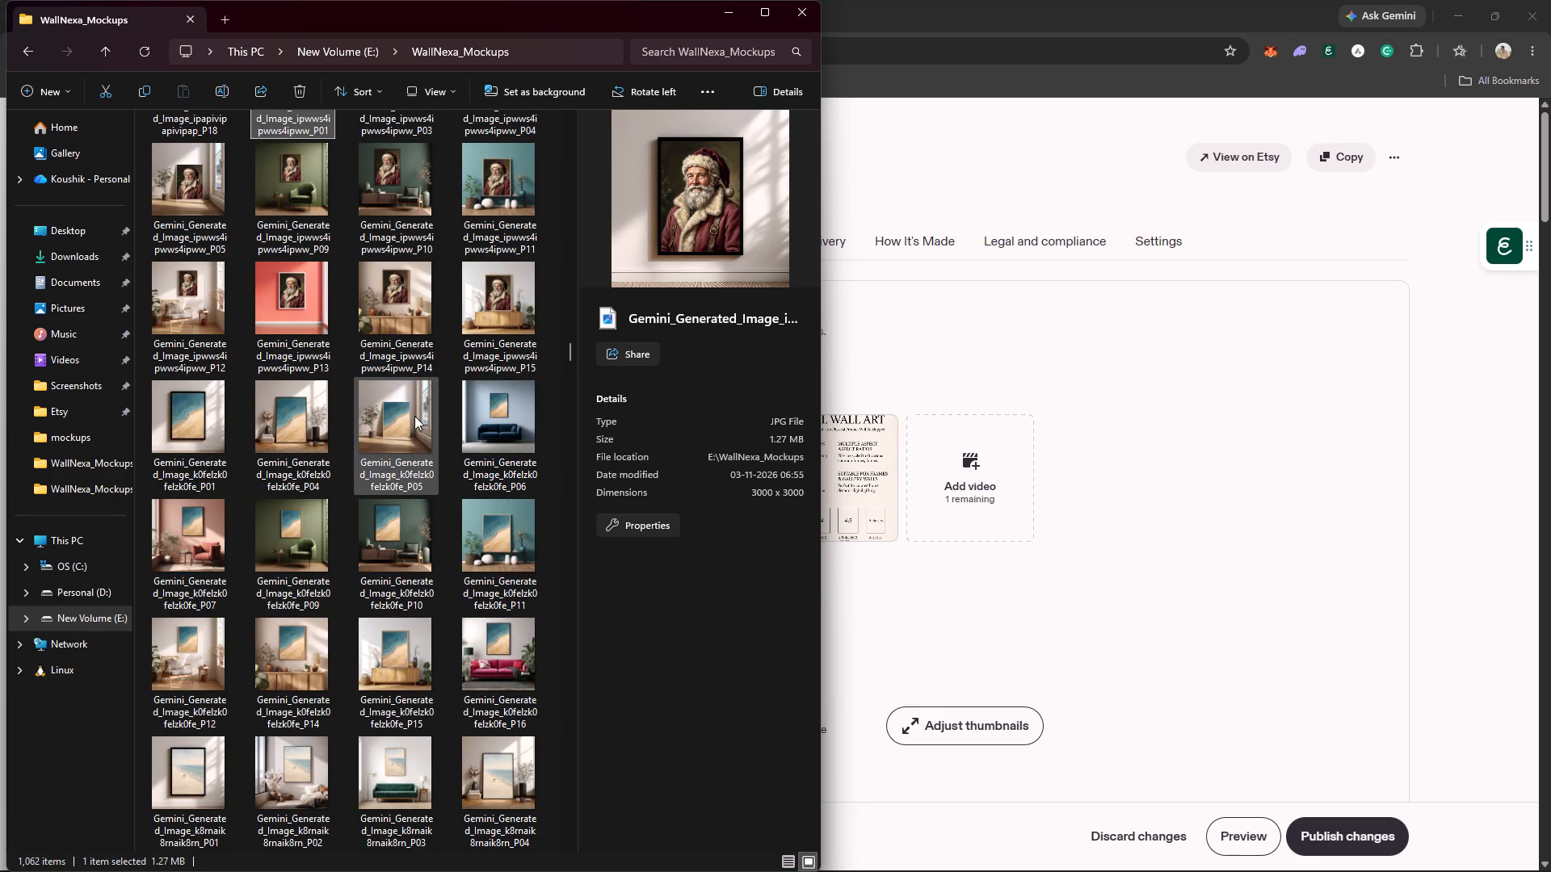
scroll(414, 413, up, 1)
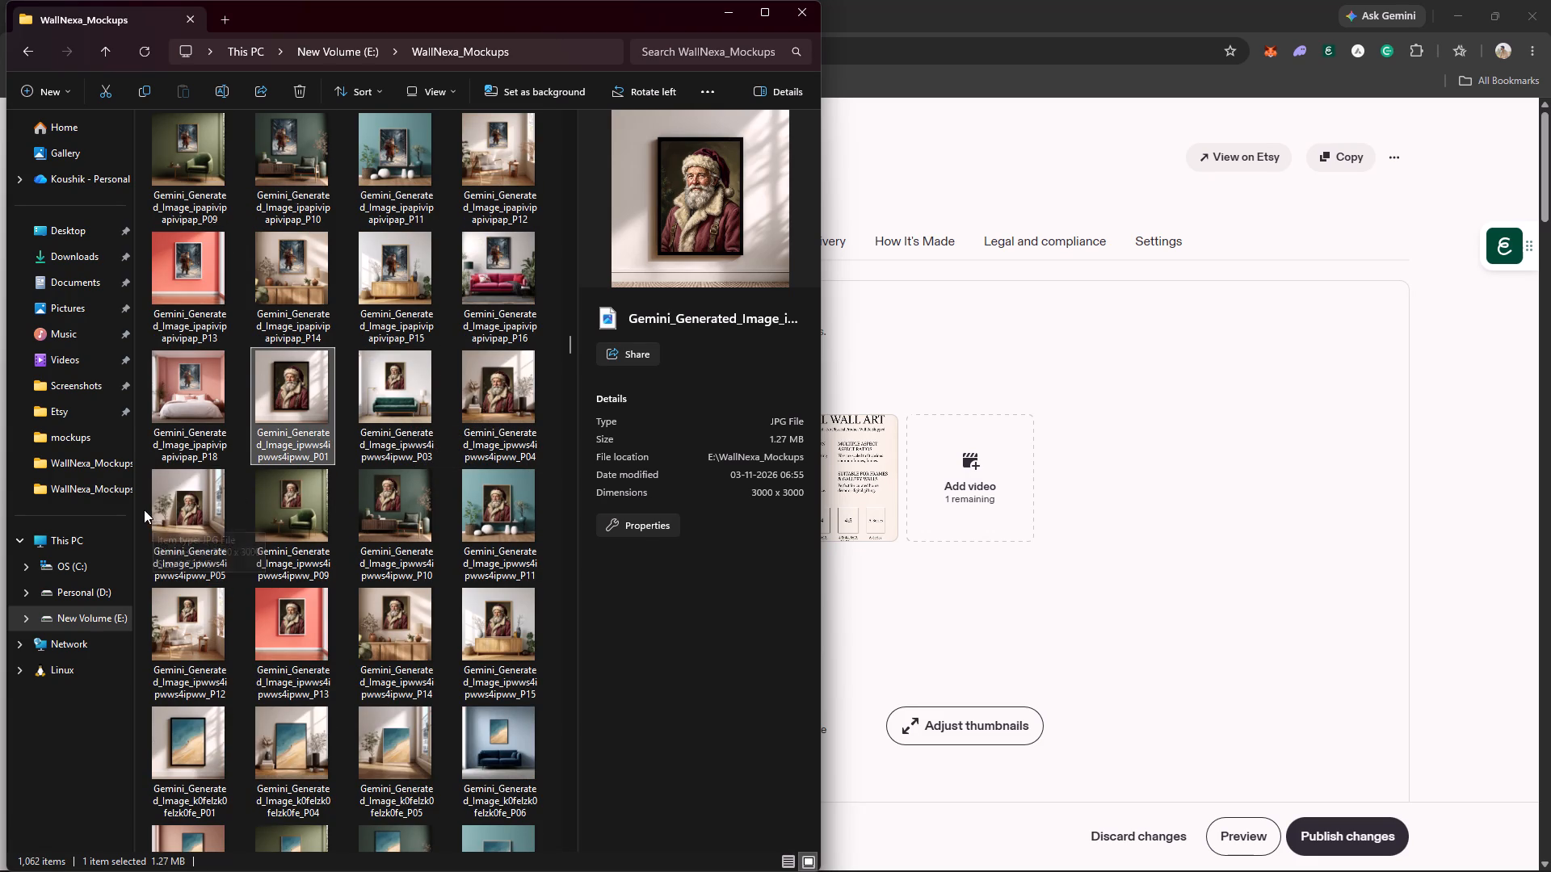
drag(144, 509, 518, 634)
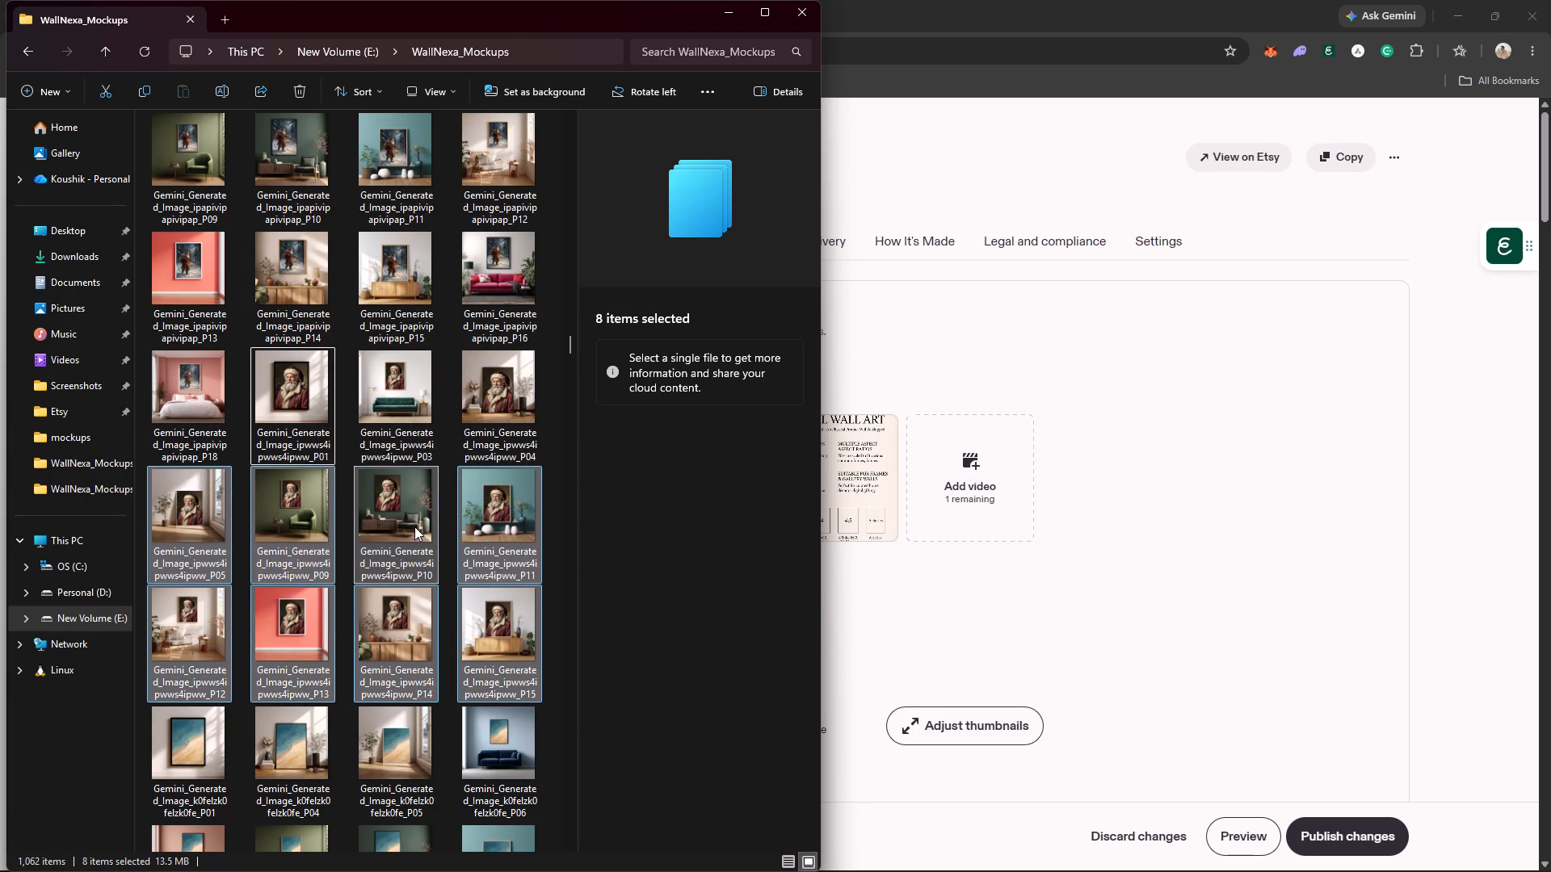
ctrl+click(274, 400)
ctrl+click(376, 390)
ctrl+click(493, 389)
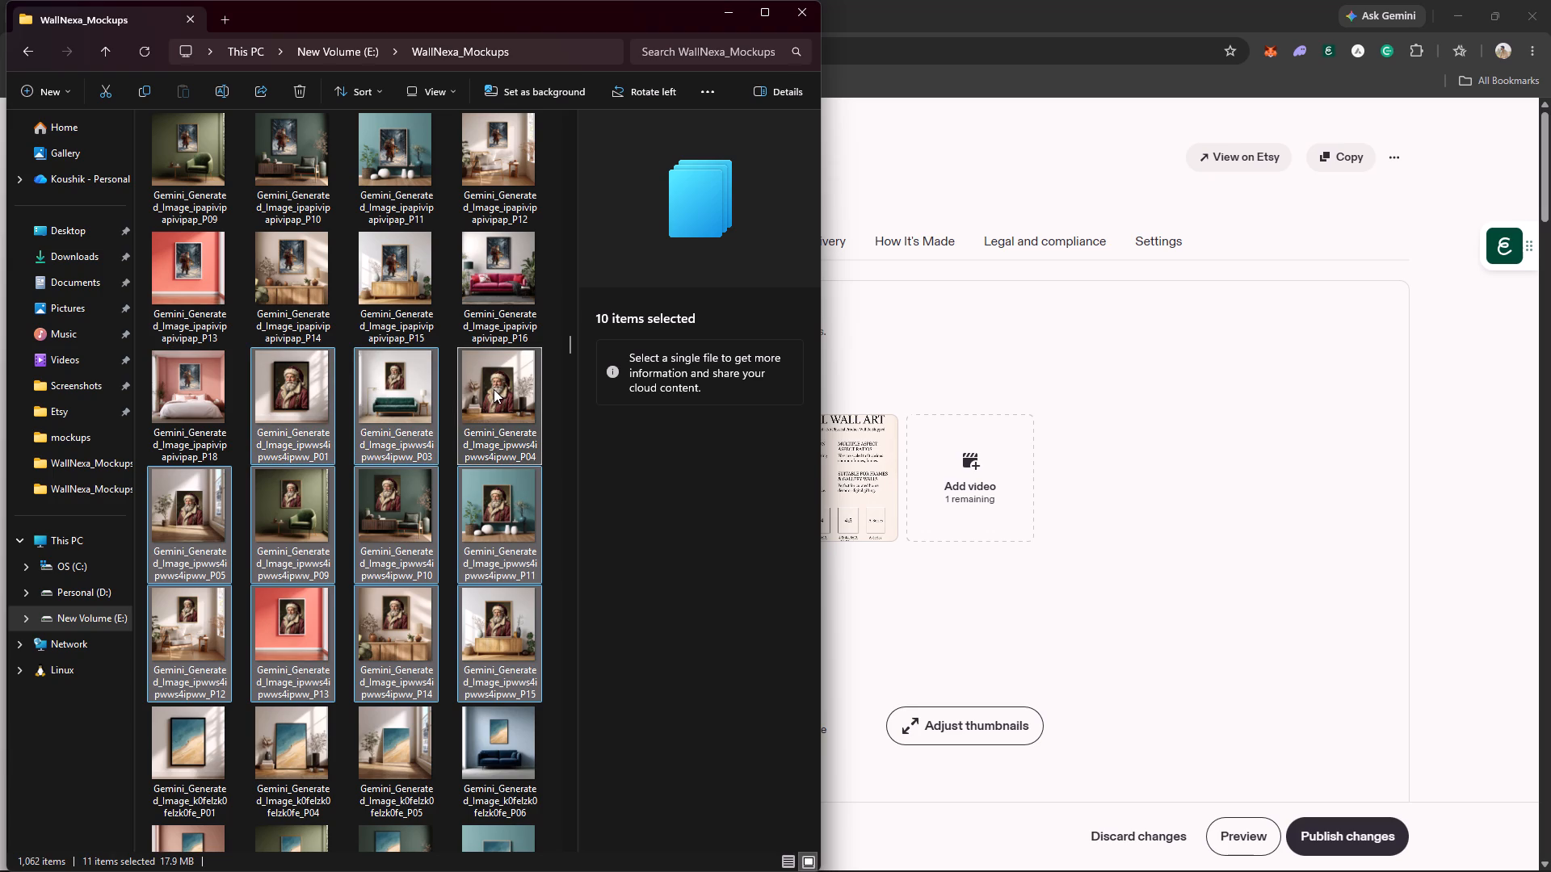
drag(494, 389, 987, 517)
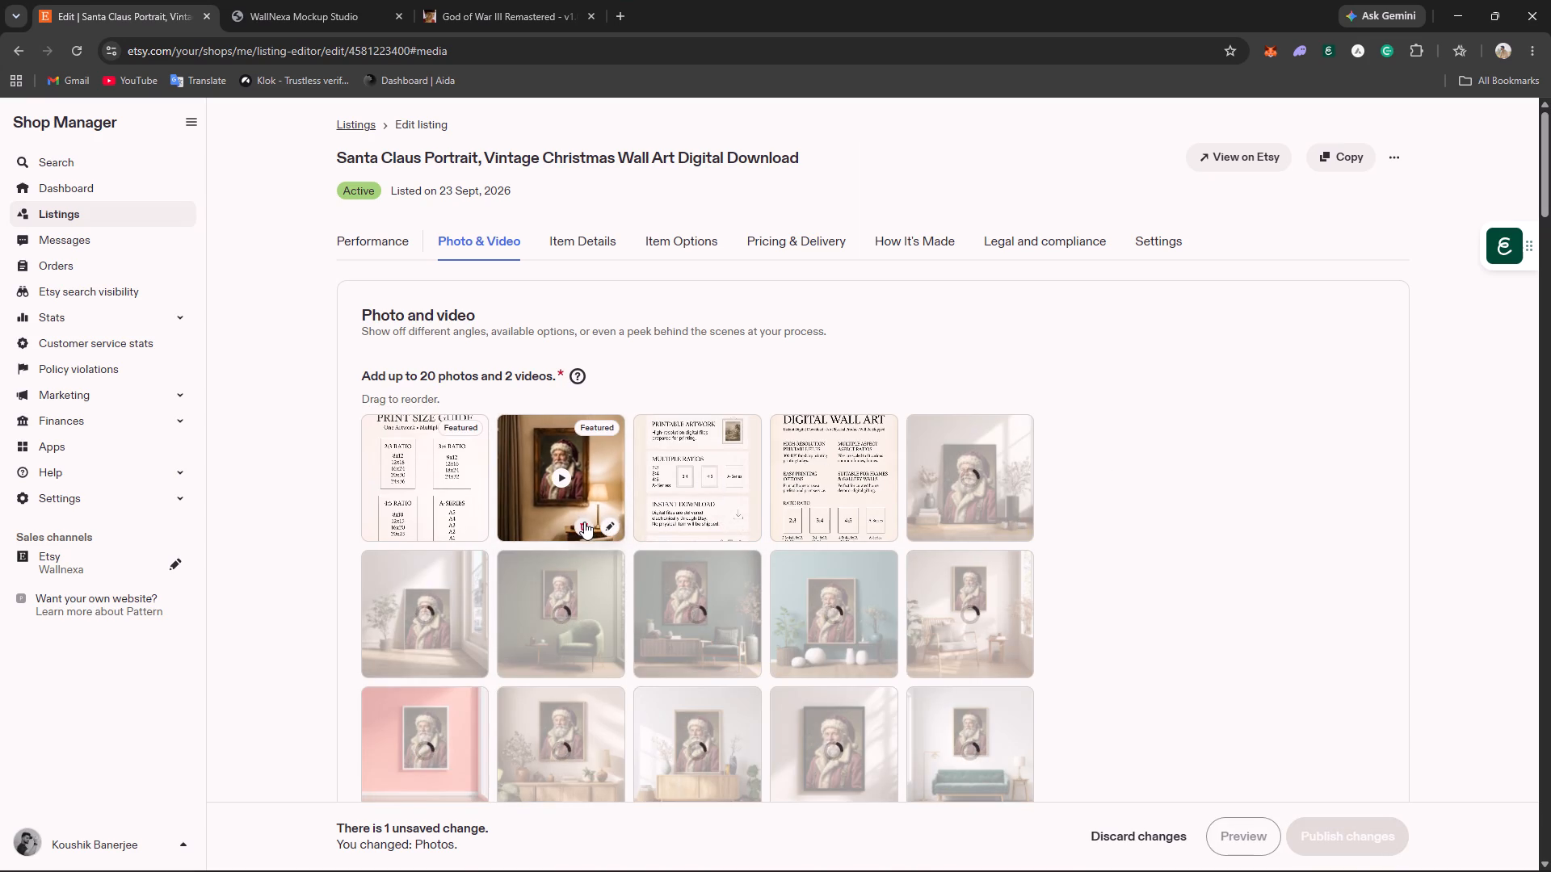
Delete the remaining Santa video from the listing's photos and videos.
scroll(1271, 533, down, 2)
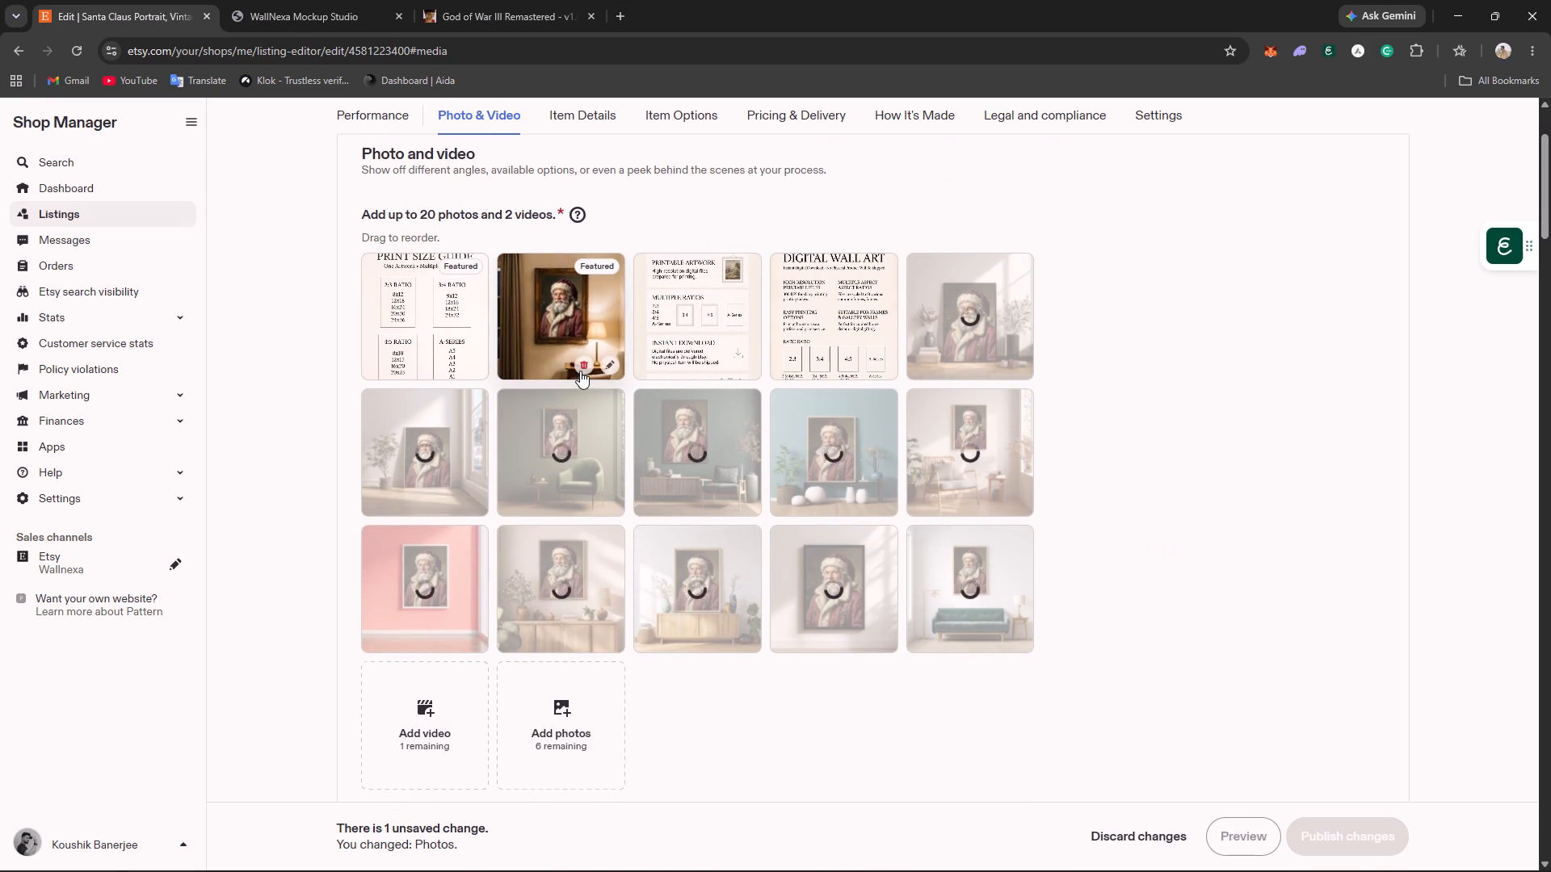
click(585, 365)
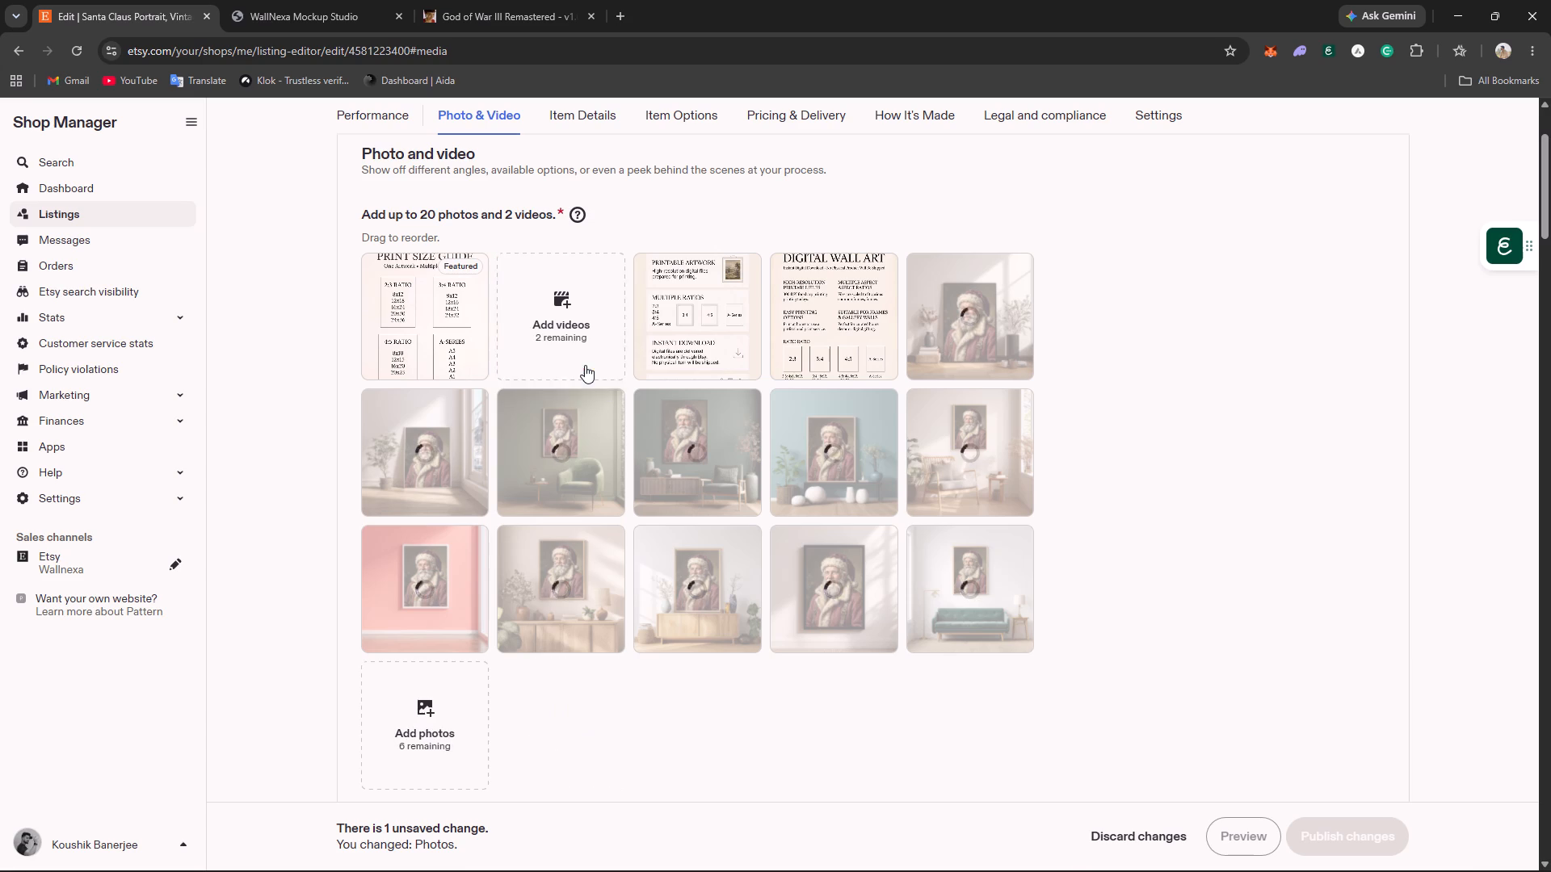
Move the three information graphics to the end of the photos, ordered Digital Wall Art, Printable Artwork, Print Size Guide.
drag(445, 312, 662, 364)
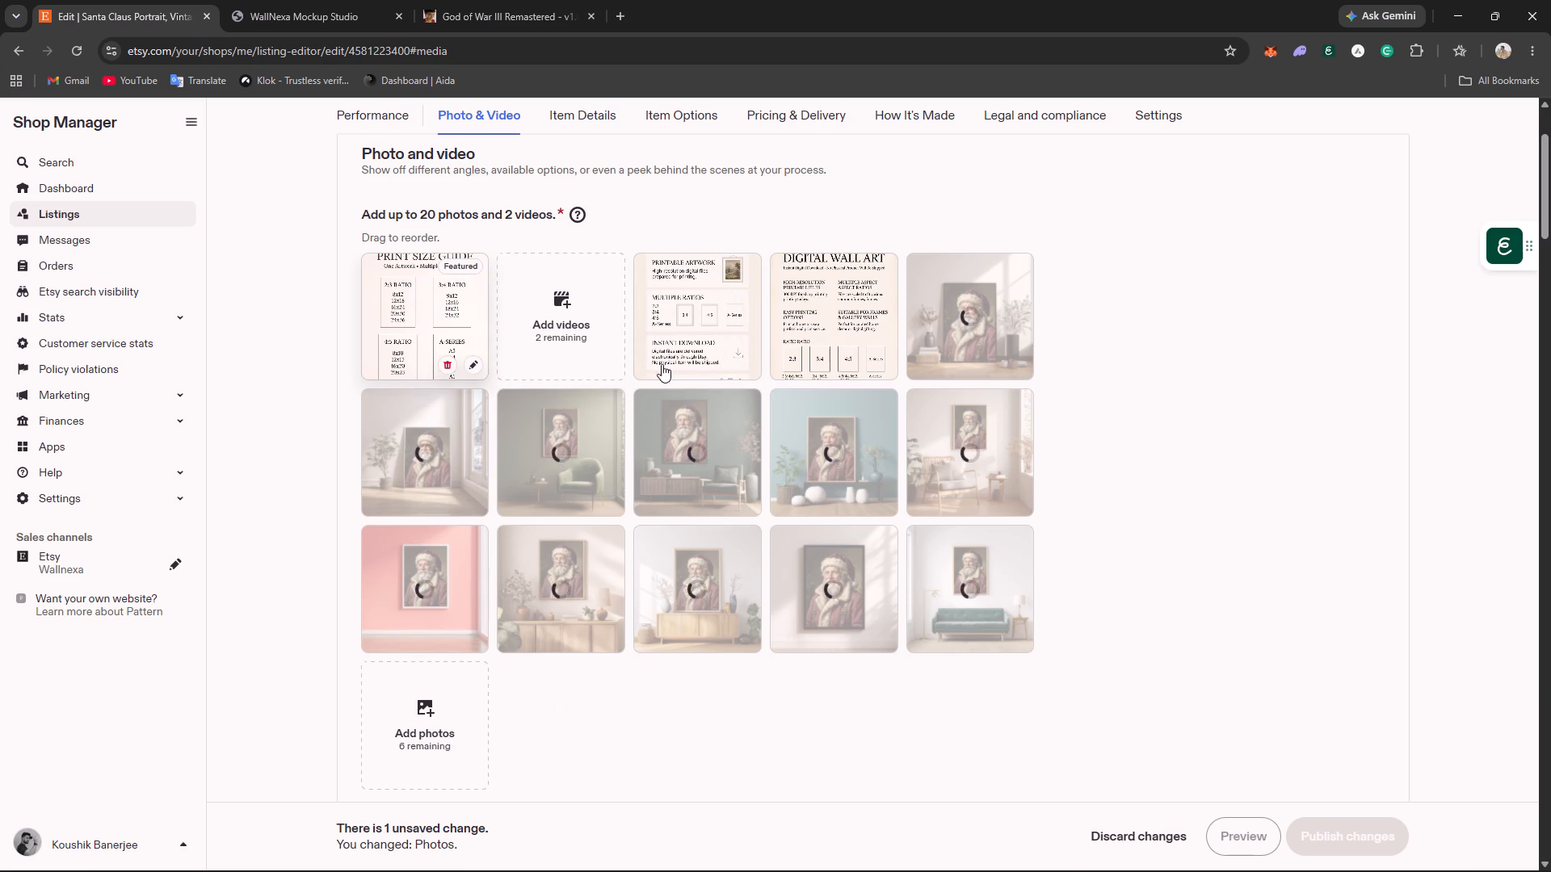
drag(662, 364, 998, 576)
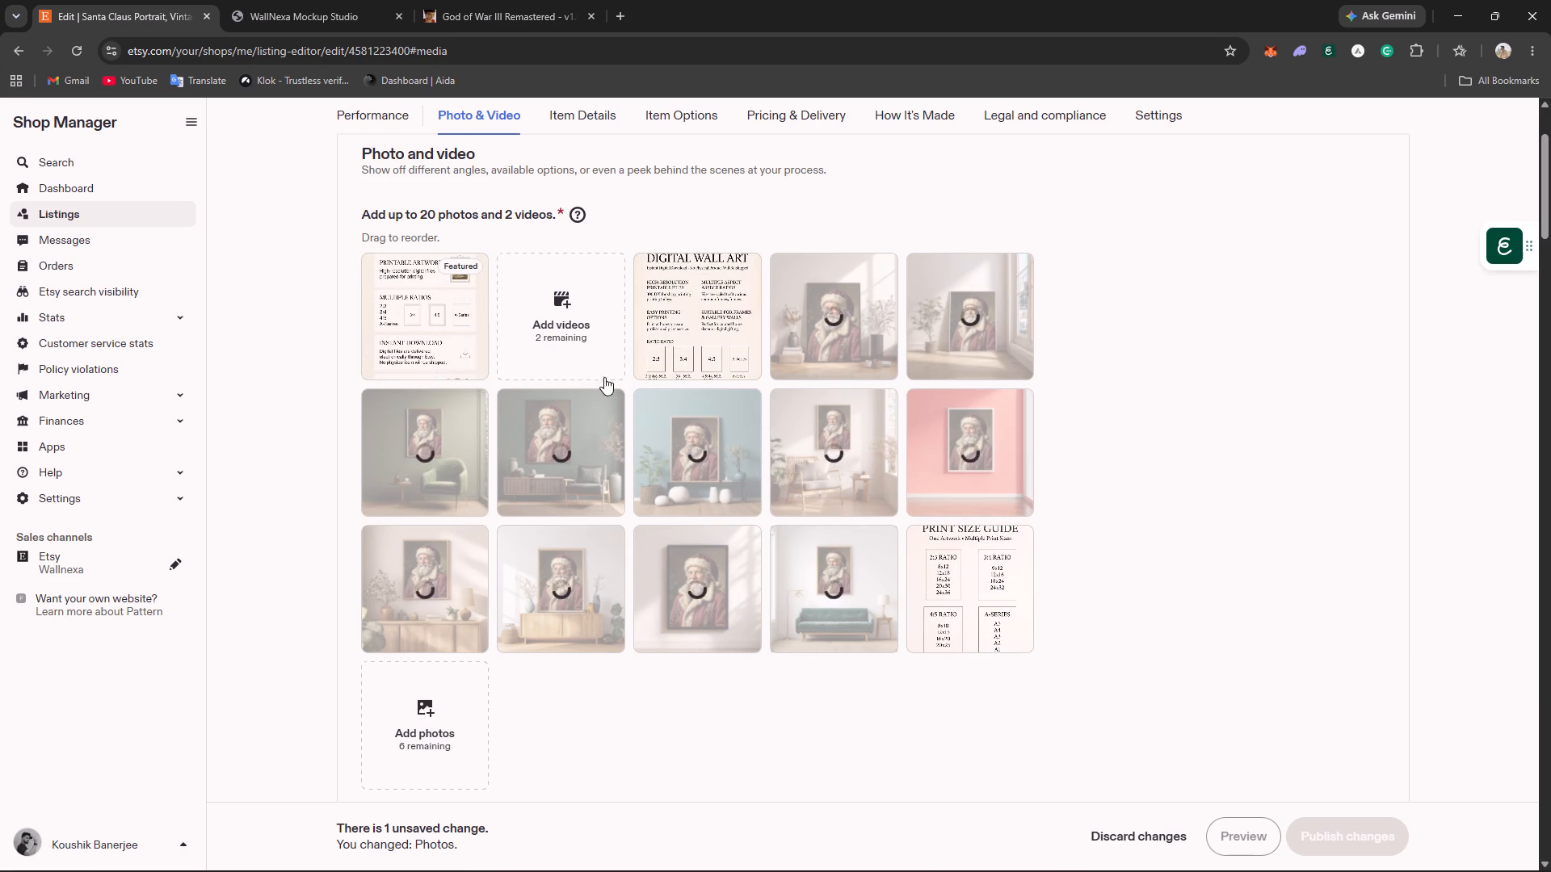
drag(688, 293, 914, 546)
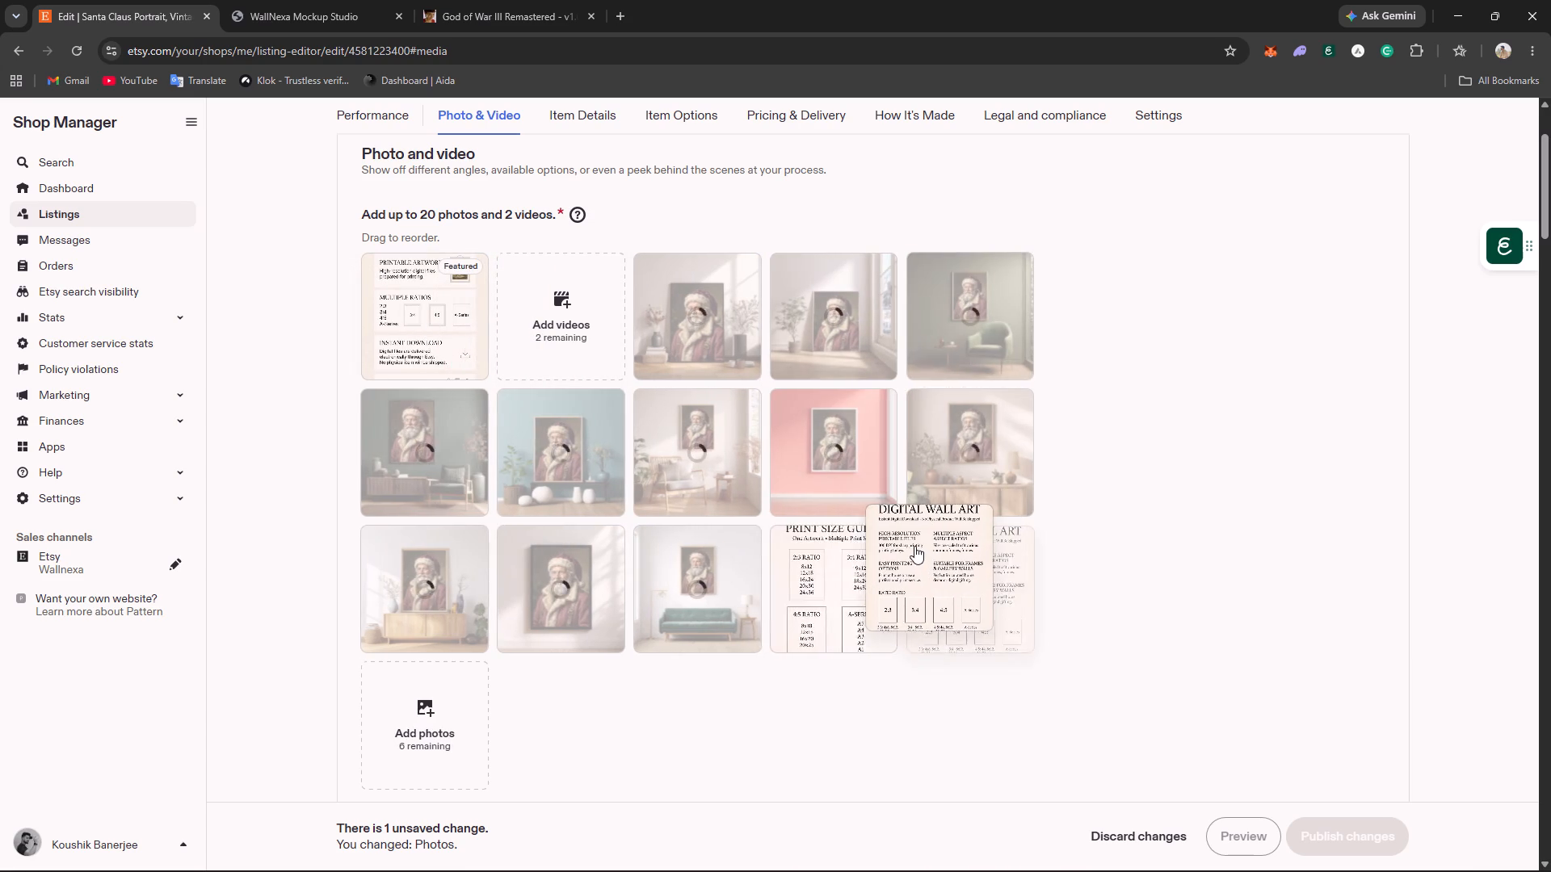
drag(914, 546, 814, 564)
drag(438, 308, 437, 308)
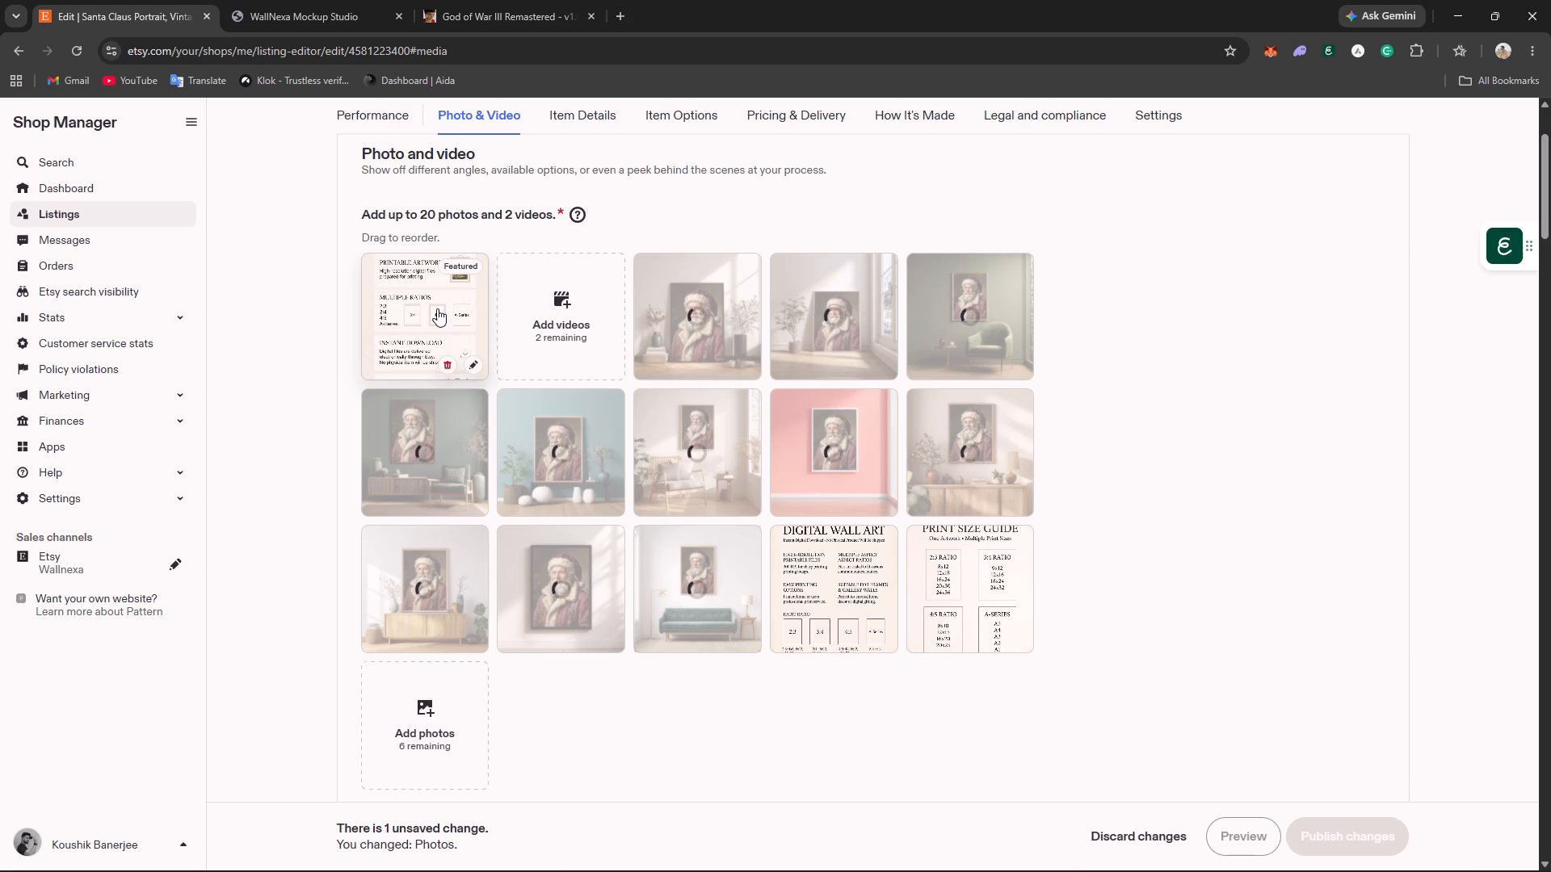
drag(437, 308, 861, 585)
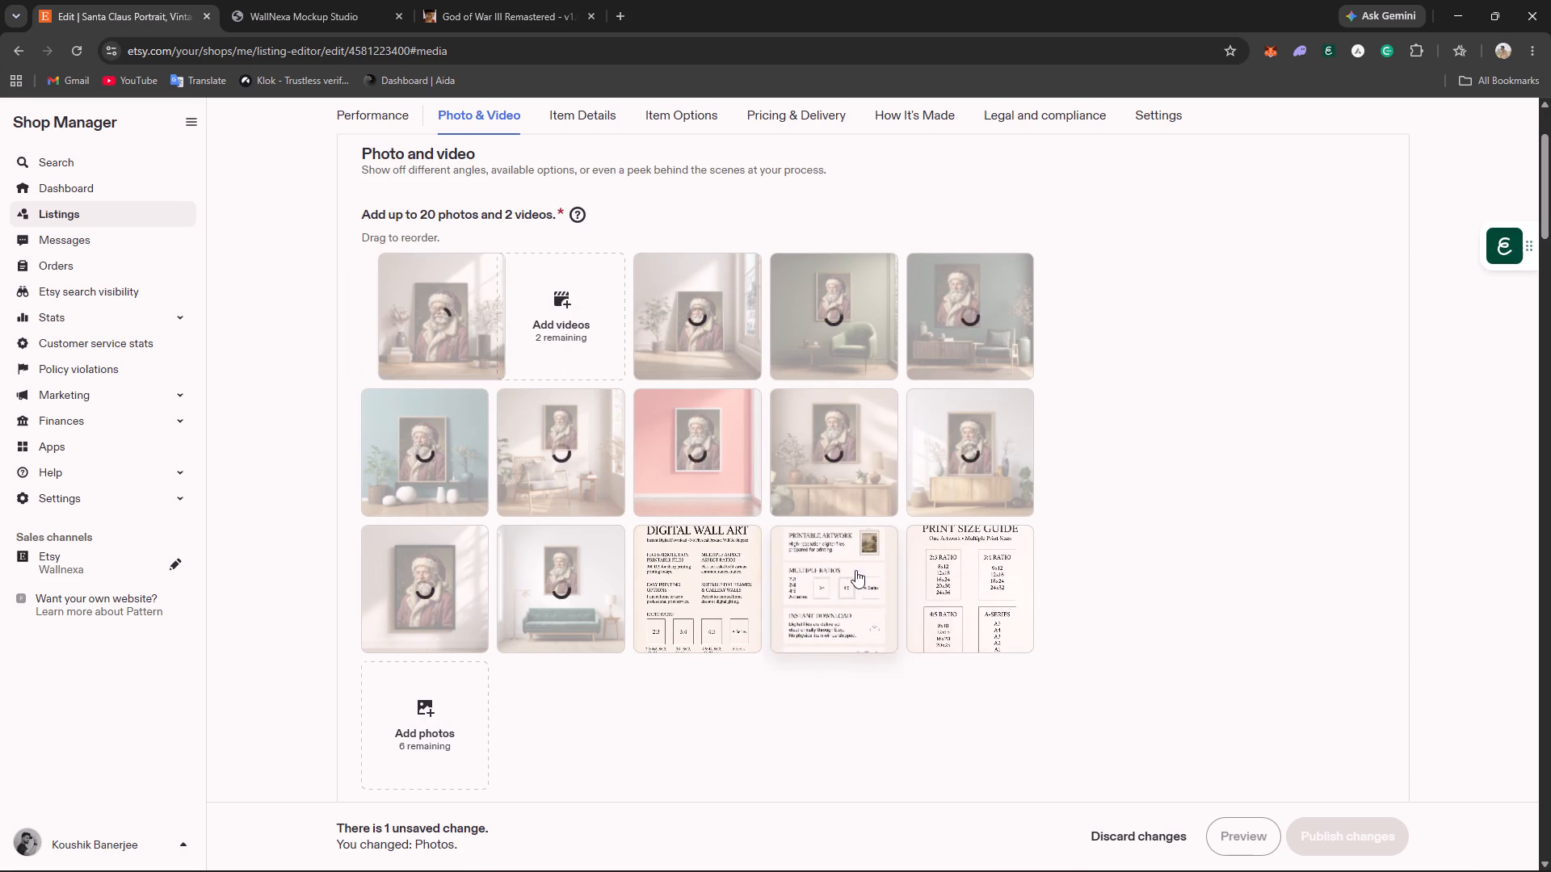
Reorder the mockups so the close-up dark-framed portrait is first and the beige-wall sideboard scene is fifth, right after the green armchair scene.
drag(452, 586, 447, 316)
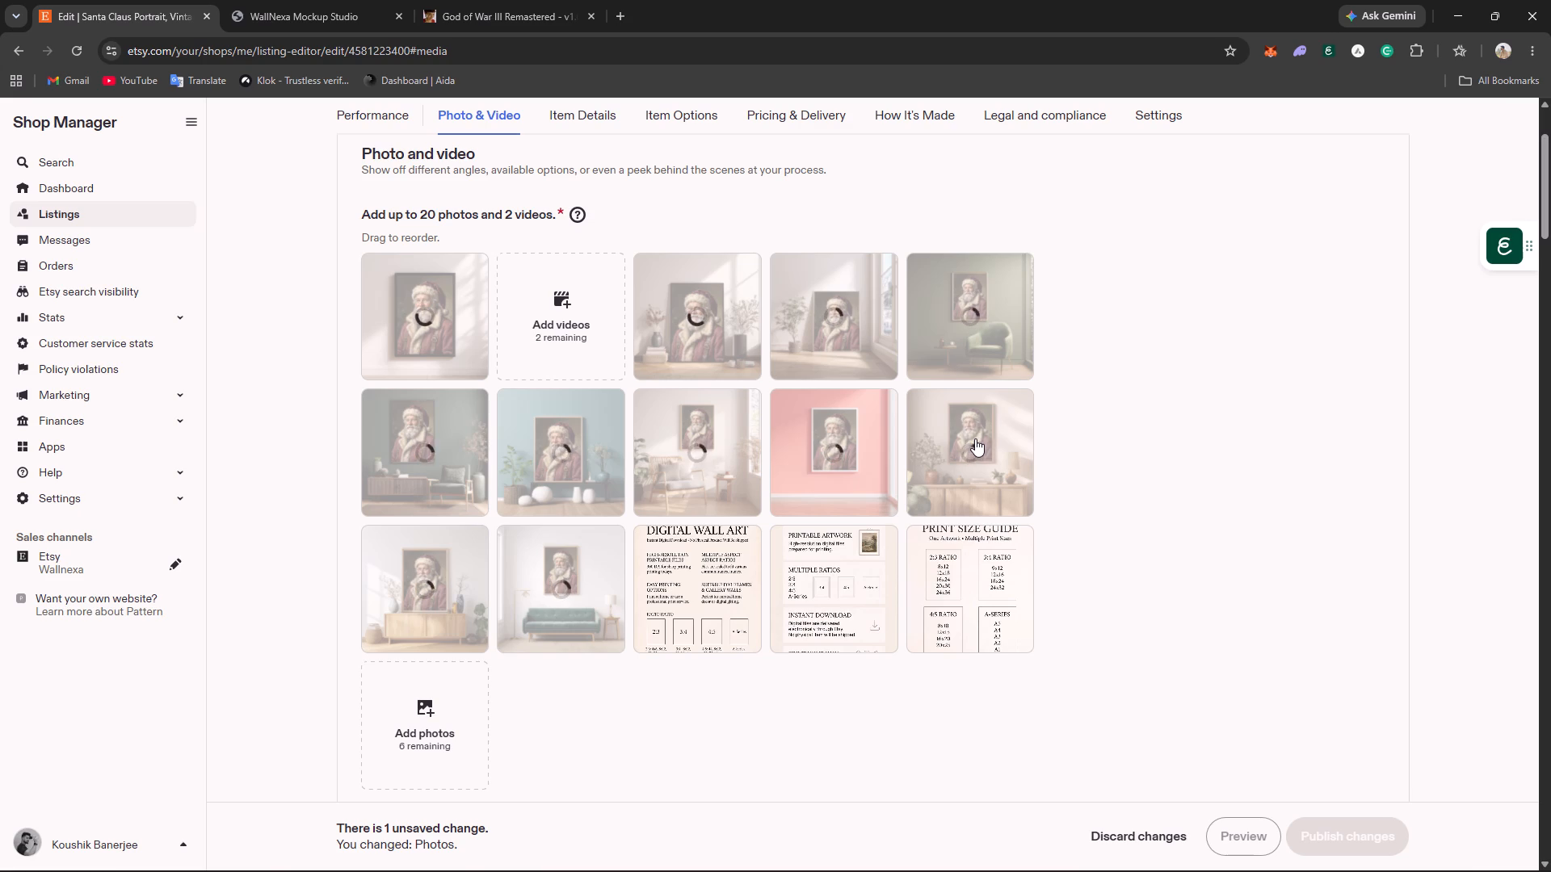
drag(975, 438, 443, 446)
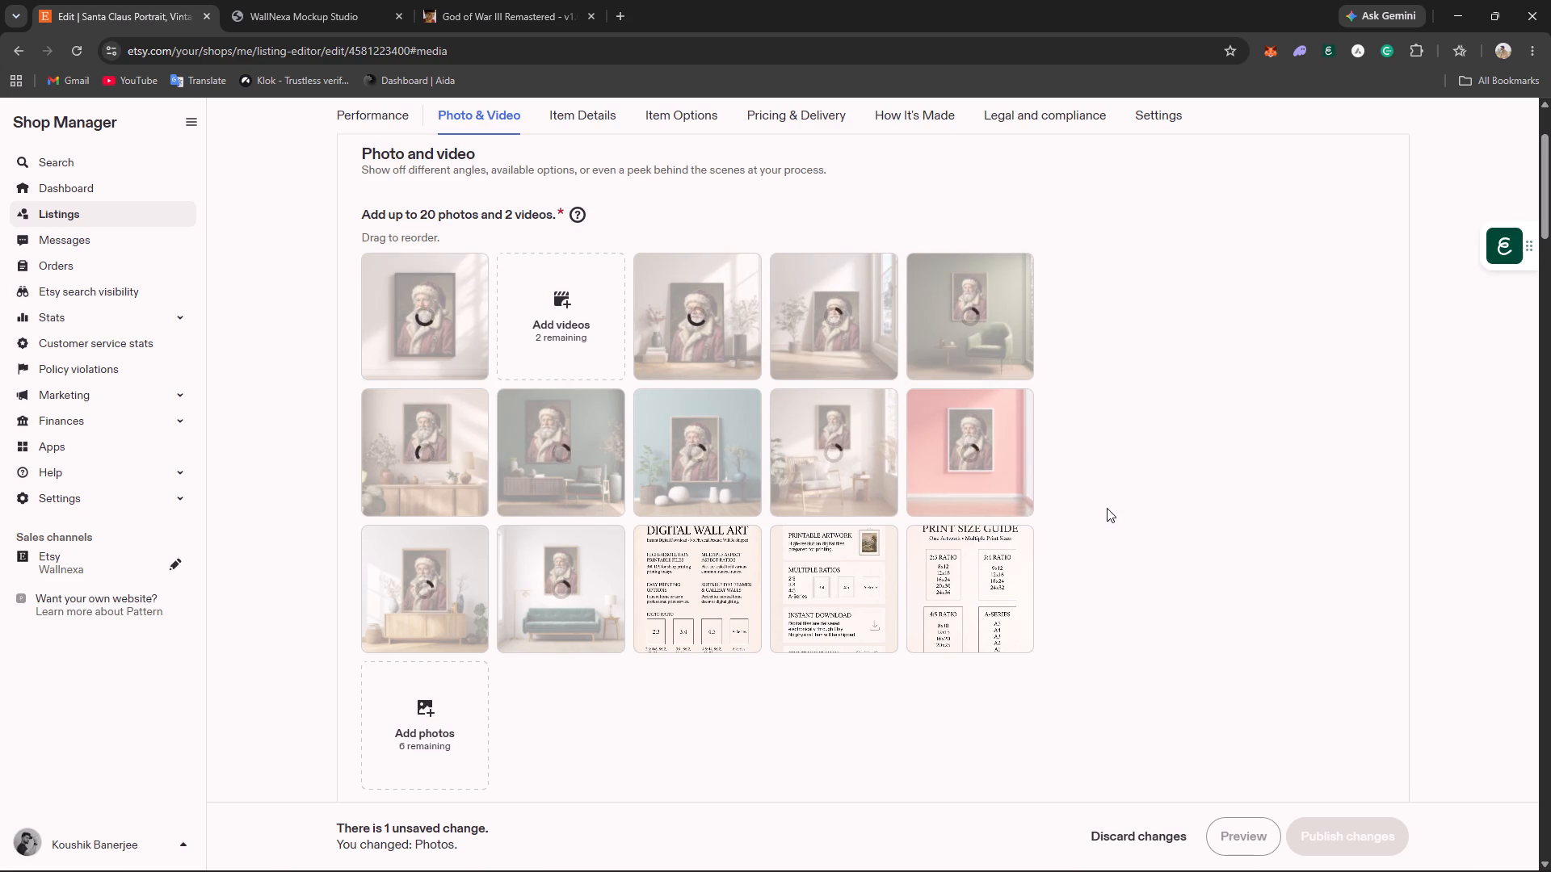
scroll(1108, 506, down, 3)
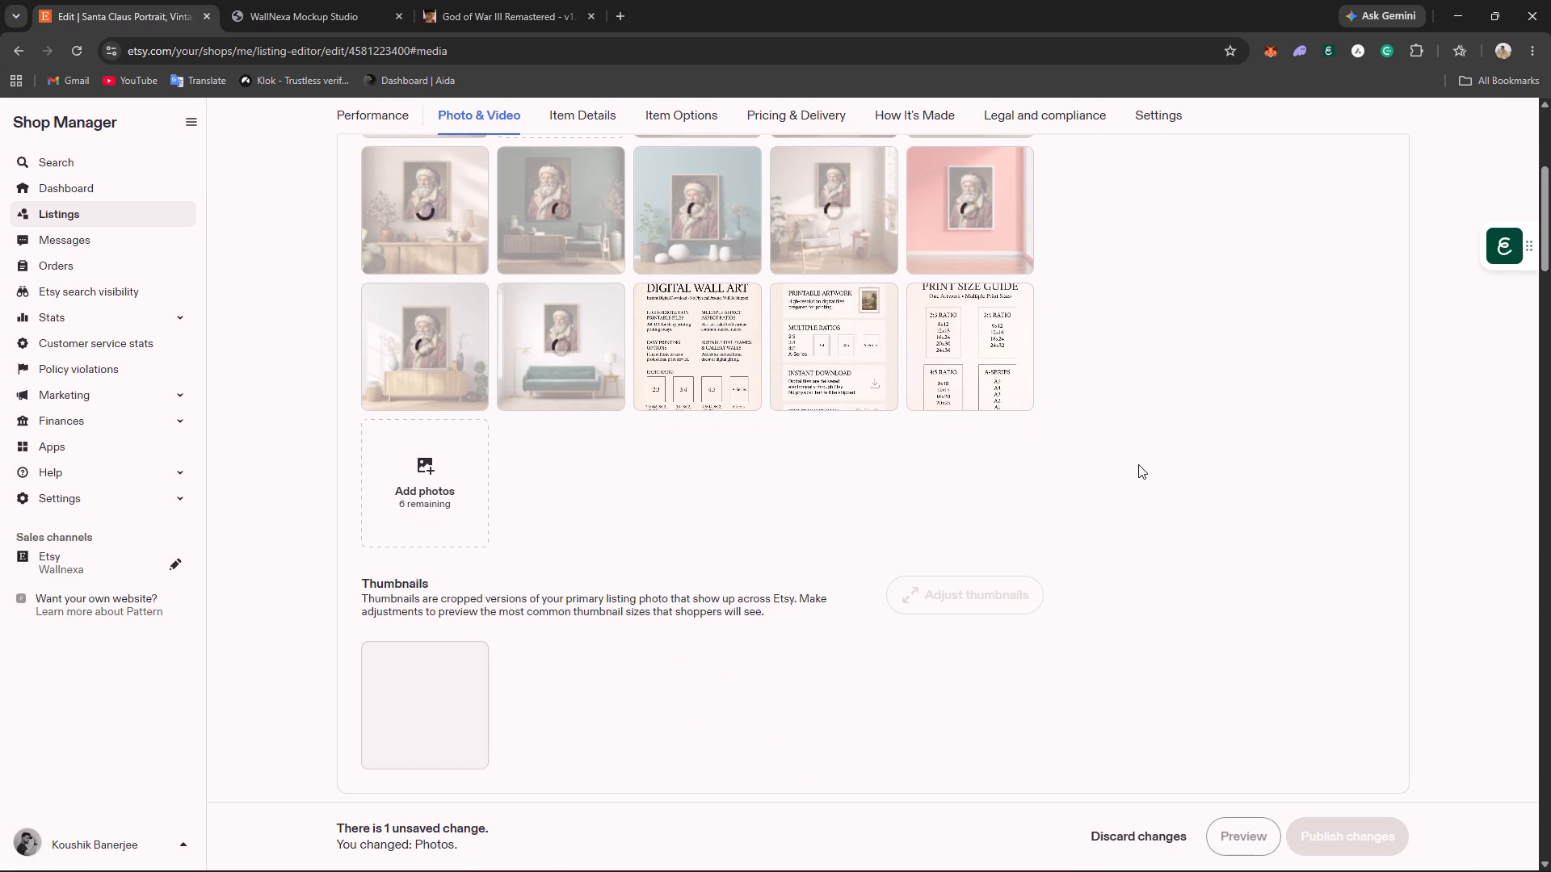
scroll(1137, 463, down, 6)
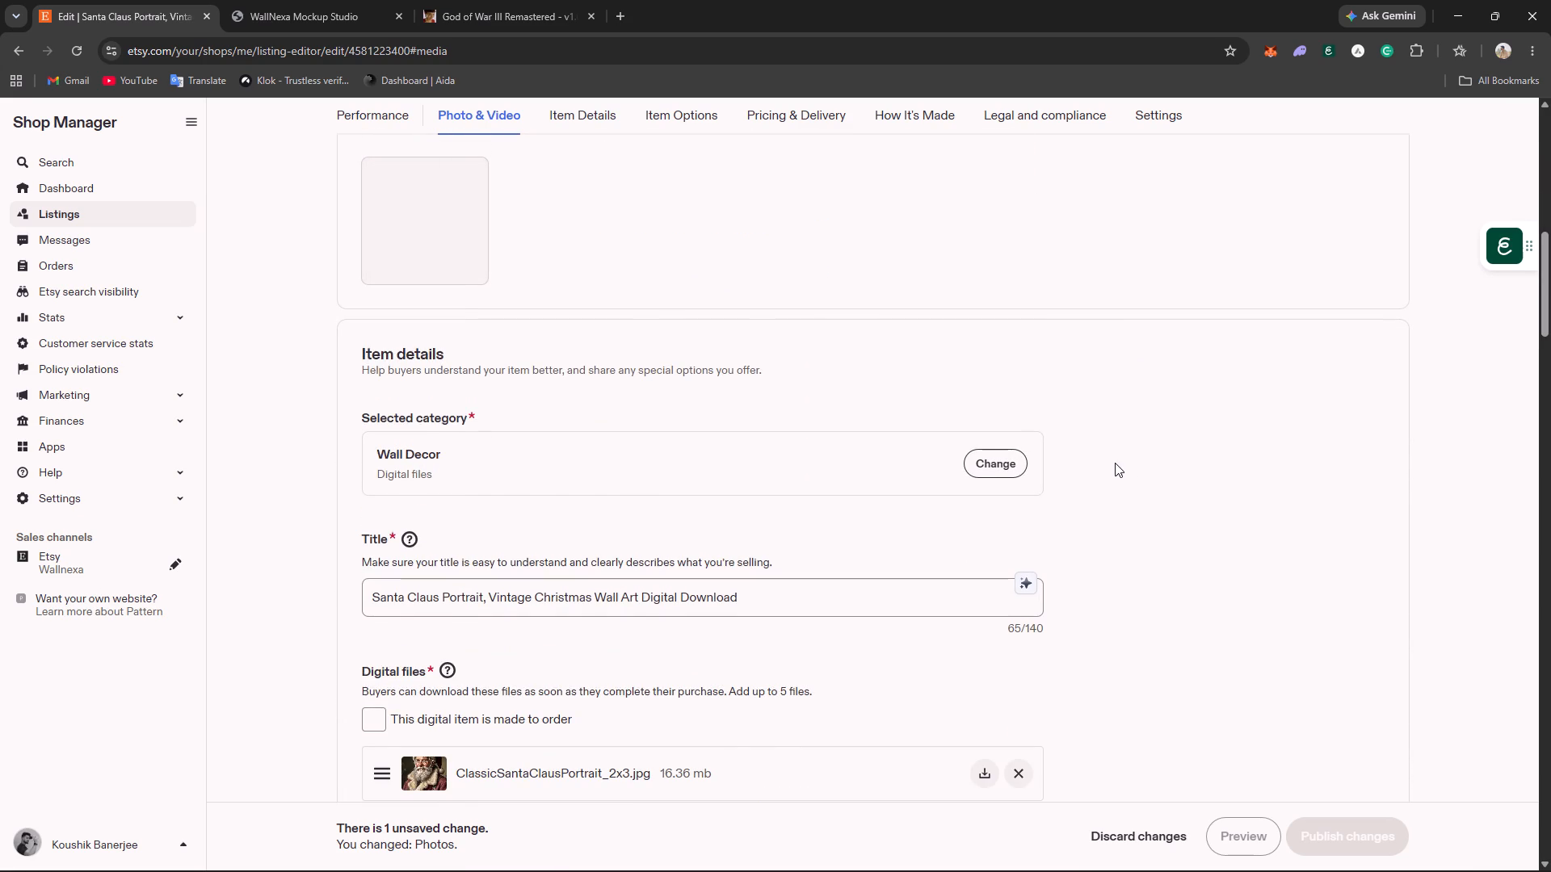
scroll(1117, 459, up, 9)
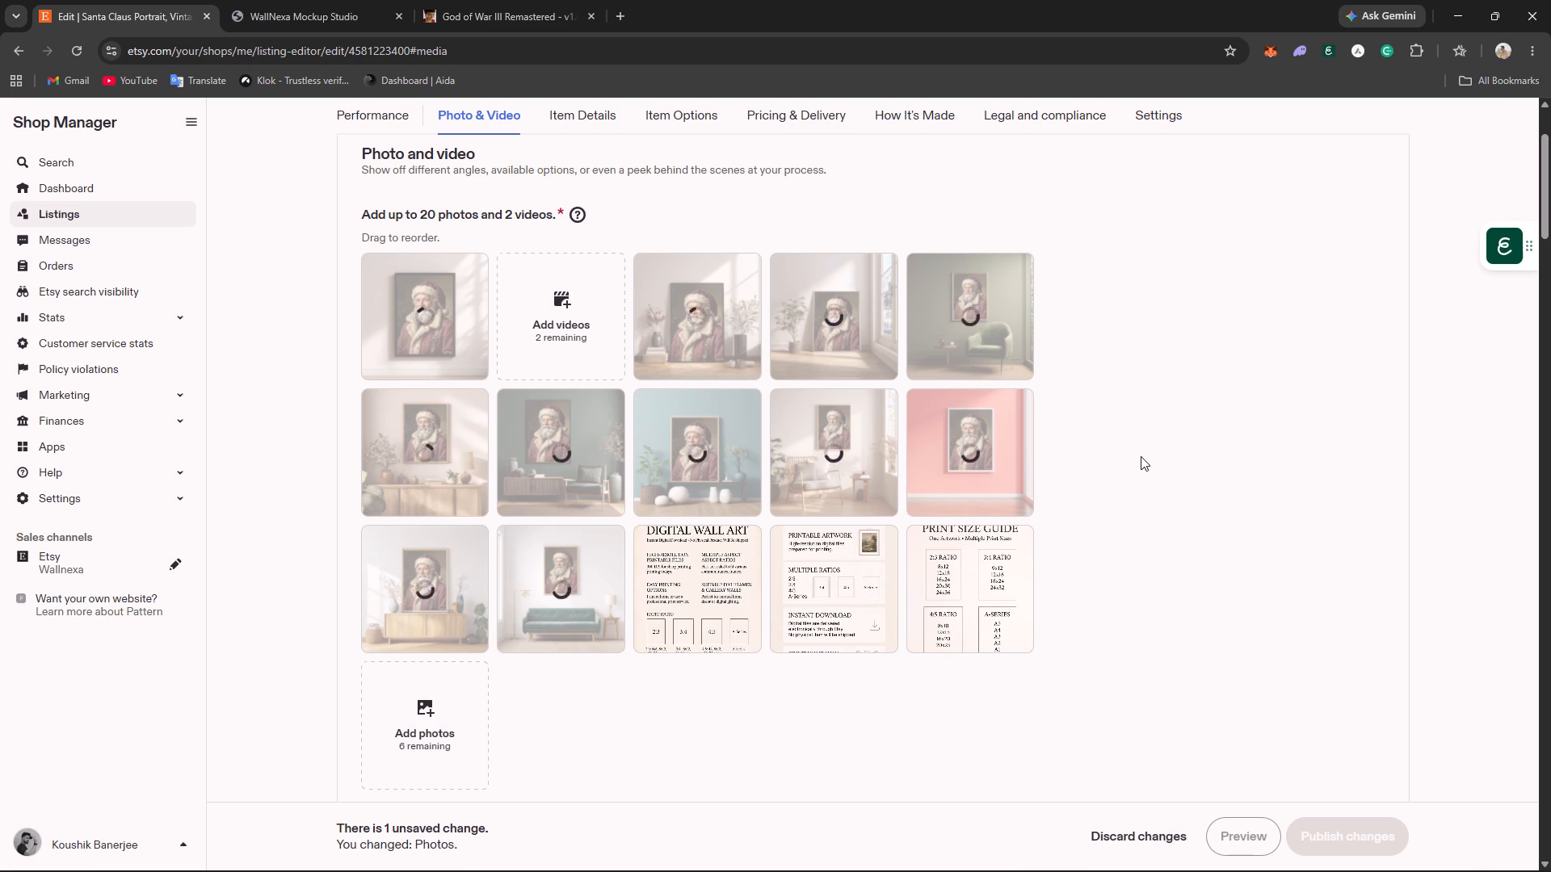
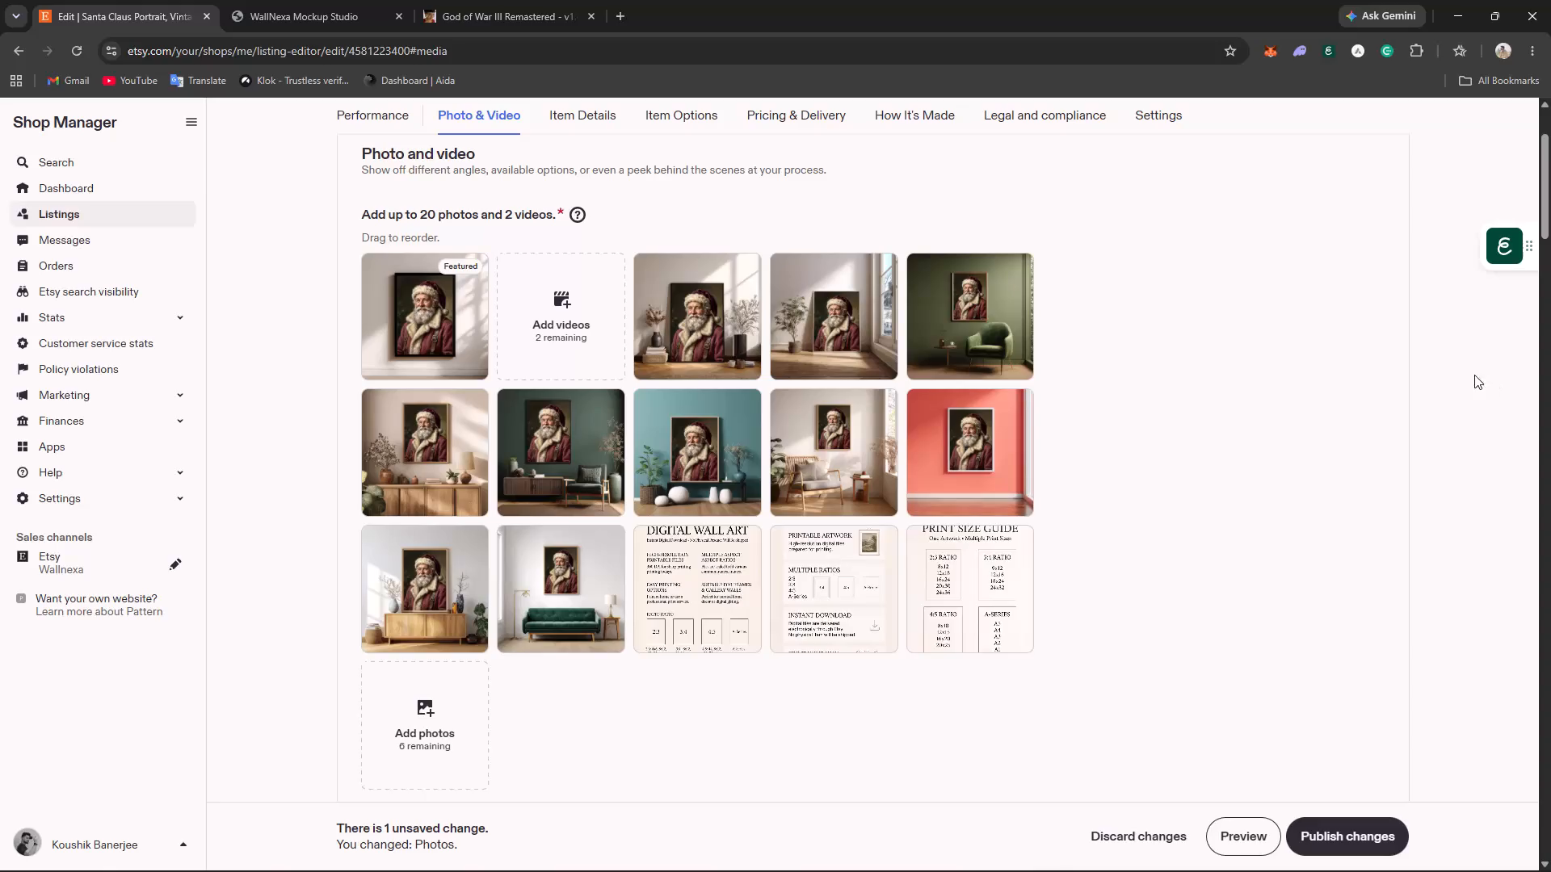
Publish the changes to the Santa Claus Portrait listing.
click(1373, 847)
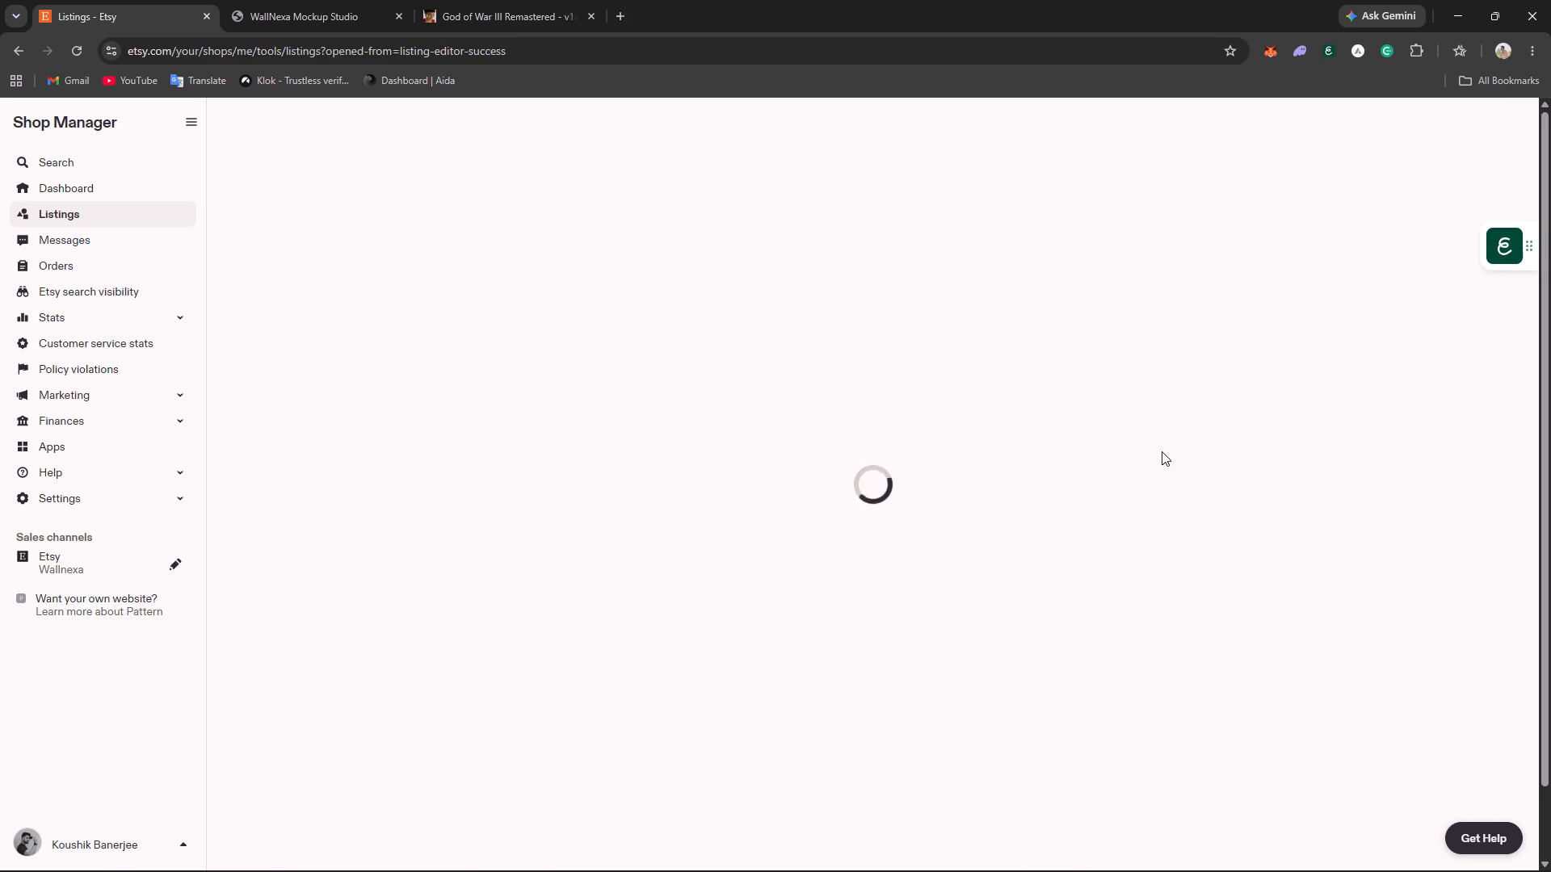
Look through the shop's active listings to the end of page 2 to find the listing to update after Santa Claus Portrait.
scroll(1204, 446, down, 6)
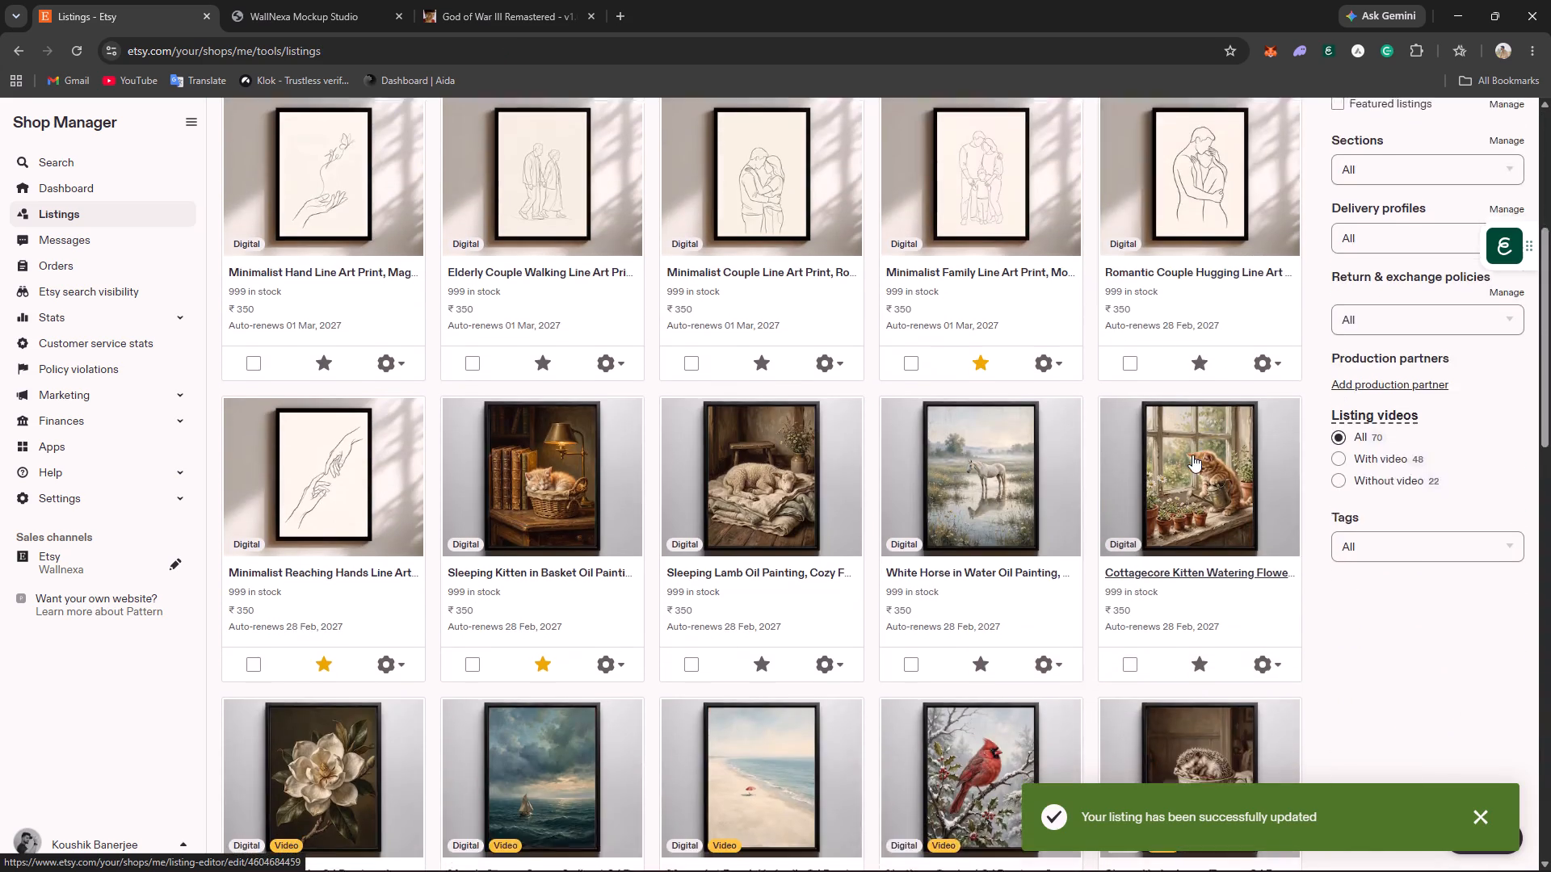
scroll(1192, 455, up, 11)
scroll(868, 585, down, 3)
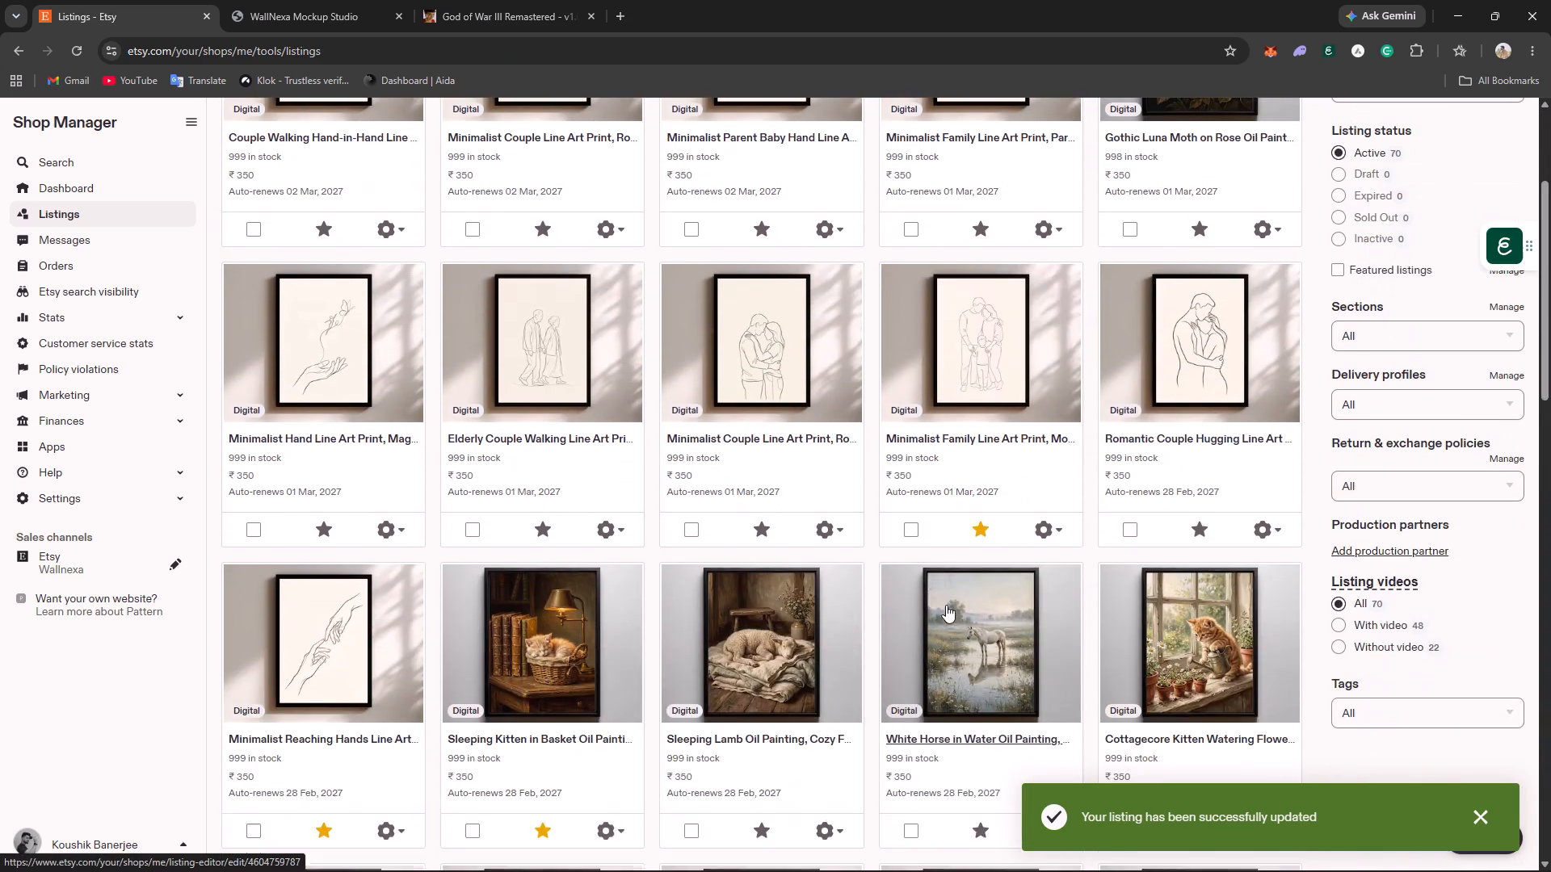
scroll(981, 613, down, 12)
scroll(902, 615, down, 14)
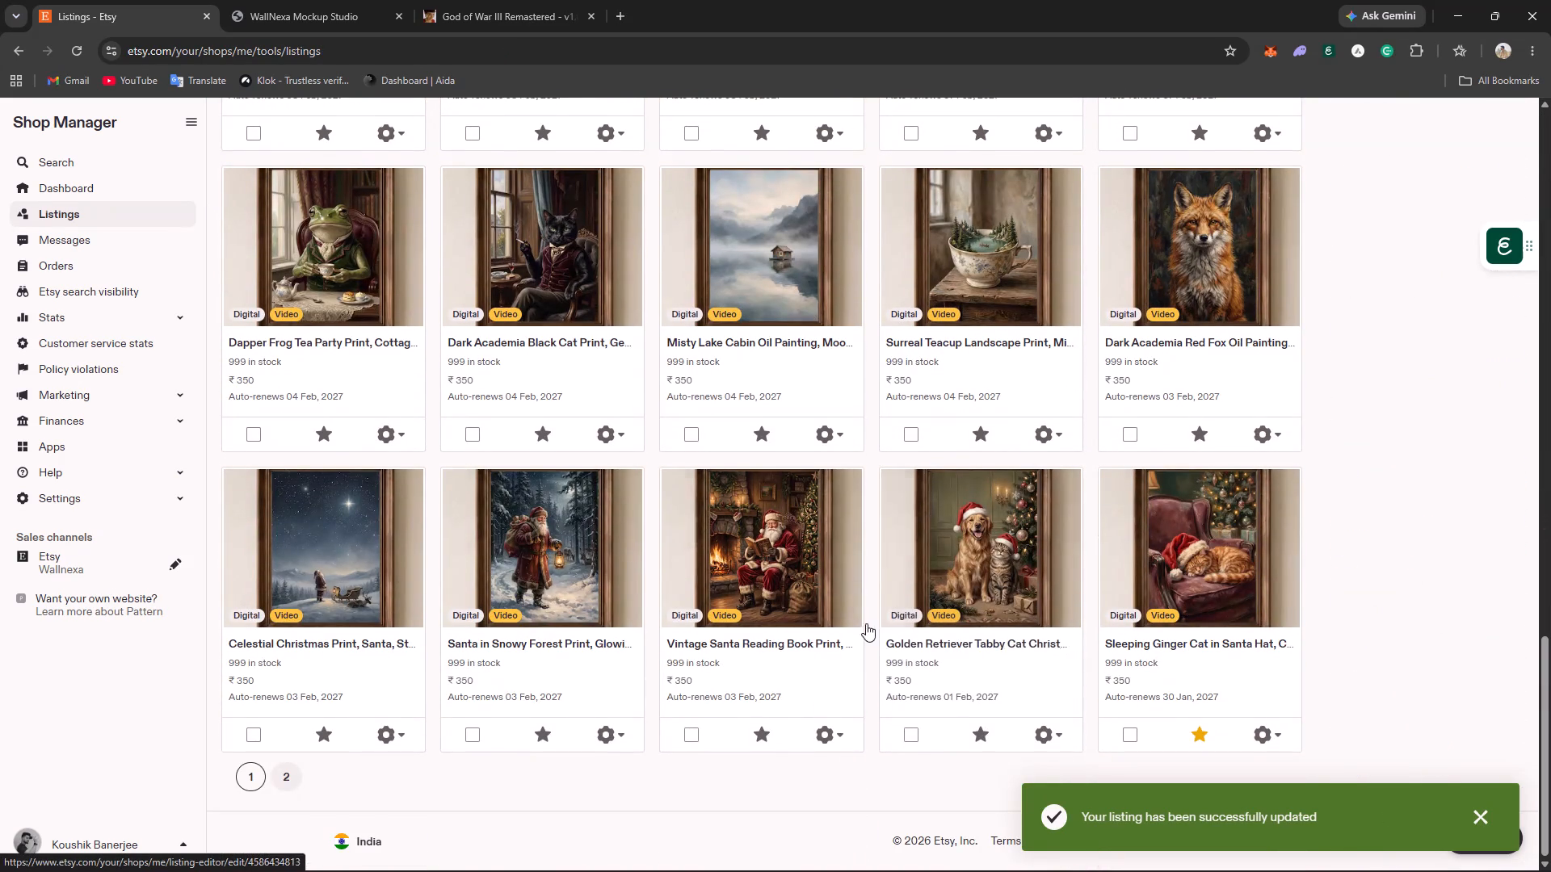
click(293, 770)
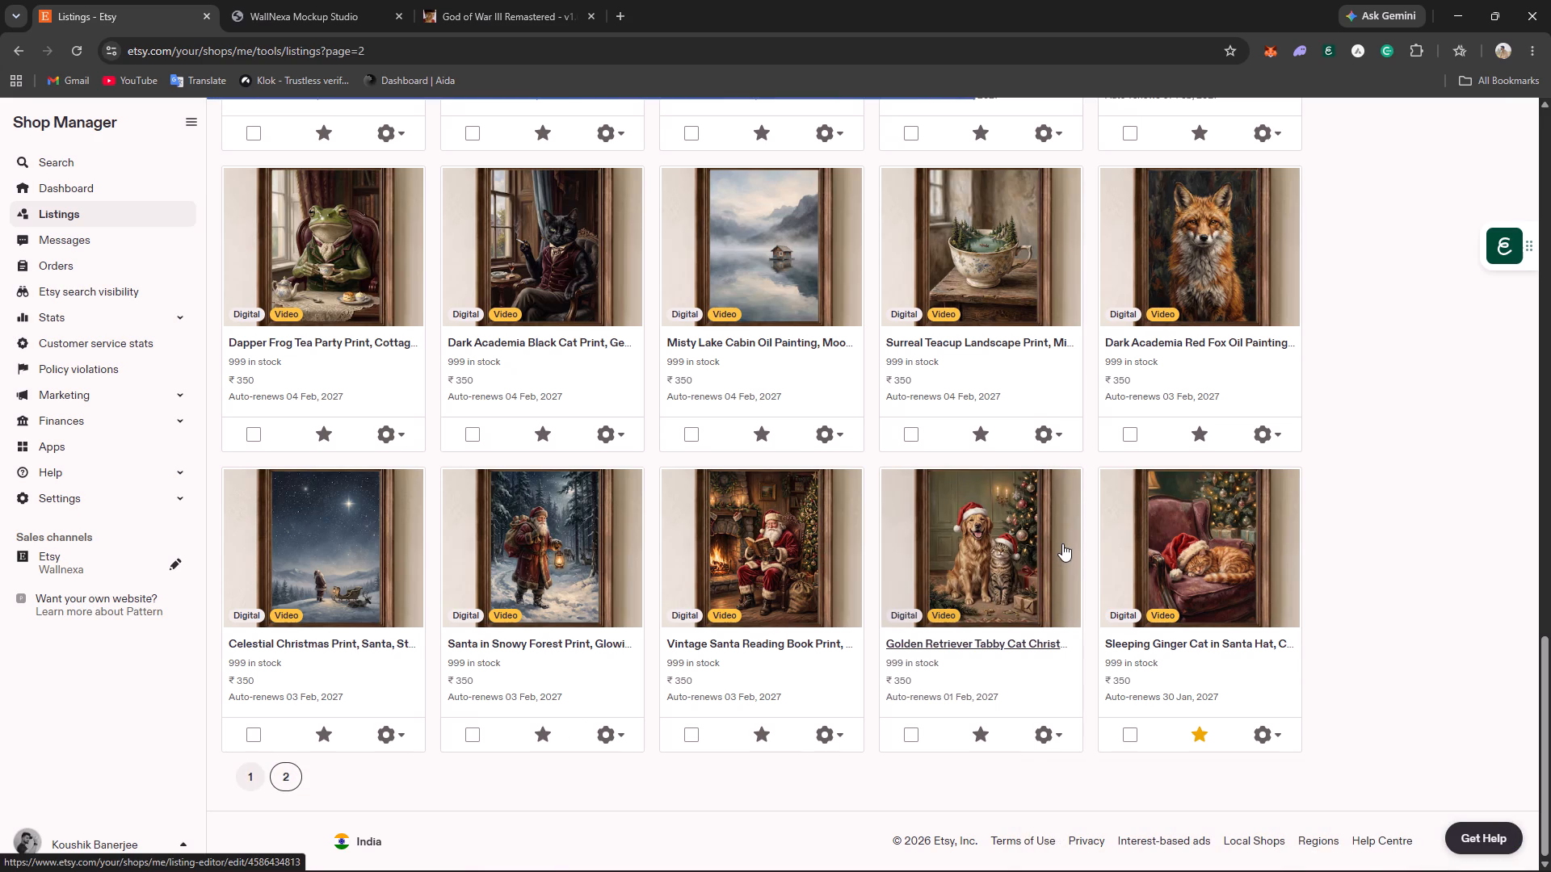
scroll(973, 526, down, 19)
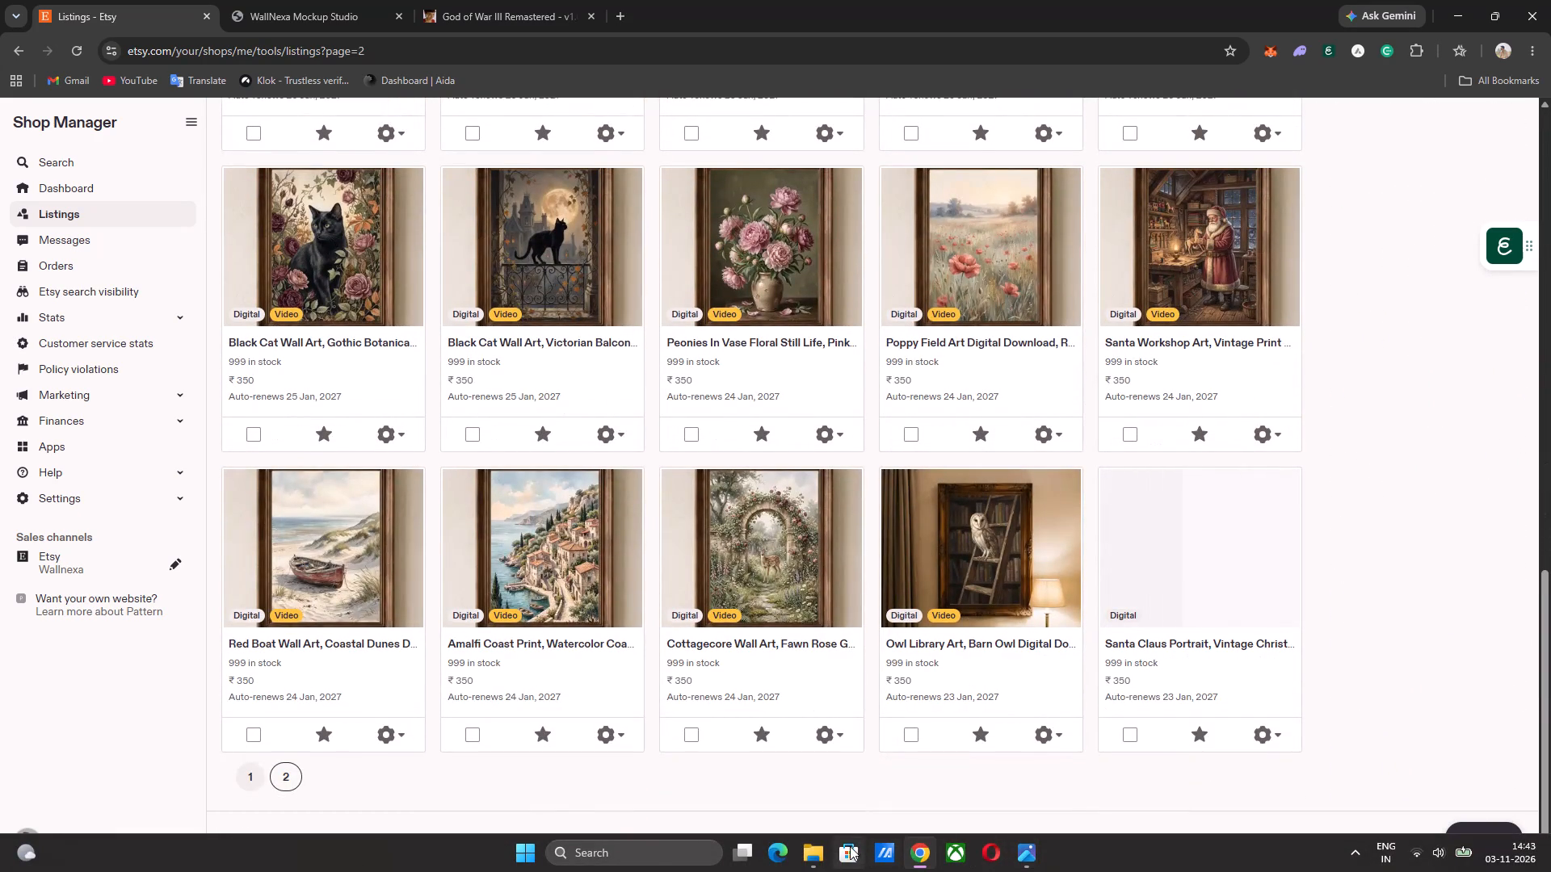
Look through the WallNexa_Mockups folder in File Explorer for the mockups of the barn owl library artwork.
click(815, 849)
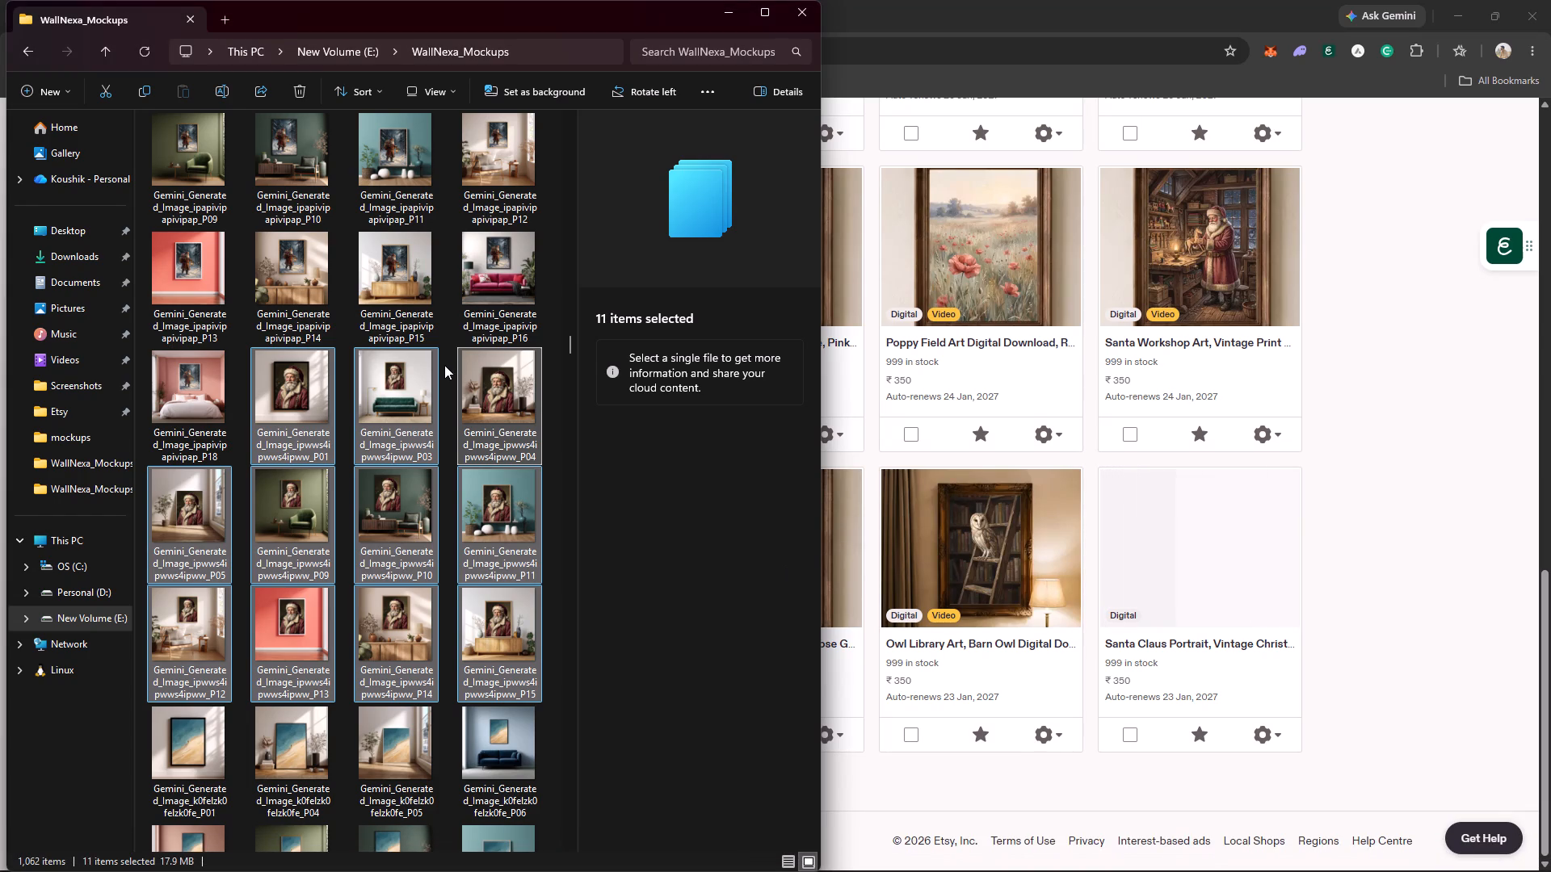
scroll(448, 430, down, 2)
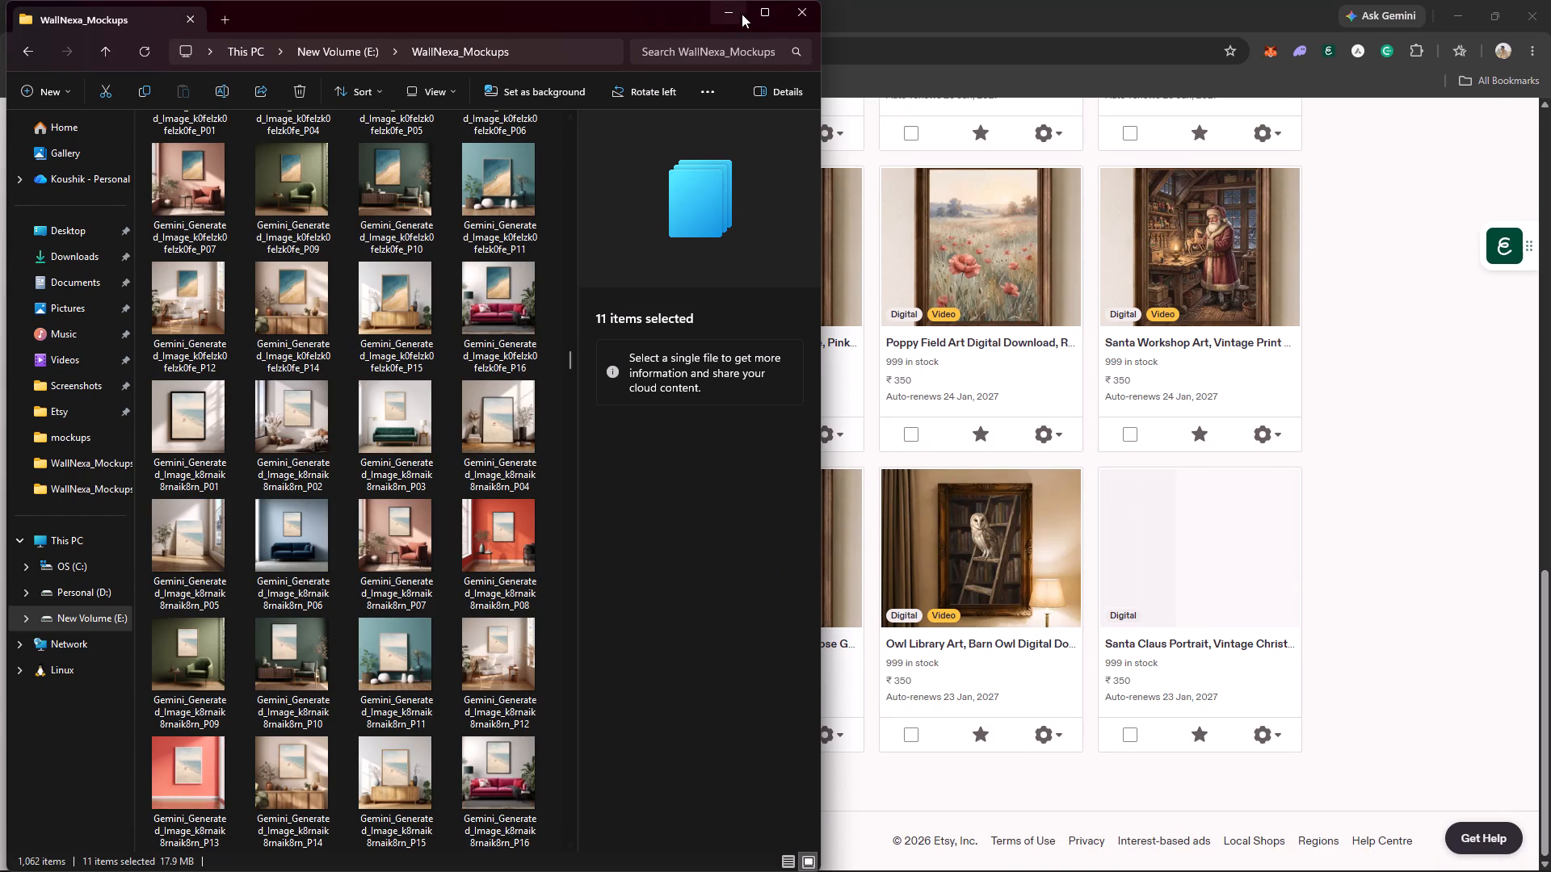
click(761, 12)
scroll(745, 354, down, 2)
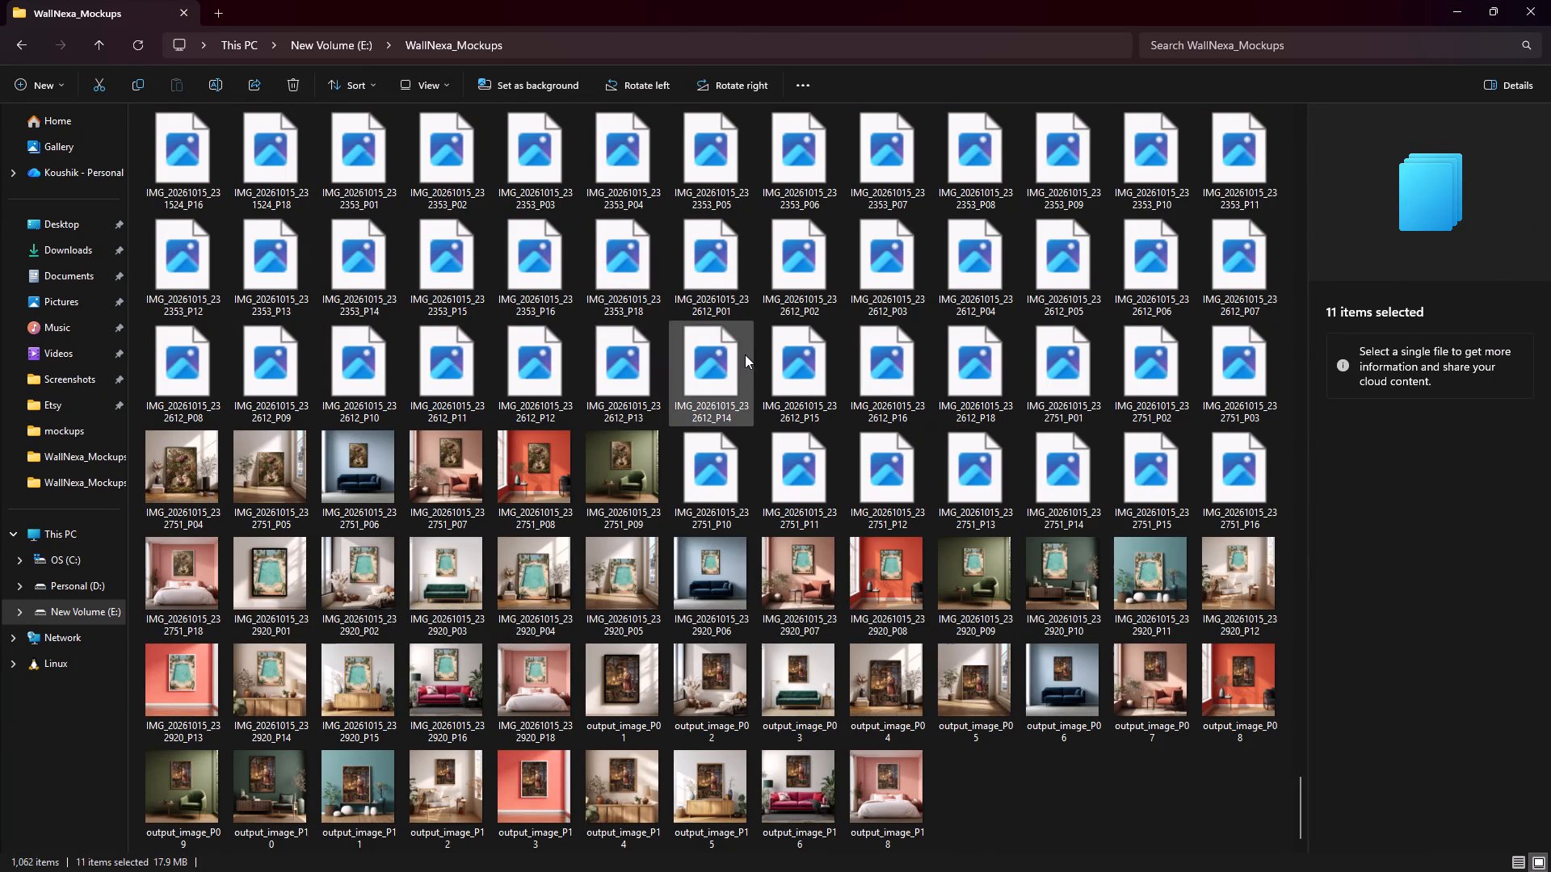
scroll(745, 354, down, 2)
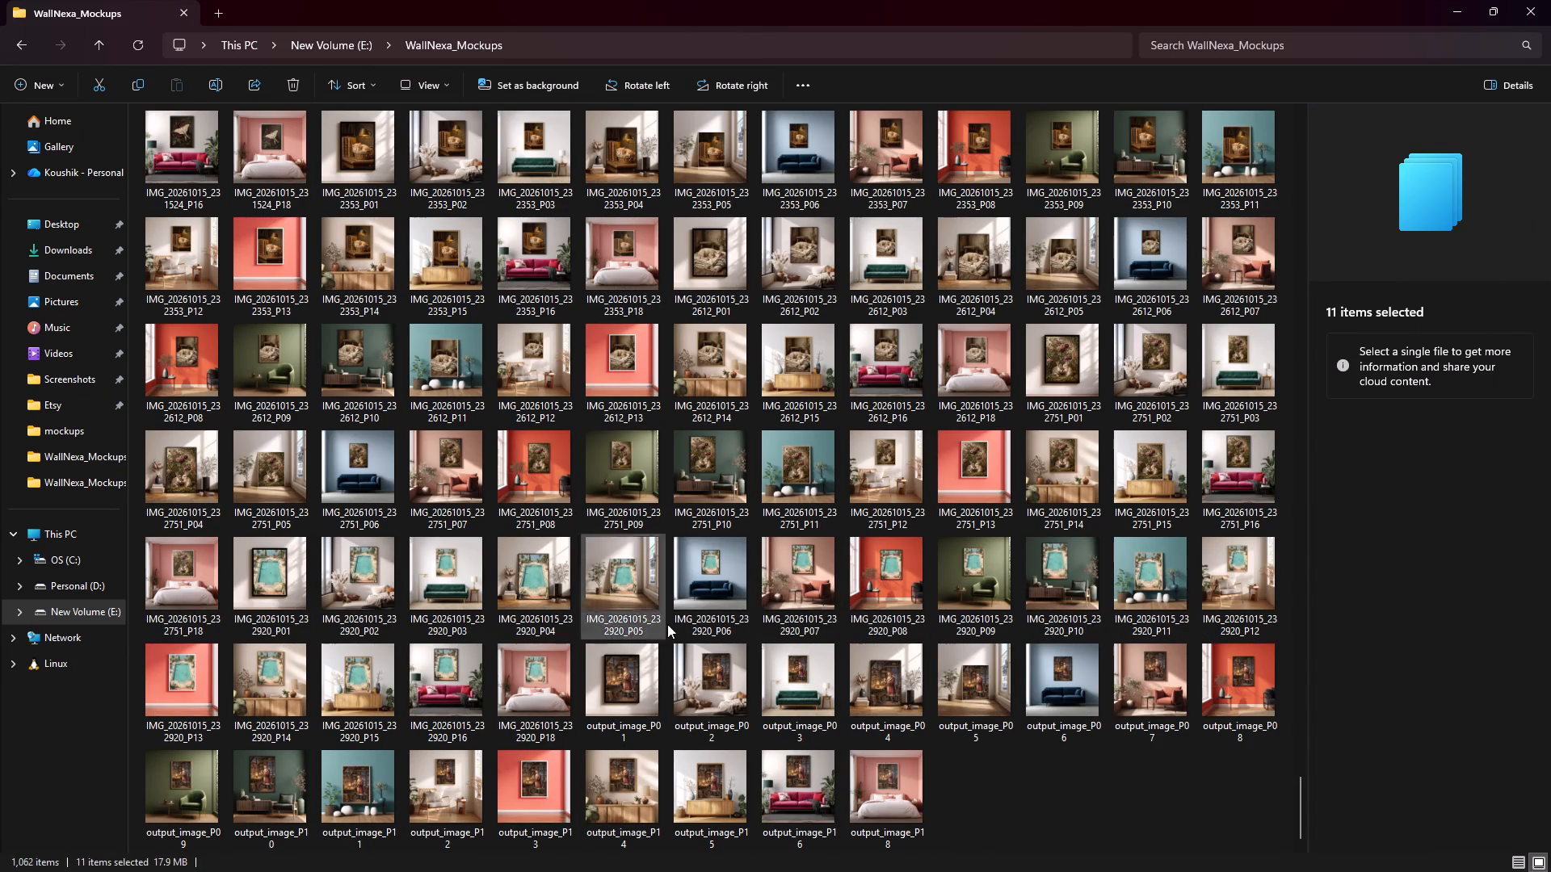
scroll(763, 535, up, 1)
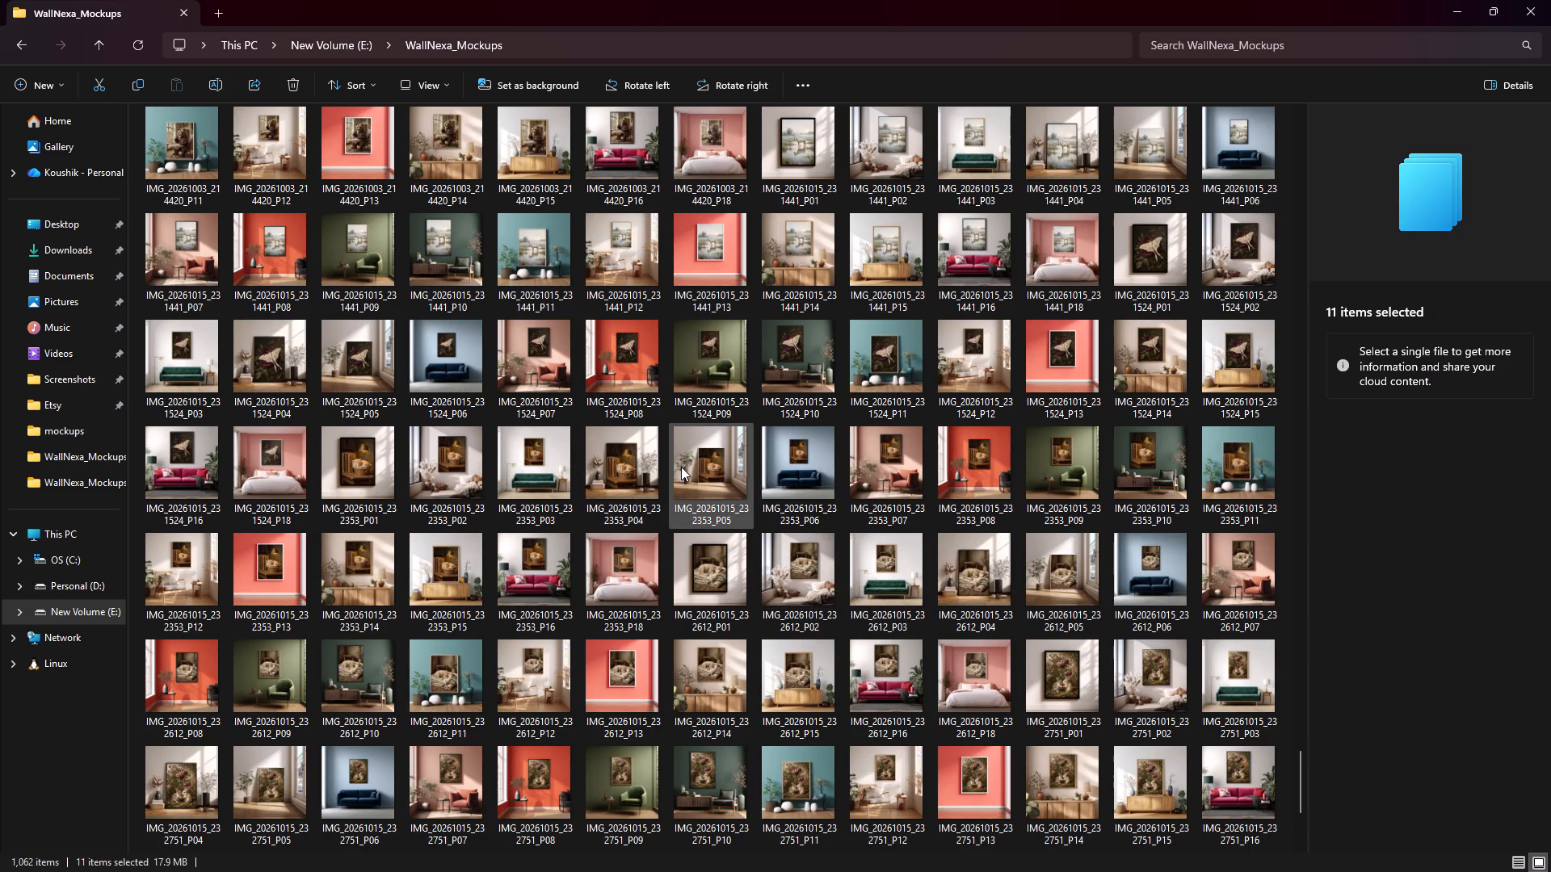
scroll(681, 464, up, 1)
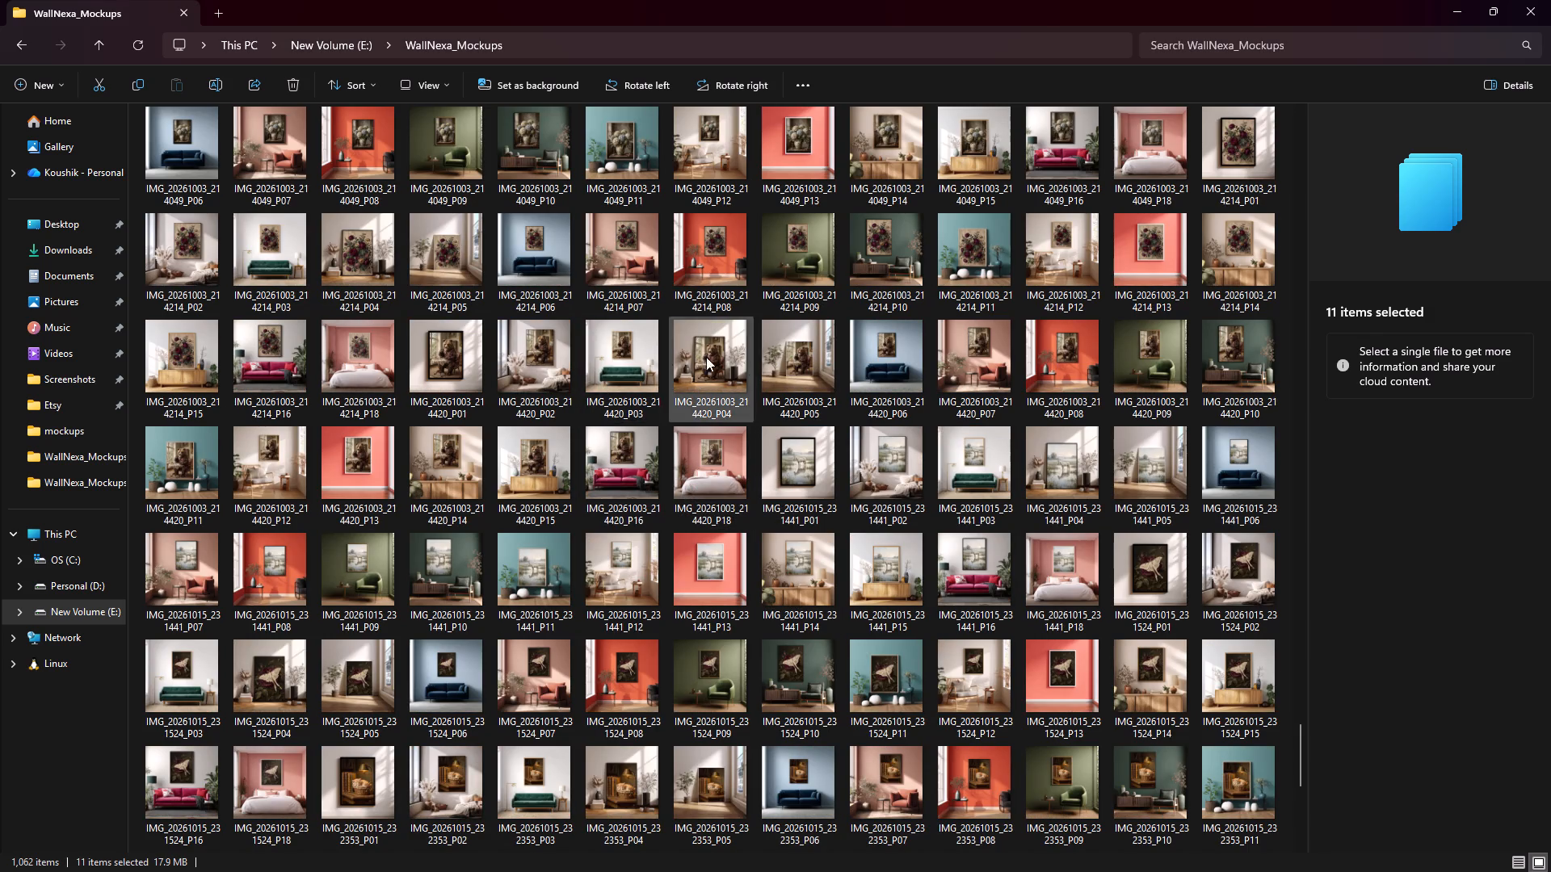
scroll(972, 483, up, 1)
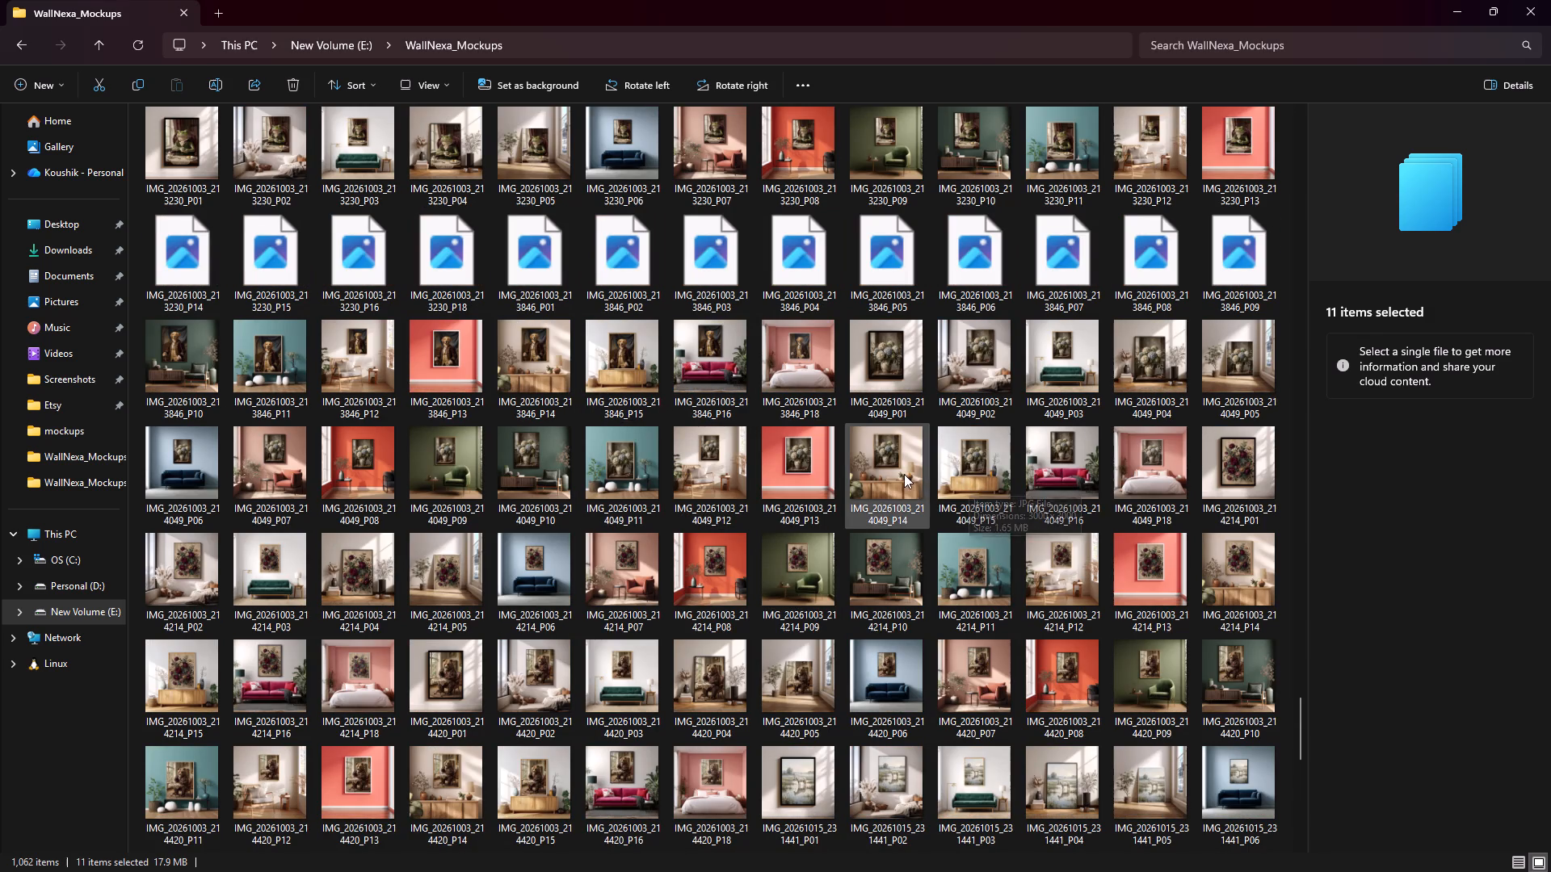
scroll(922, 421, up, 1)
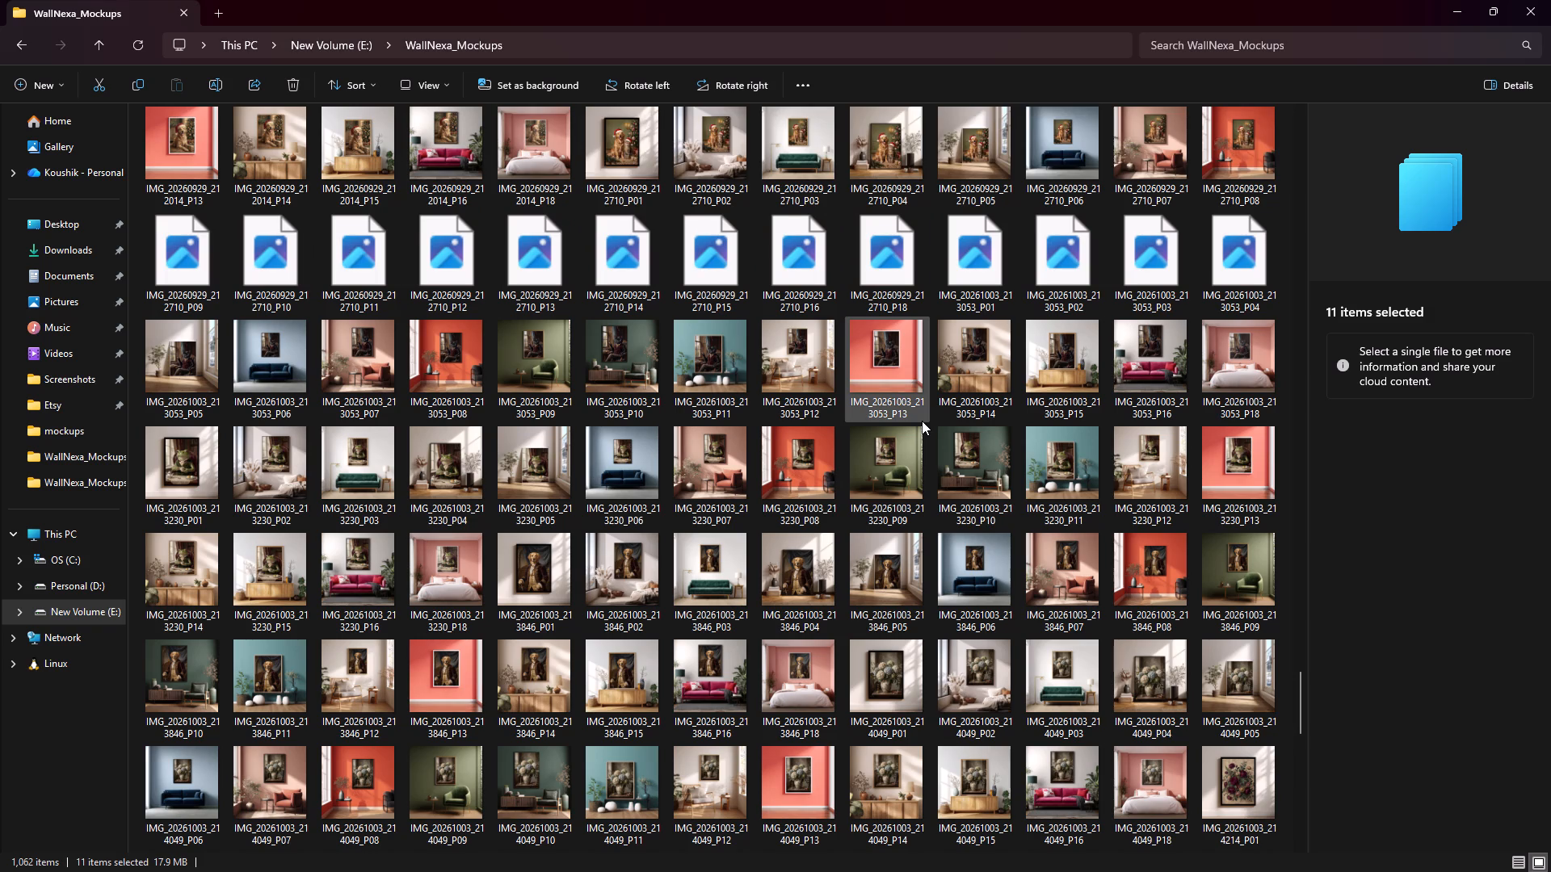
scroll(872, 490, up, 1)
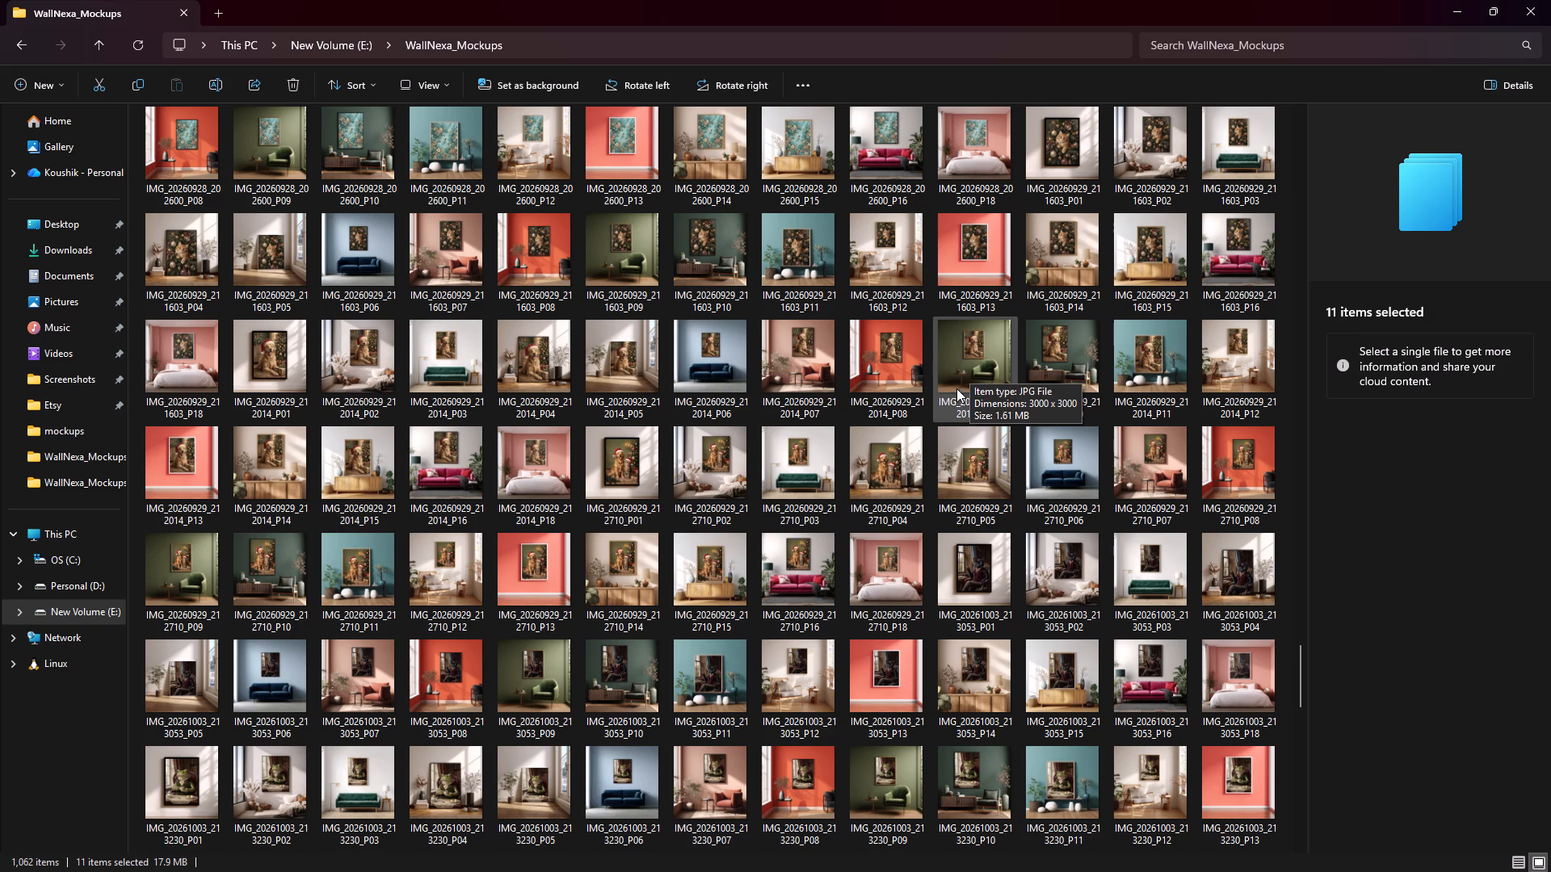
scroll(938, 412, up, 2)
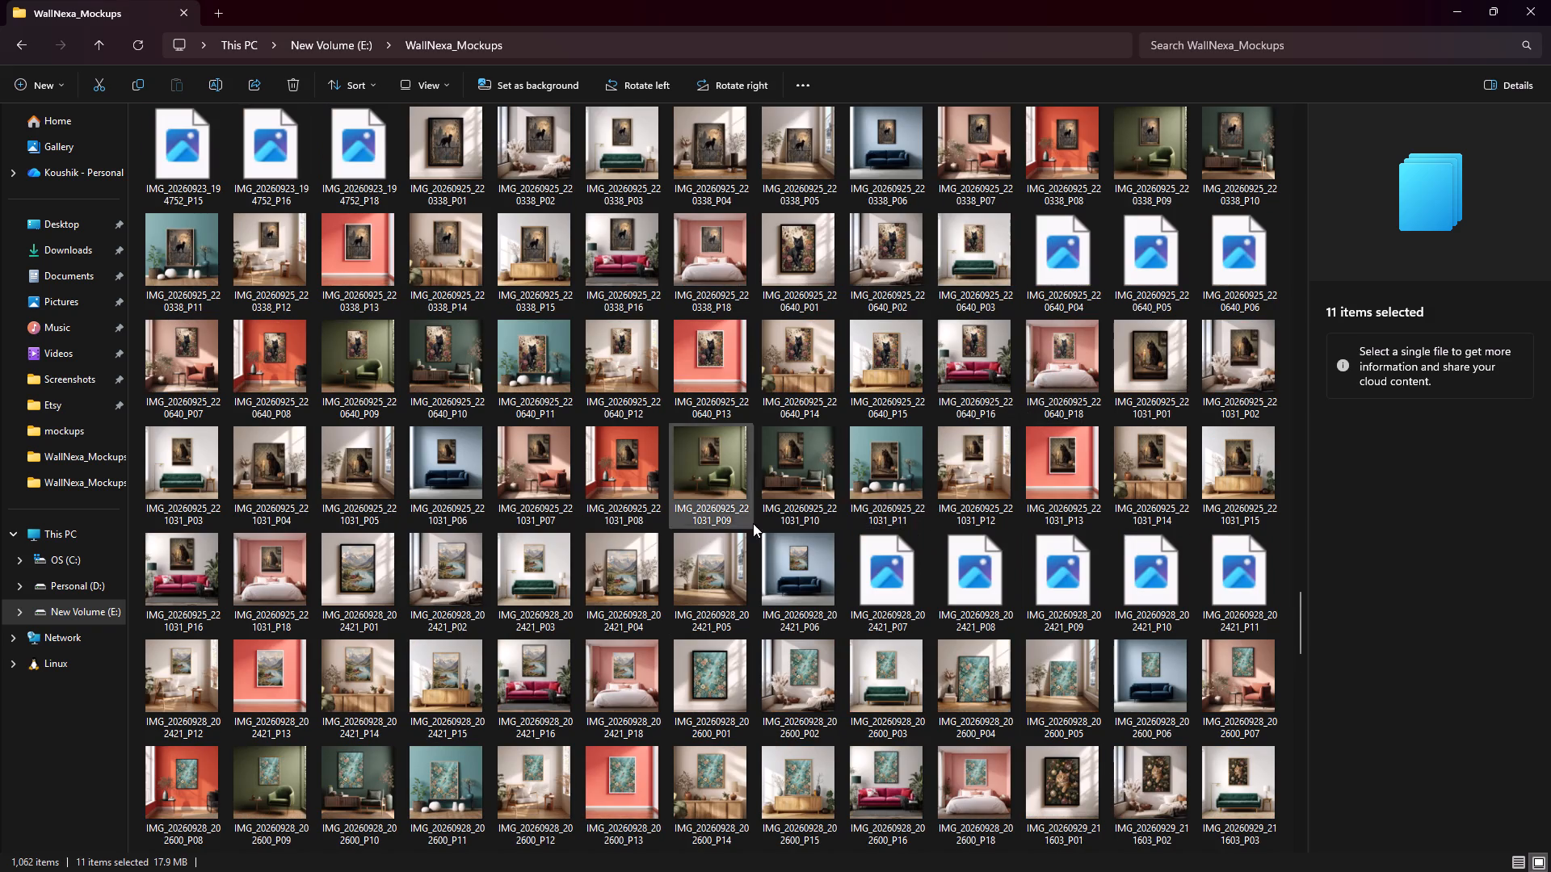
scroll(977, 497, up, 2)
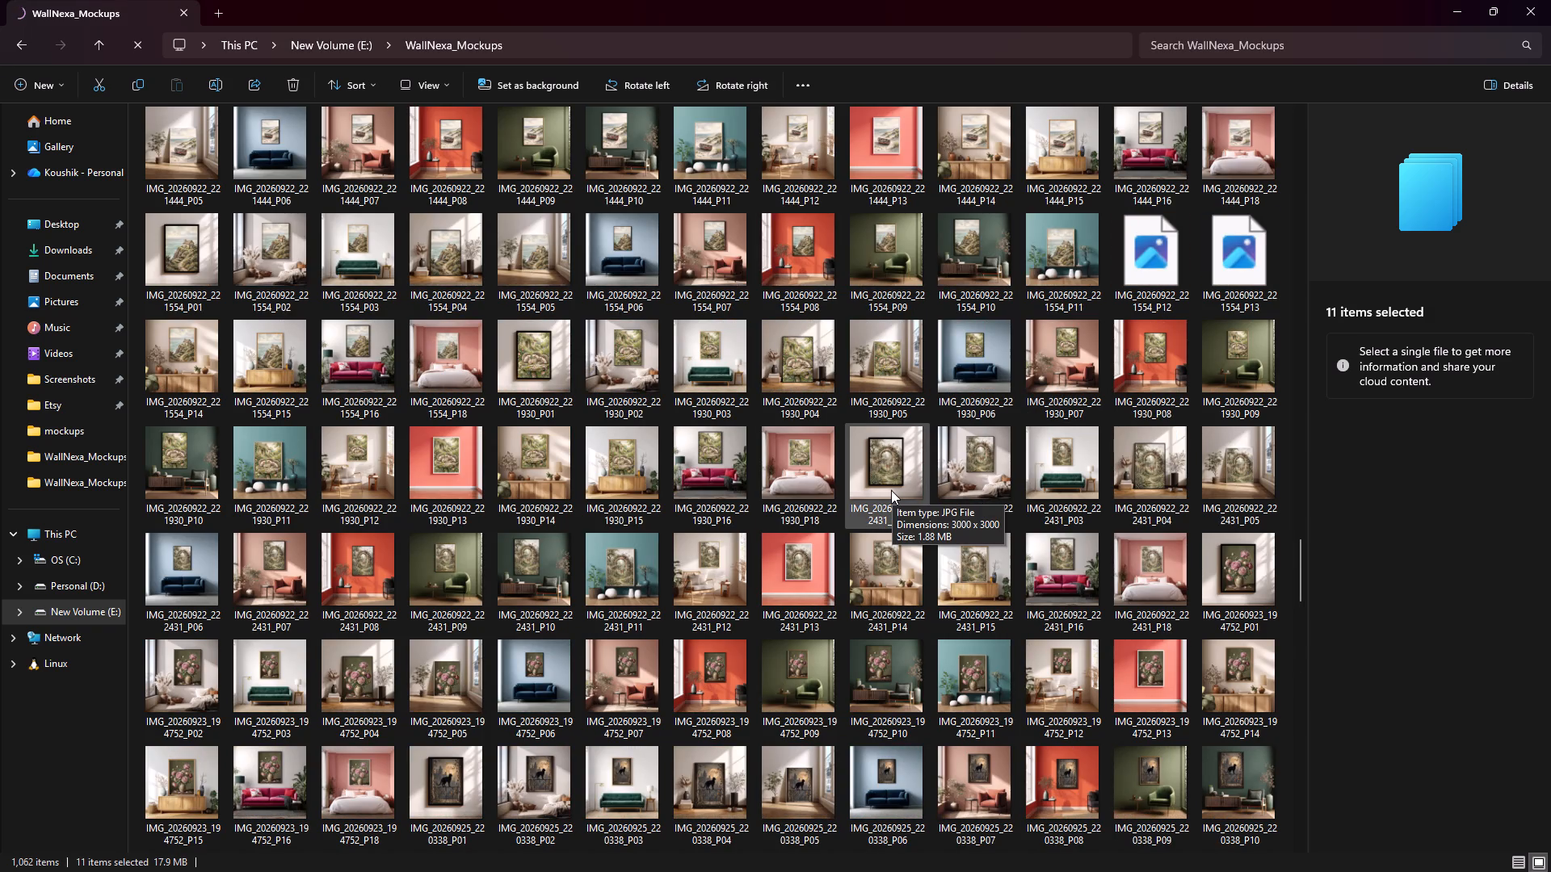
scroll(891, 488, up, 1)
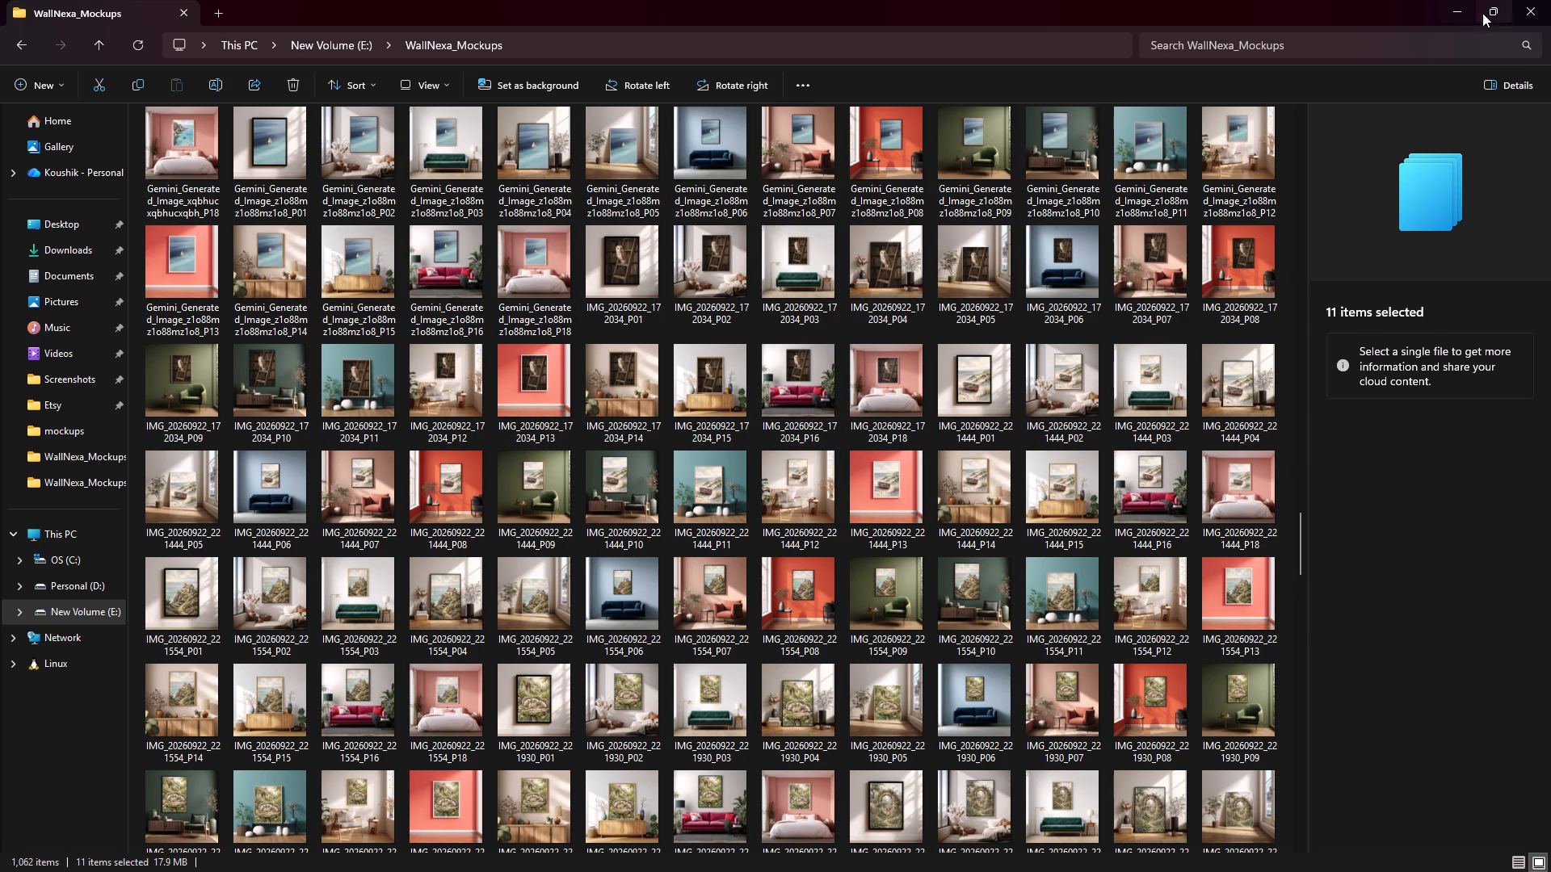
View the barn owl mockups from IMG_20260922_172034_P01 in a maximized viewer and delete P02, the bedroom window scene.
double_click(629, 271)
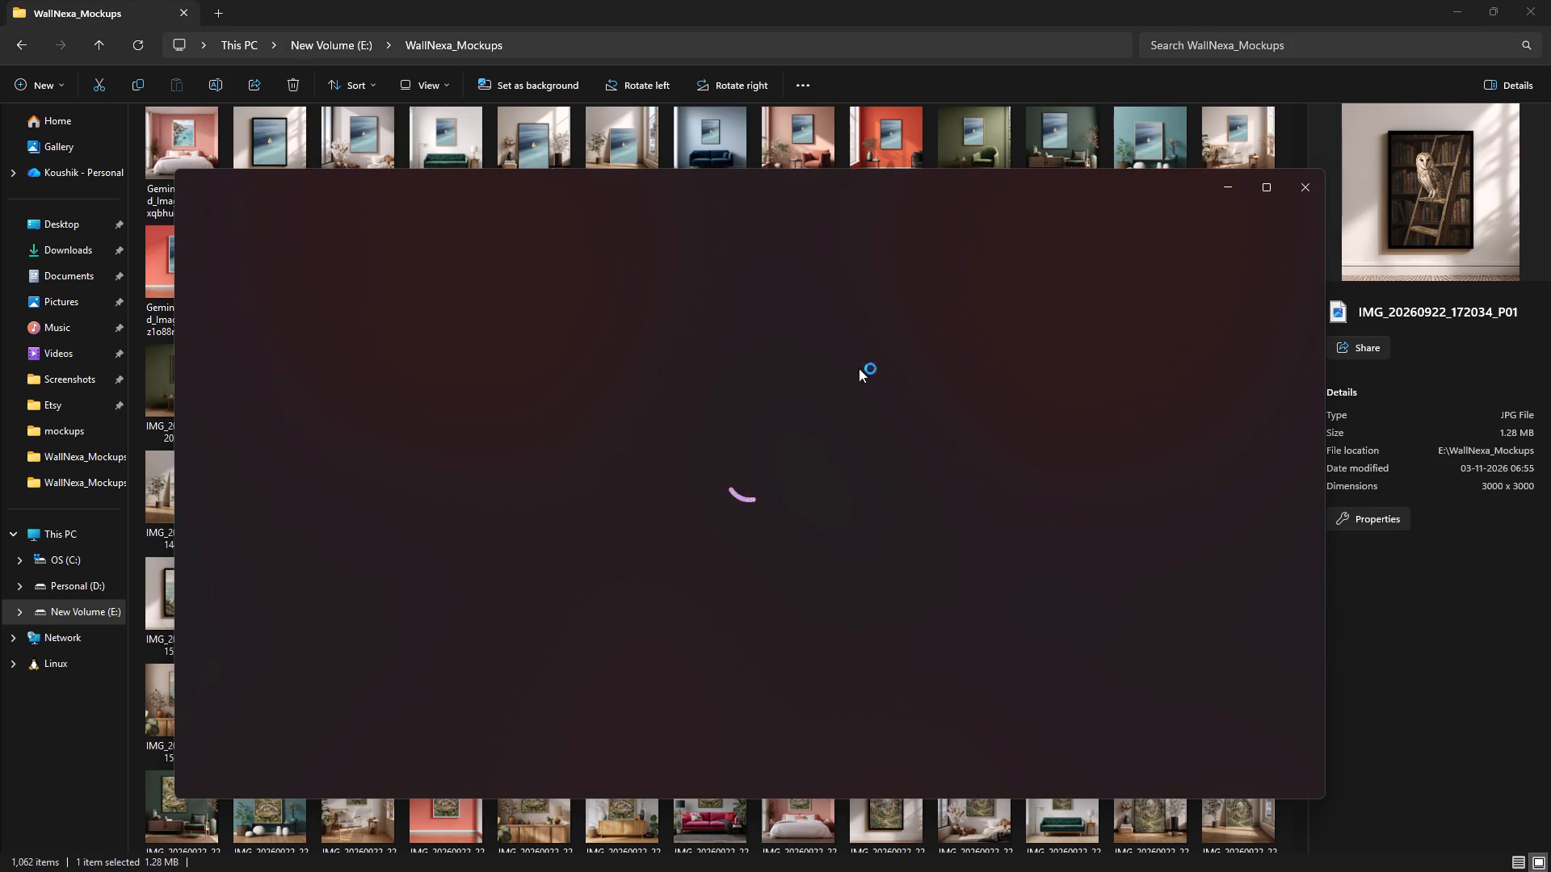
click(1266, 184)
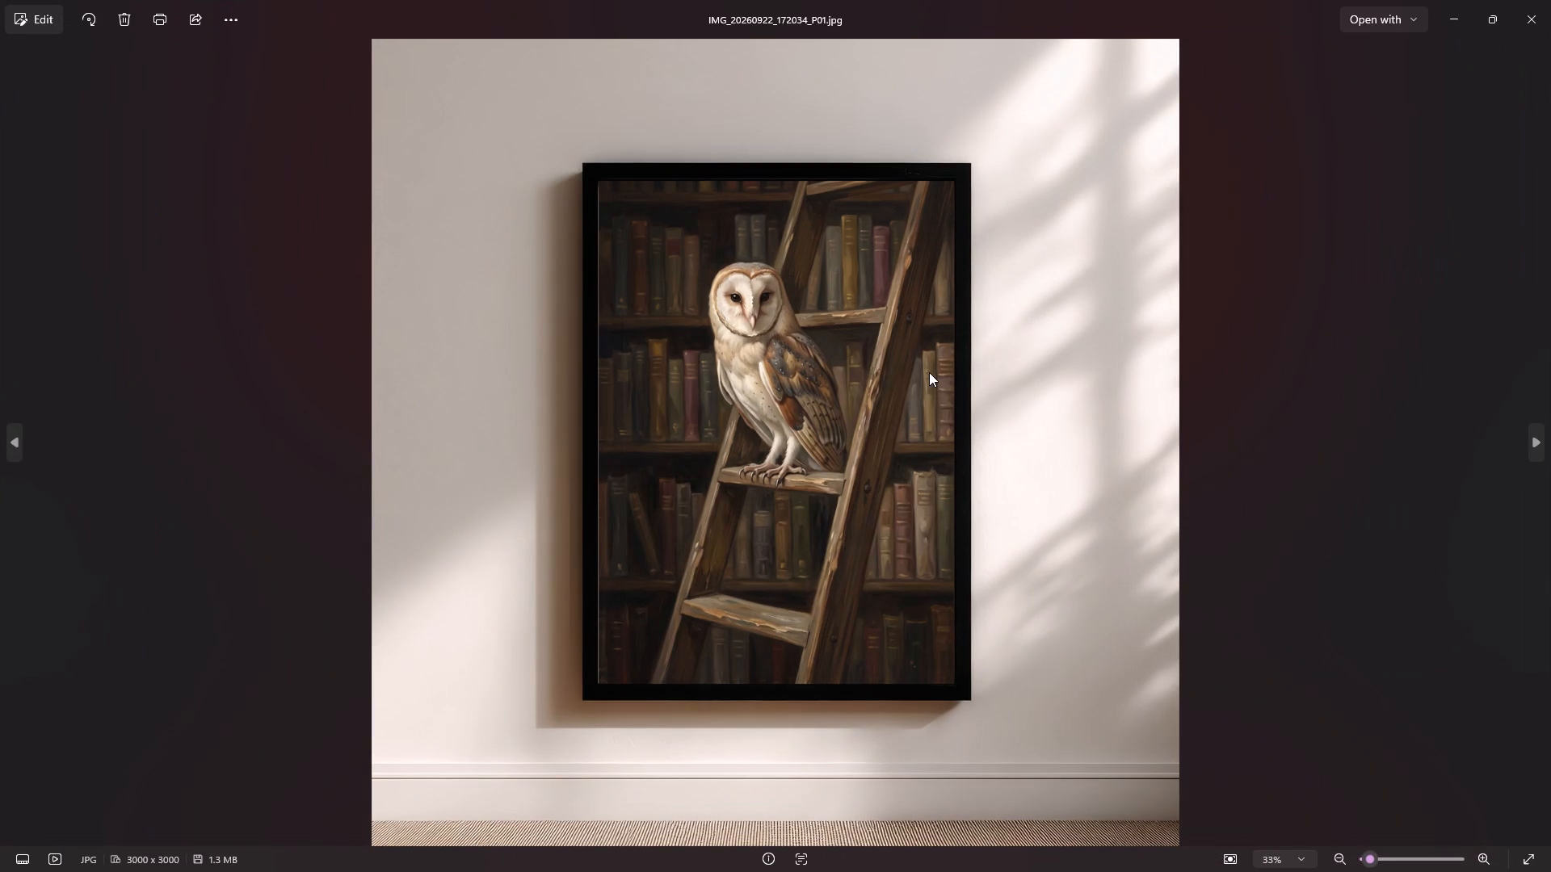
key(Right)
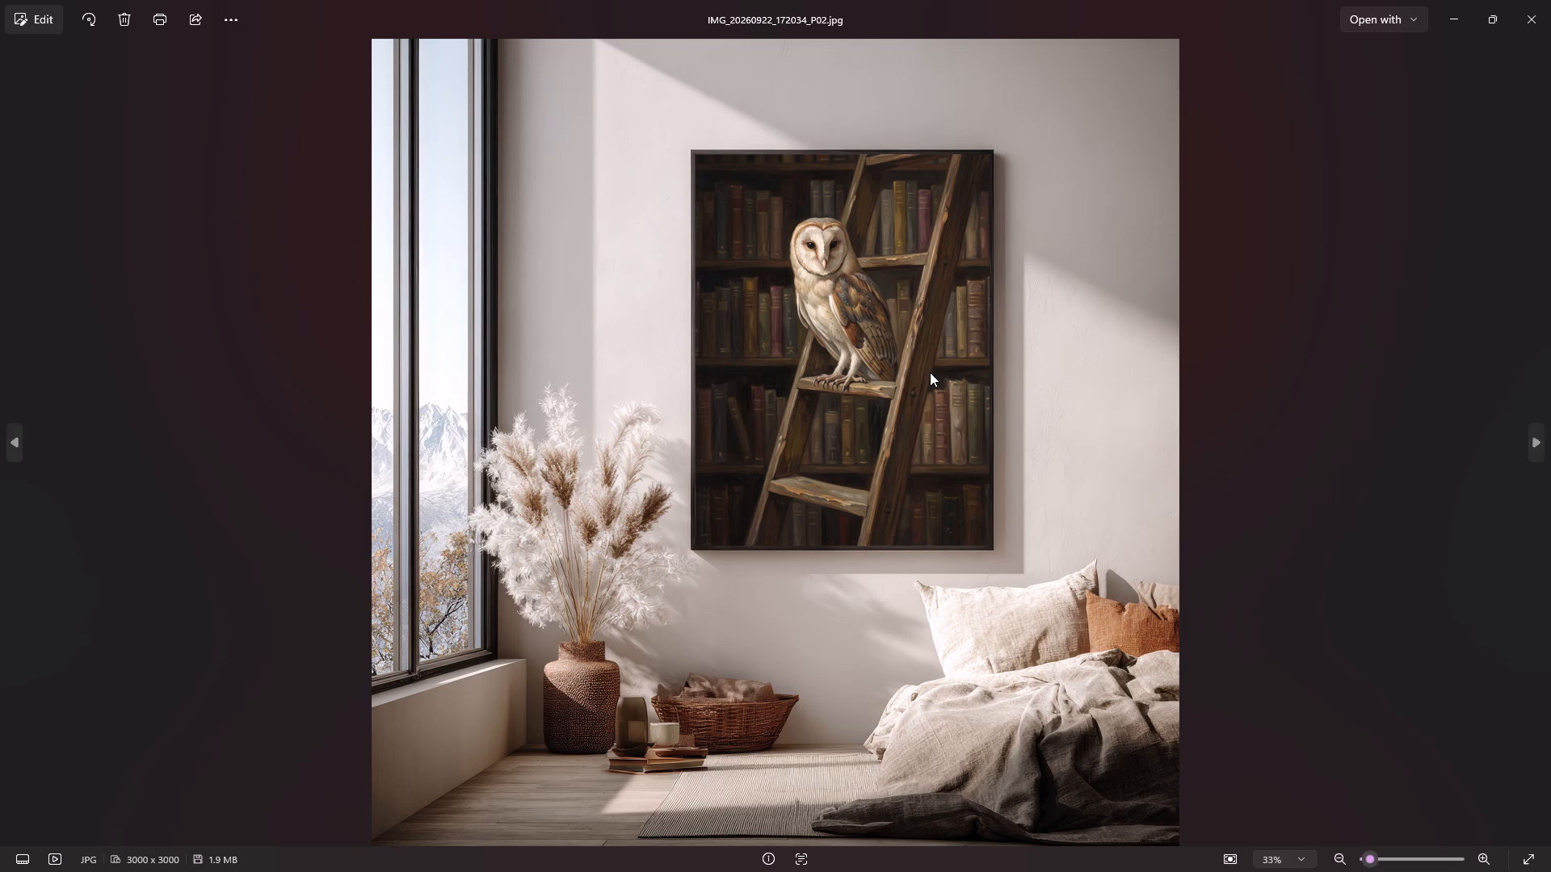
key(Right)
key(Right)
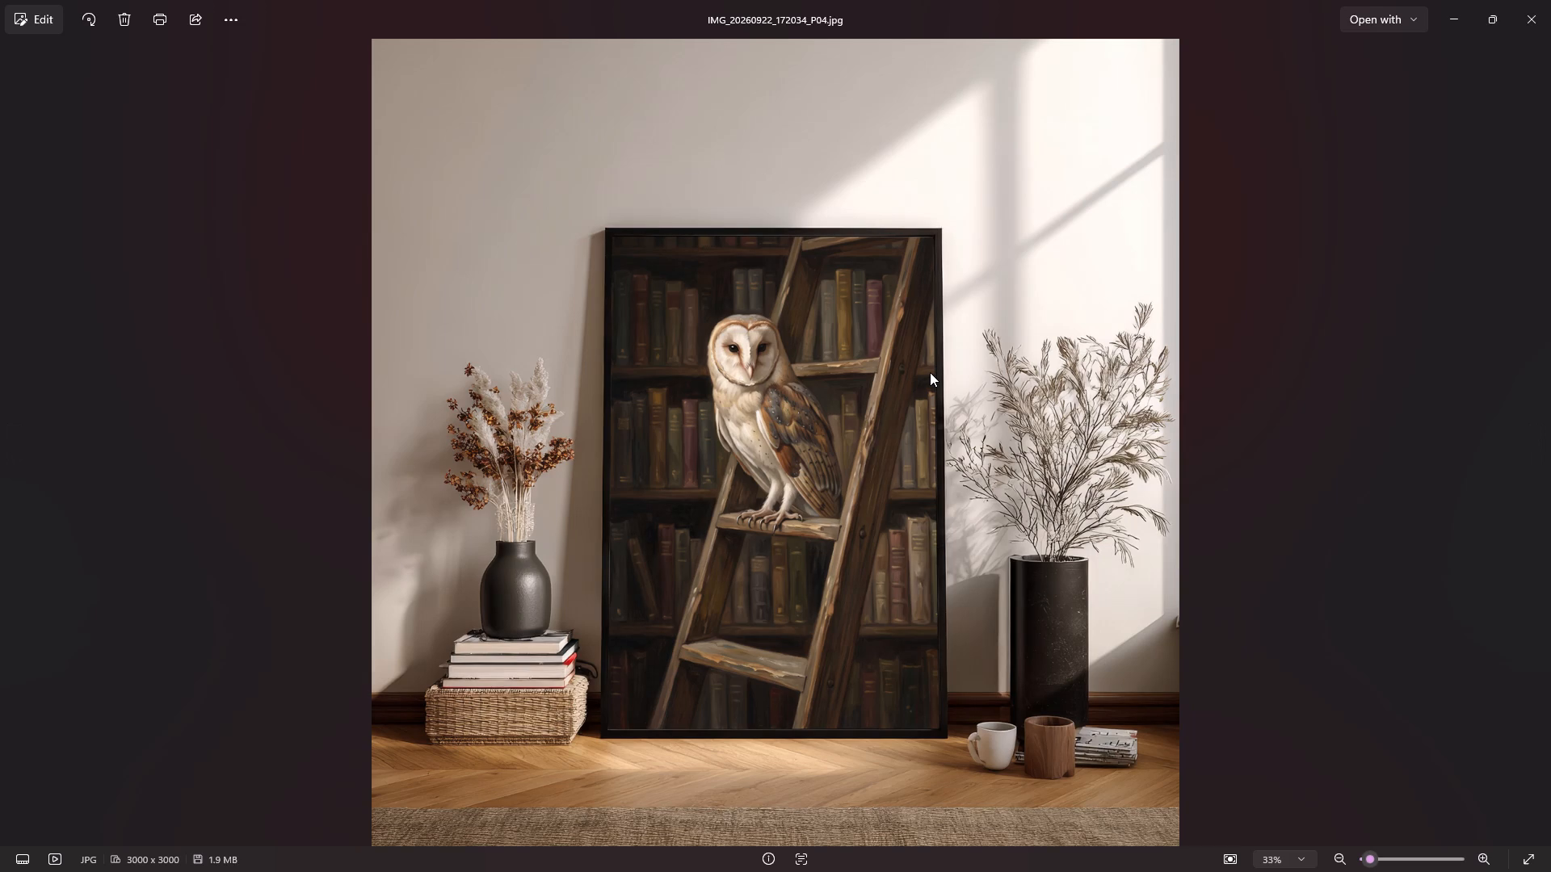
key(Left)
key(Left)
key(Right)
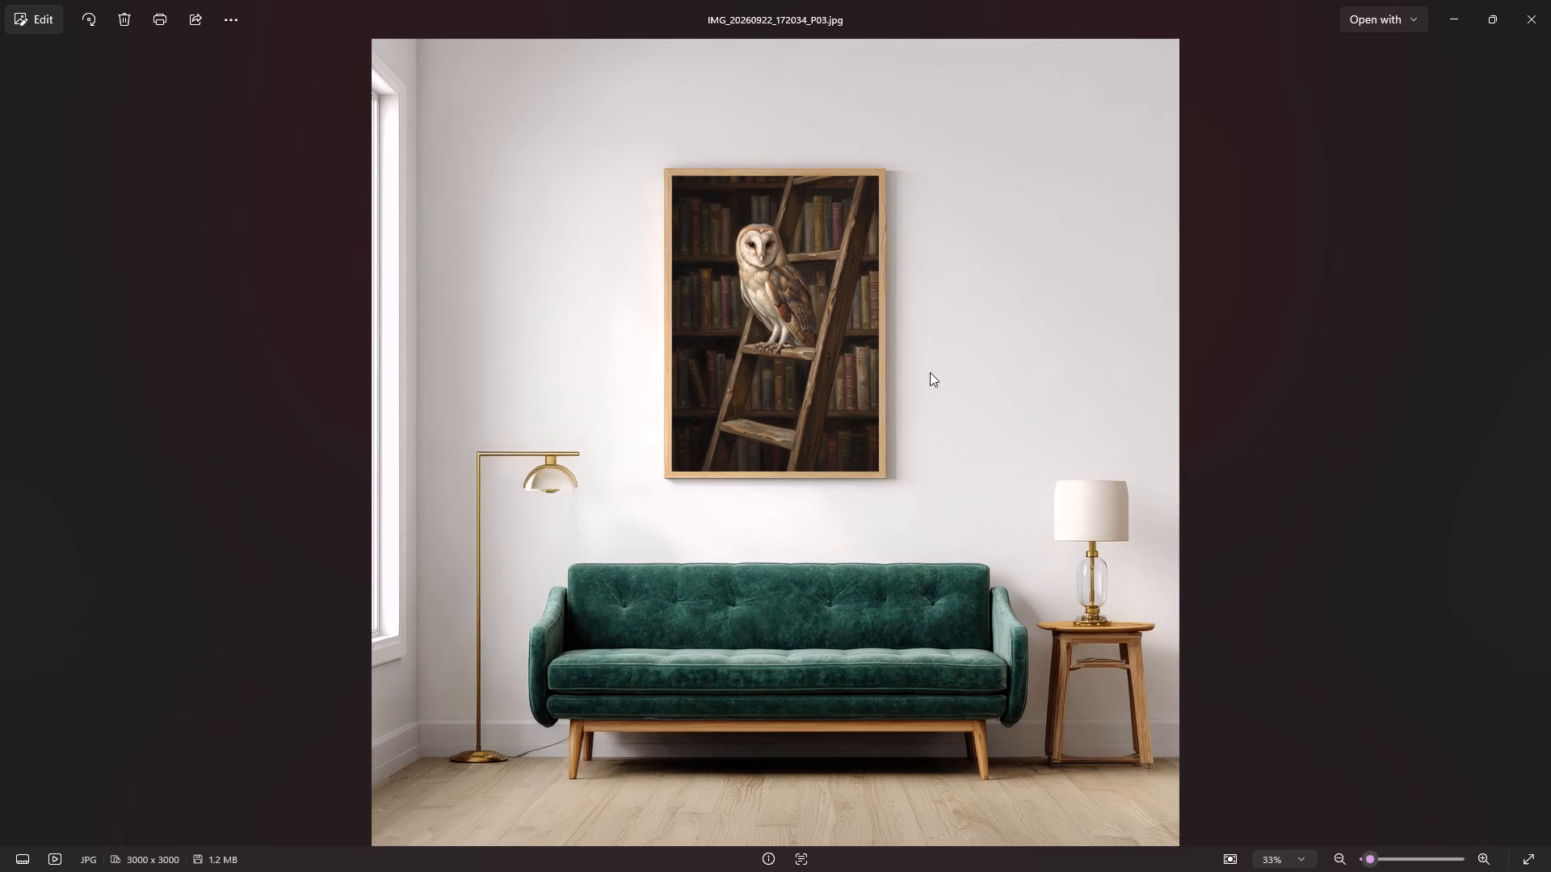
key(Left)
key(Delete)
Go through the following barn owl mockups and delete P13, the white-framed print on the coral wall.
key(Right)
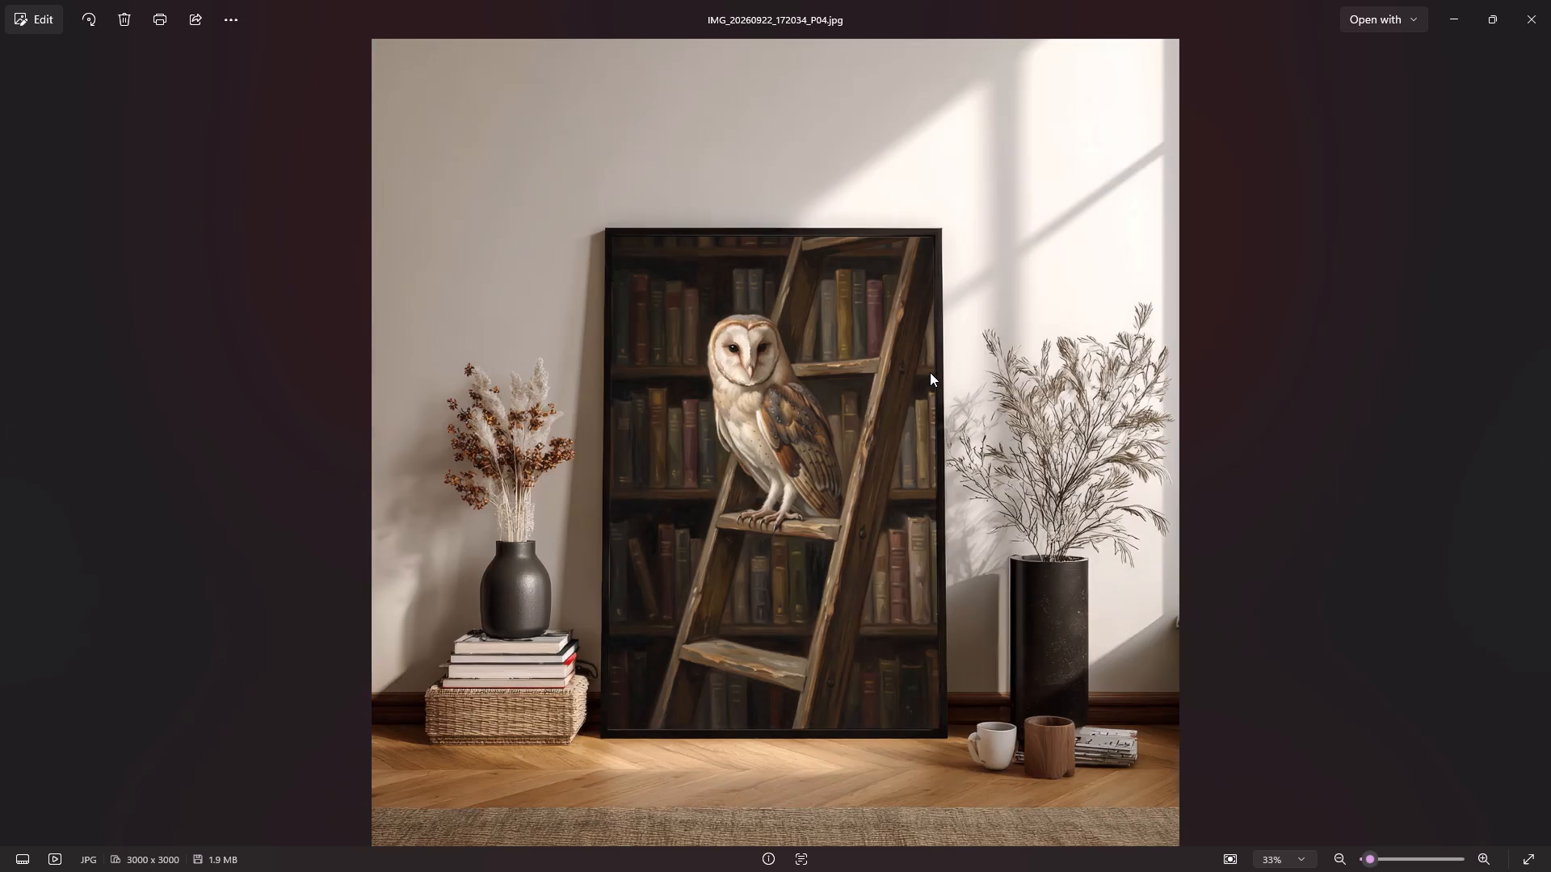
key(Right)
key(Right)
key(Right)
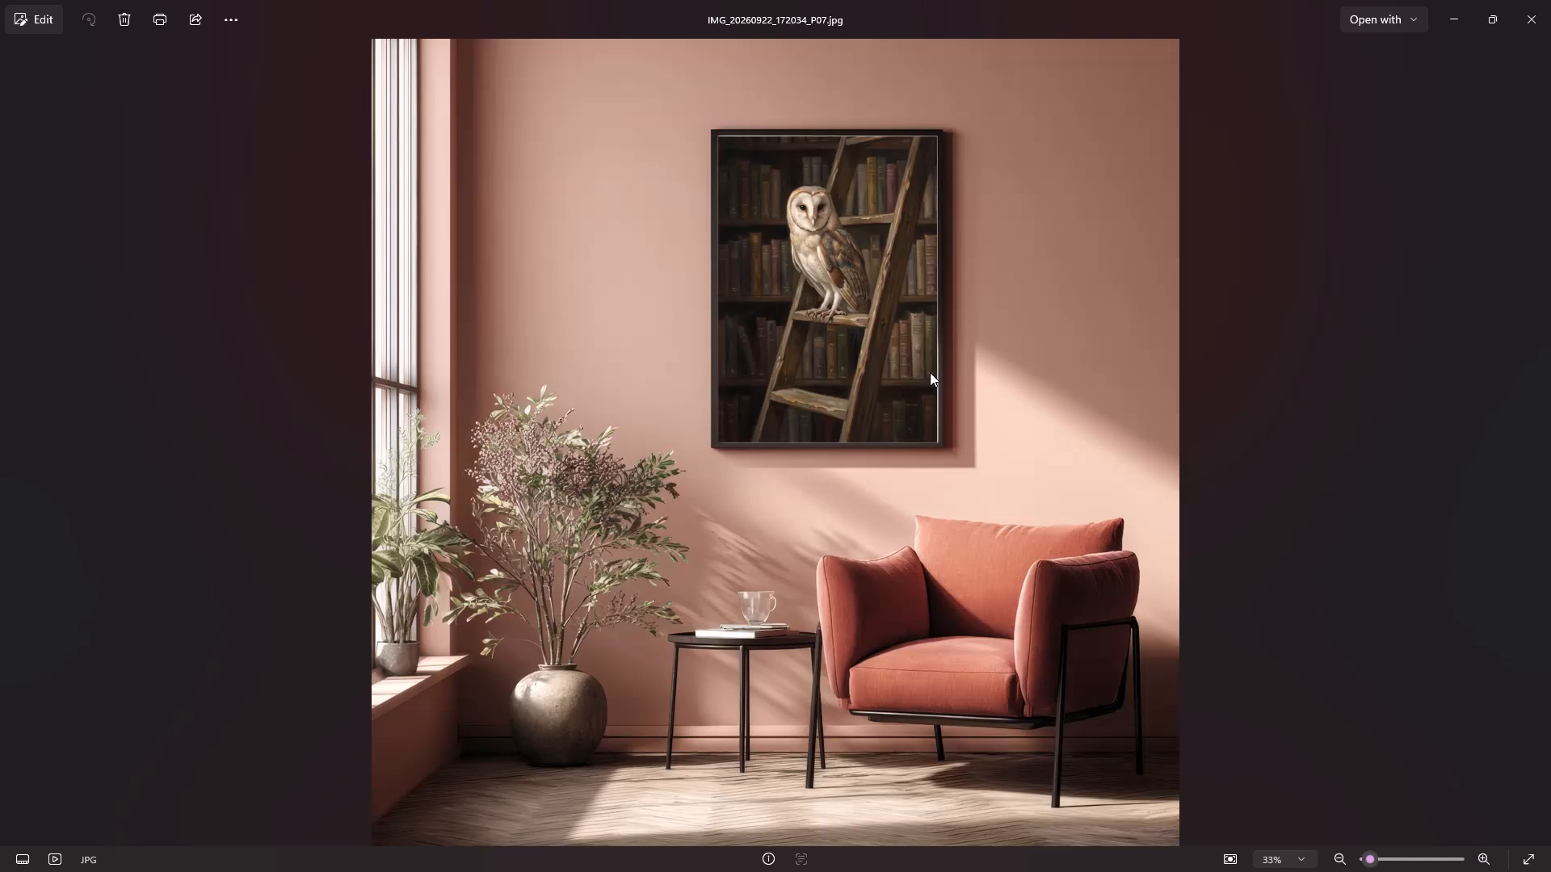
key(Right)
key(Right)
key(Right)
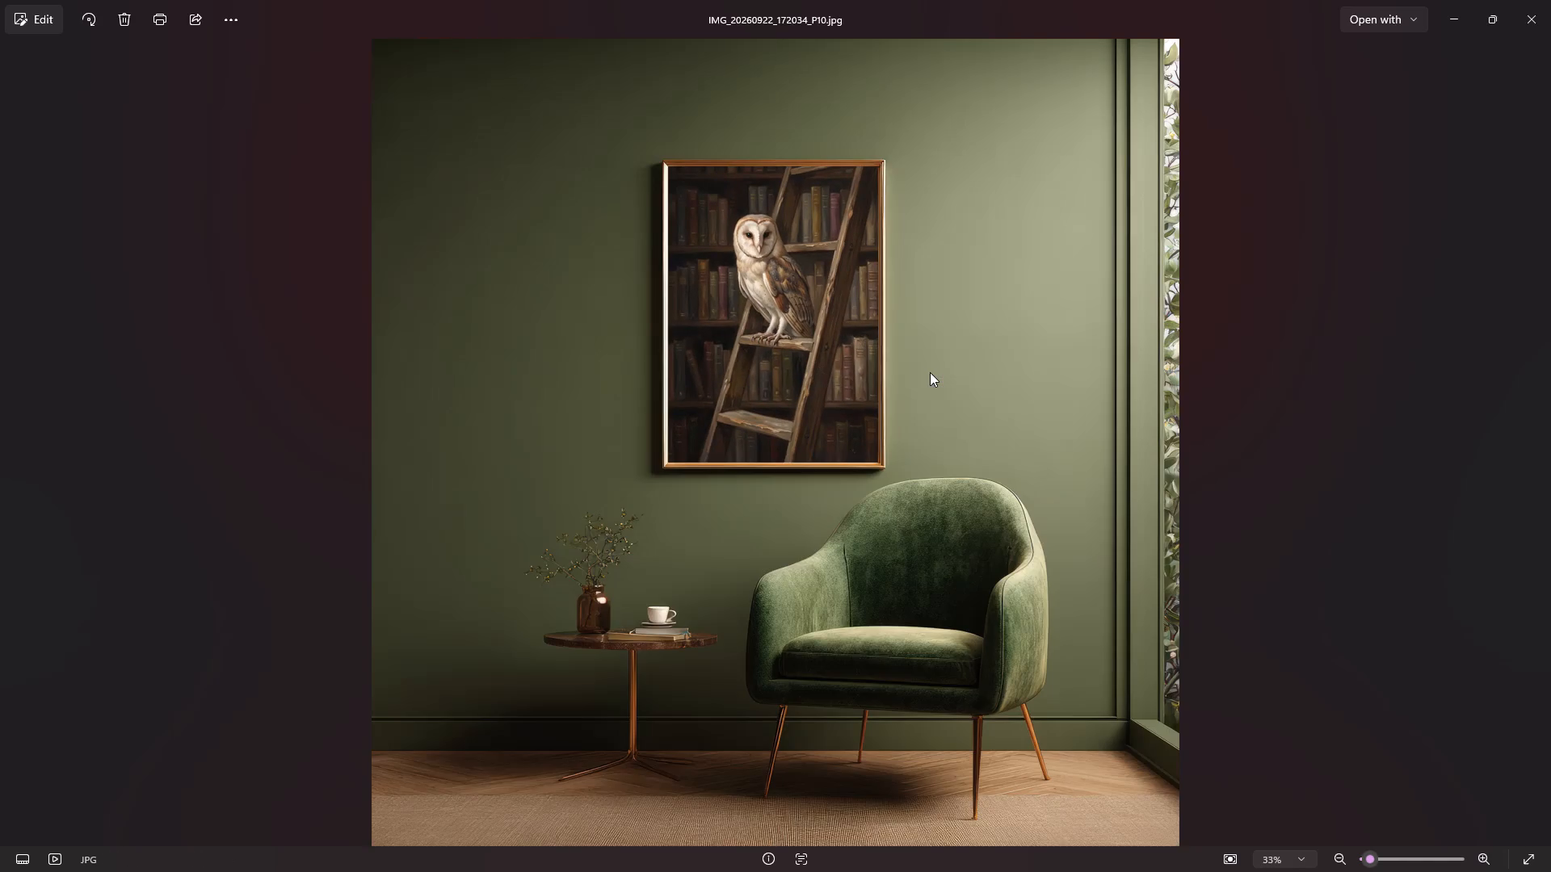
key(Right)
key(Right)
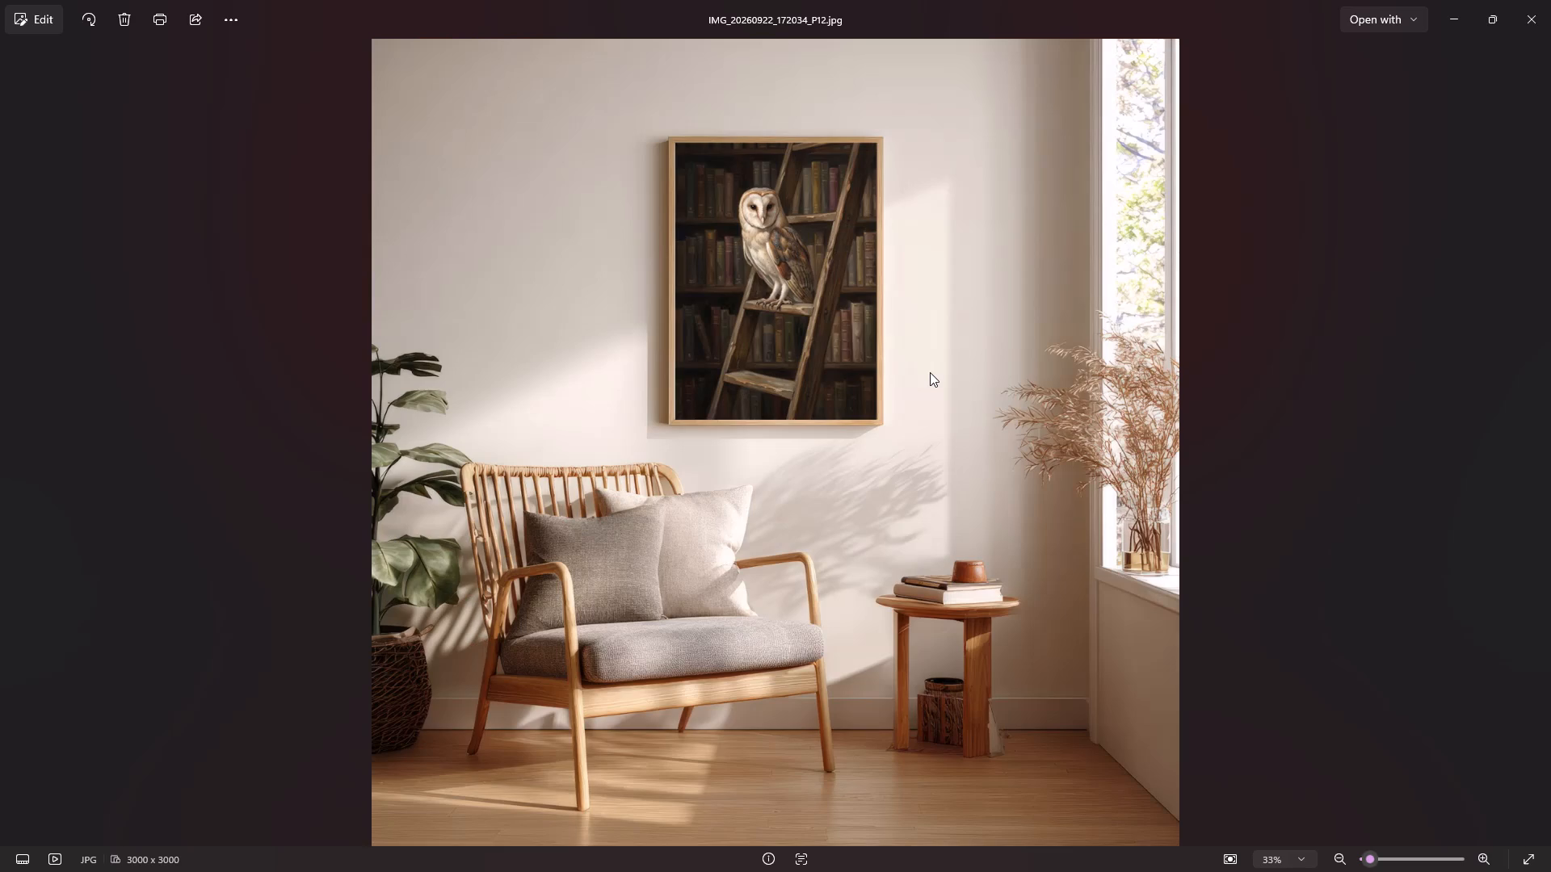
key(Right)
key(Right)
key(Left)
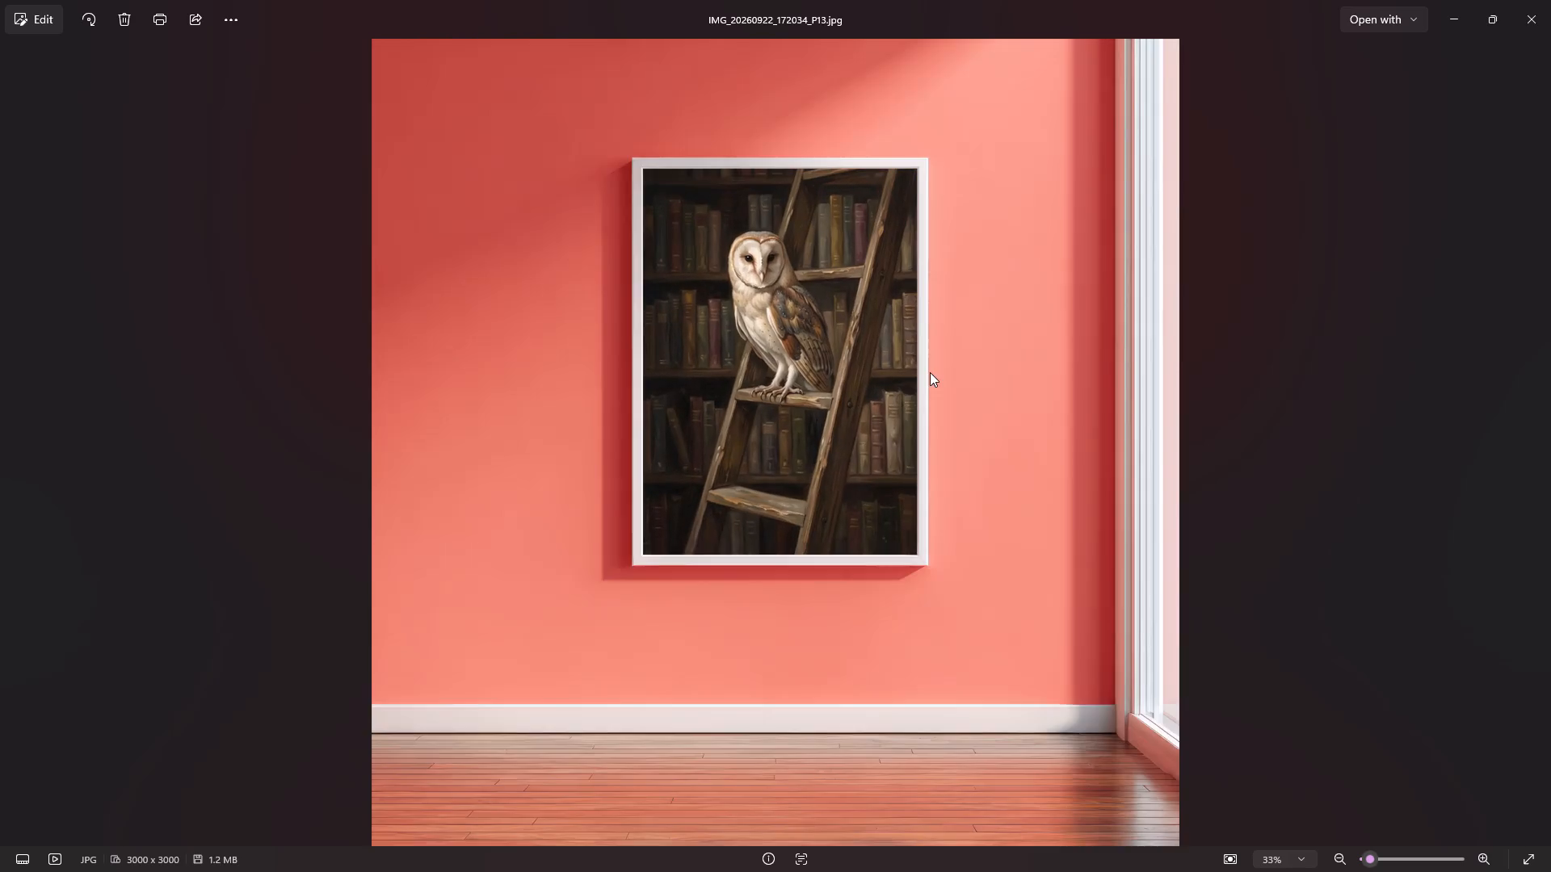
key(Delete)
Delete the barn owl mockup P18, the last one in its set.
key(Right)
key(Right)
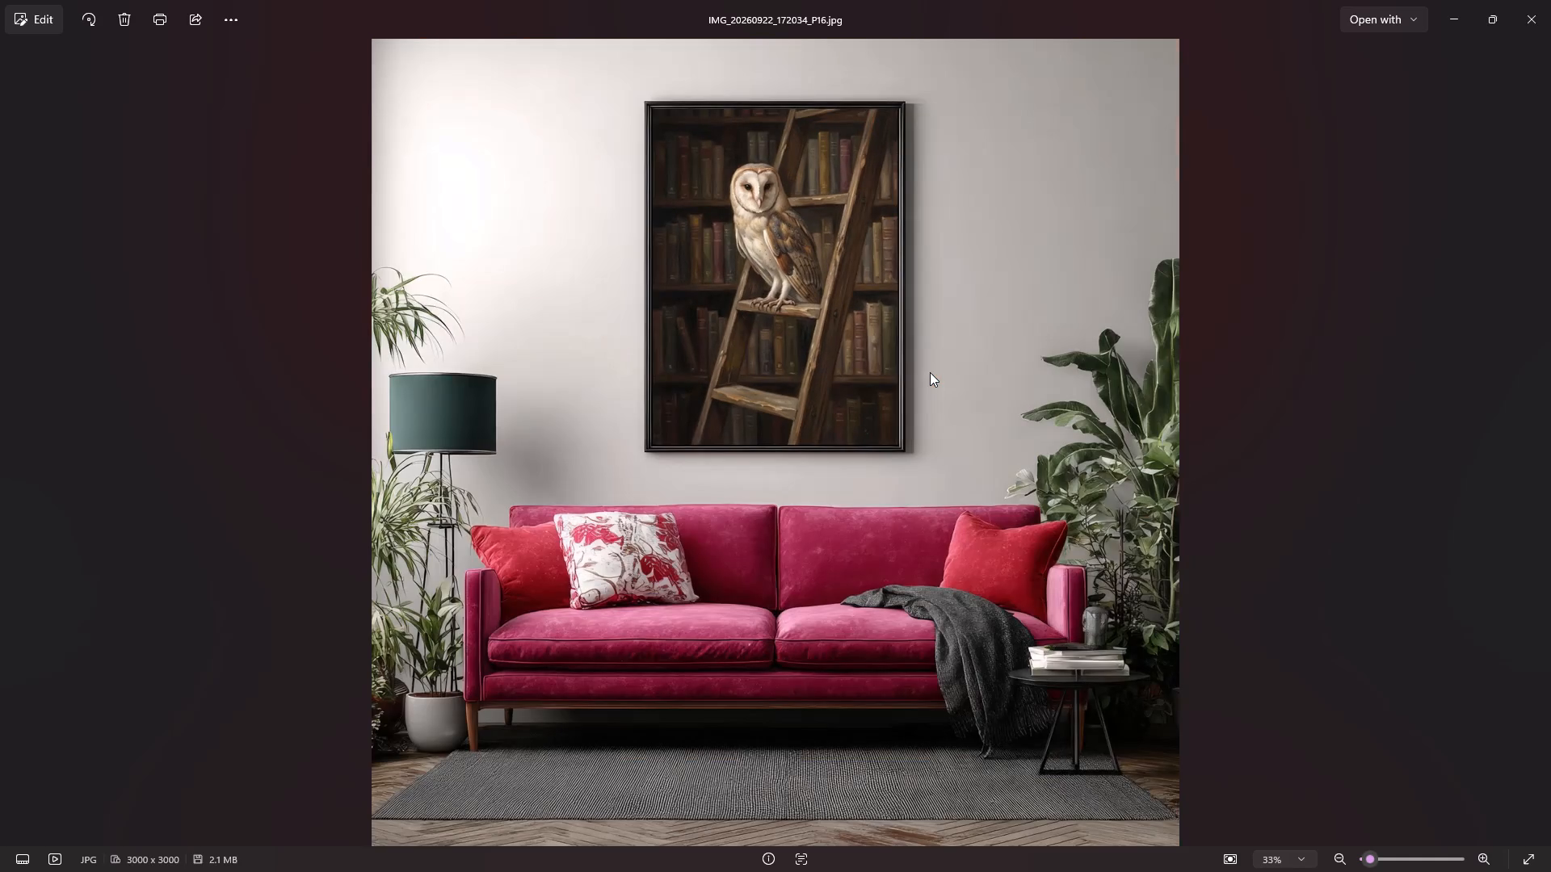
key(Right)
key(Delete)
Review the remaining barn owl mockups backwards from P16 to the start of the set, ending on P03, and minimize the viewer.
key(Left)
key(Left)
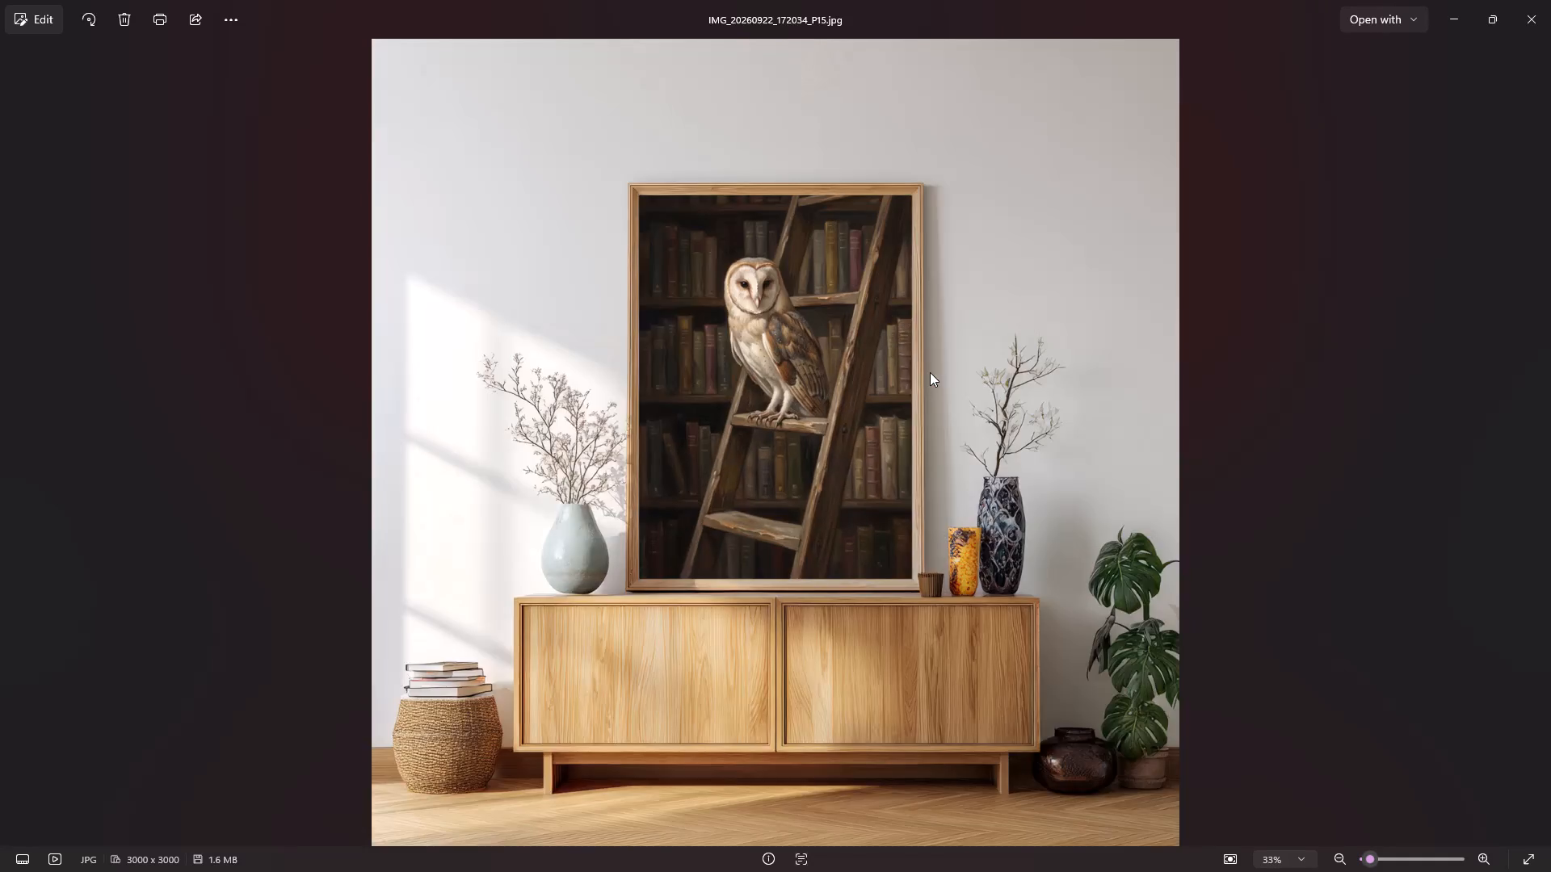
key(Left)
key(Left)
key(Left)
key(Left)
key(Left)
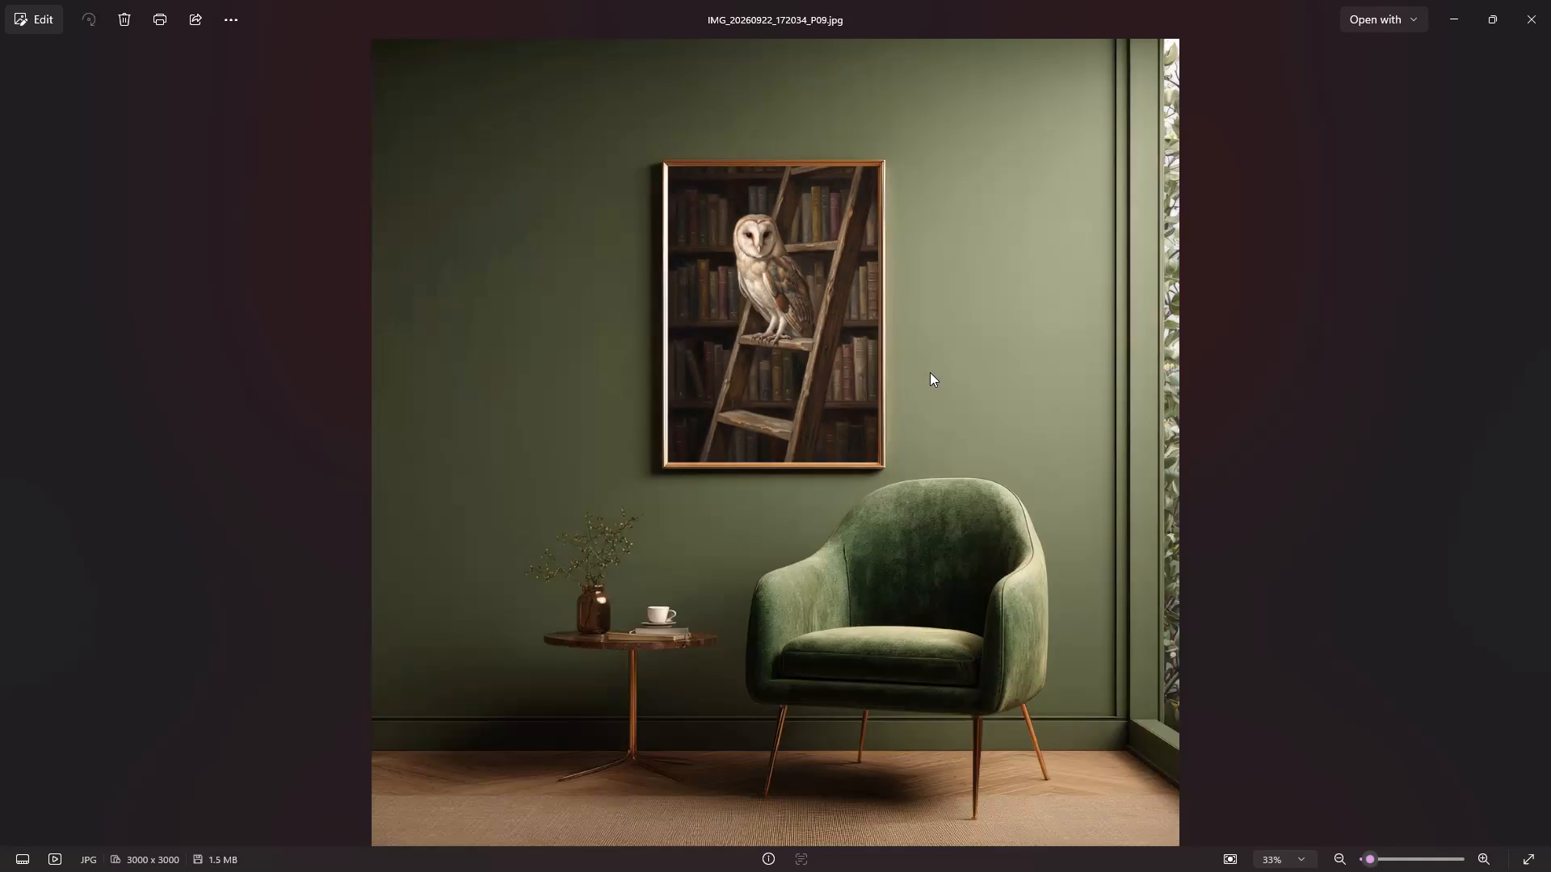
key(Left)
key(Left)
key(Left)
key(Left)
key(Left)
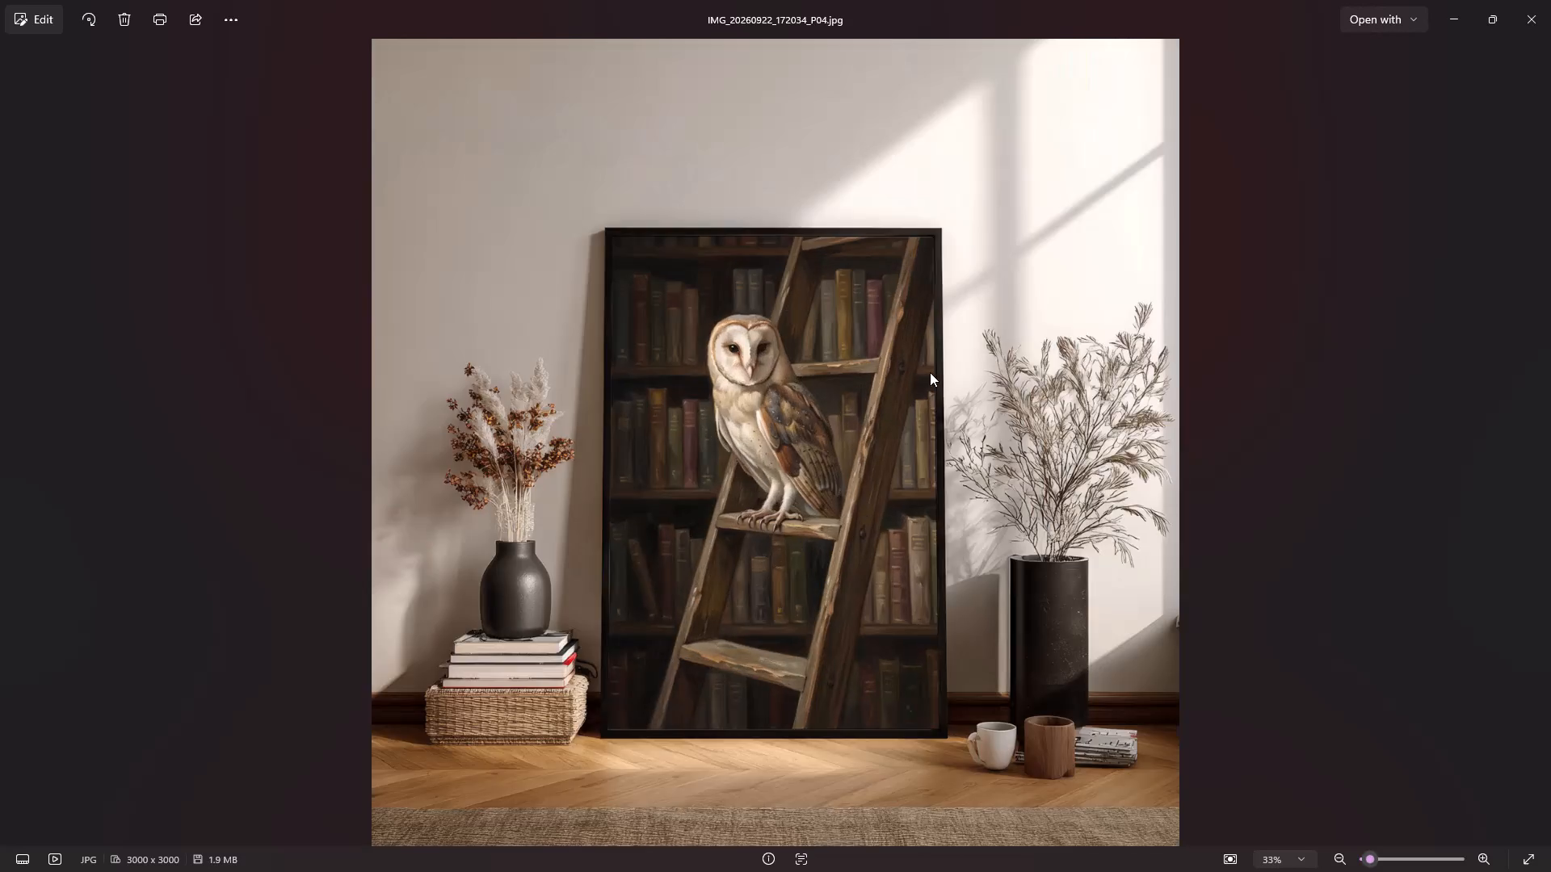
key(Left)
key(Left)
key(Left)
key(Right)
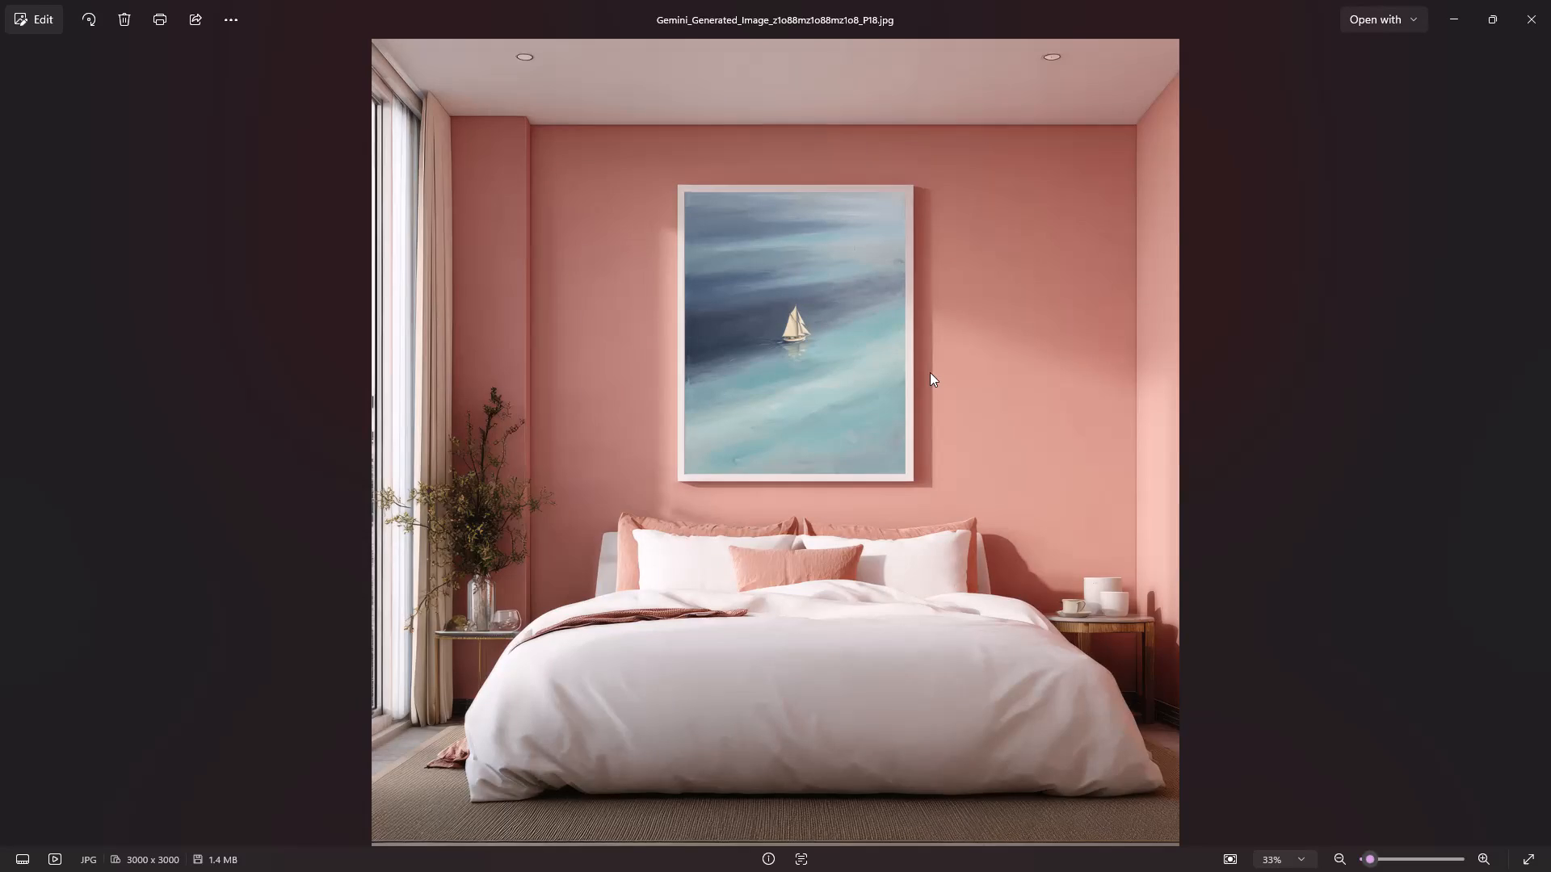
key(Right)
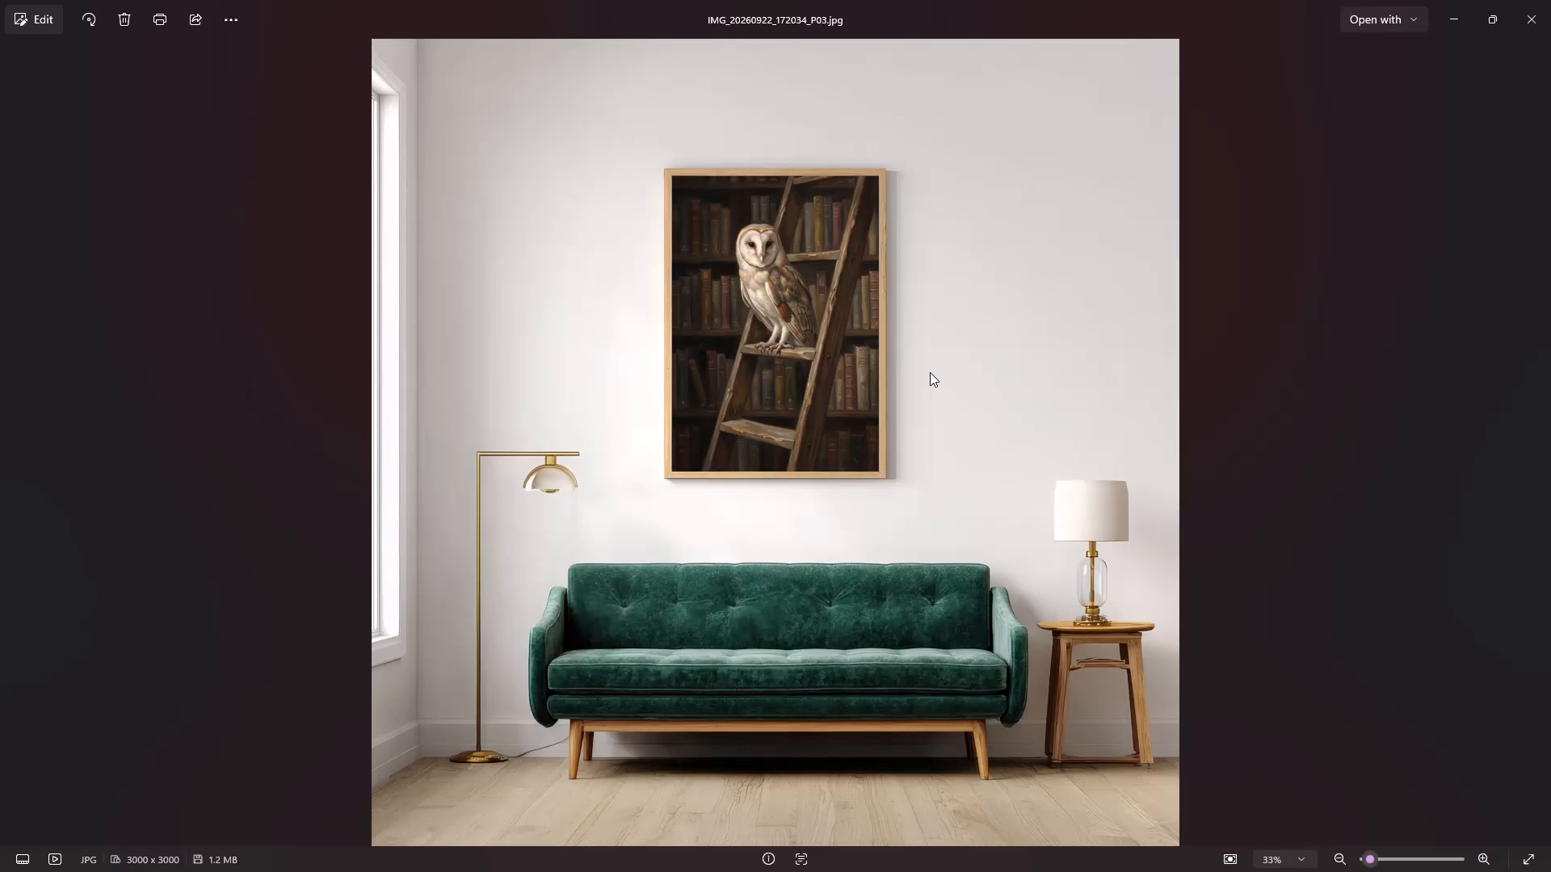
click(1461, 10)
Look through the WallNexa_Mockups folder for the barn owl mockups.
click(1485, 4)
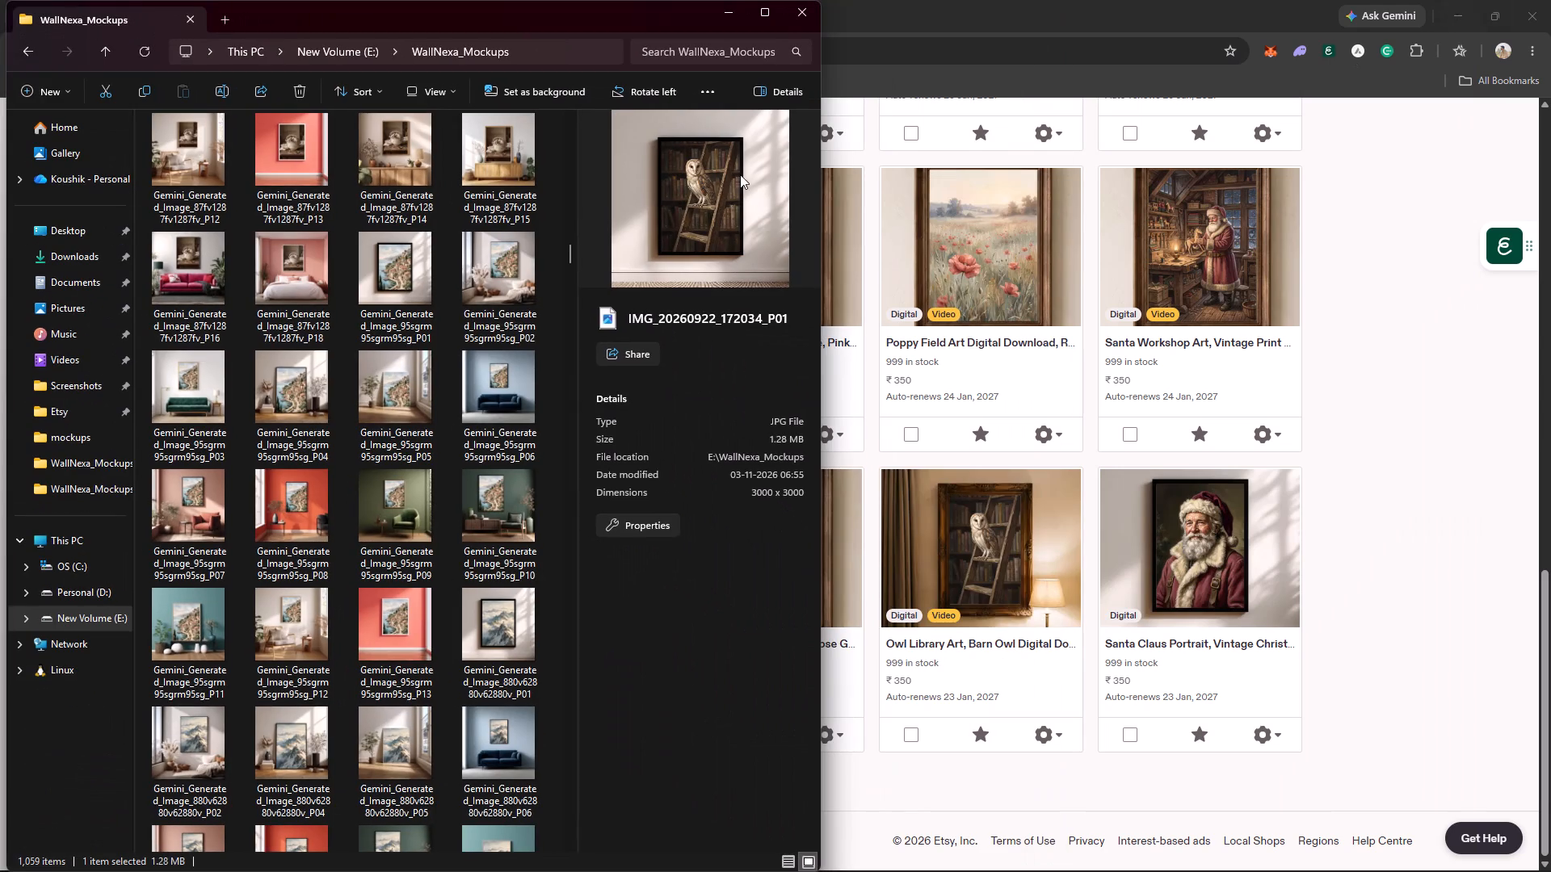
scroll(410, 278, down, 2)
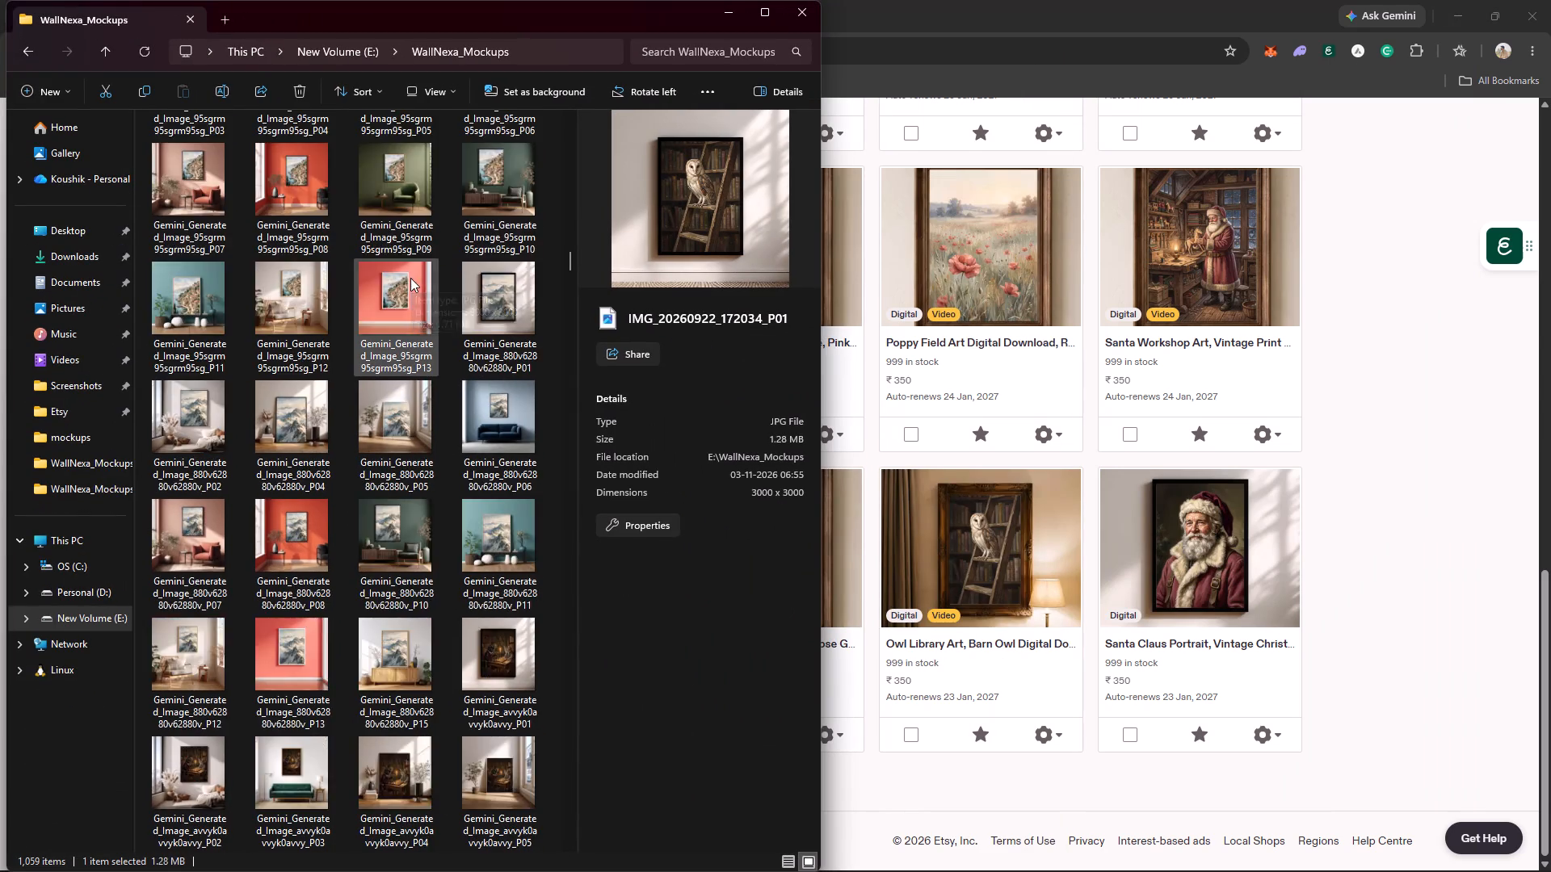
scroll(410, 278, down, 4)
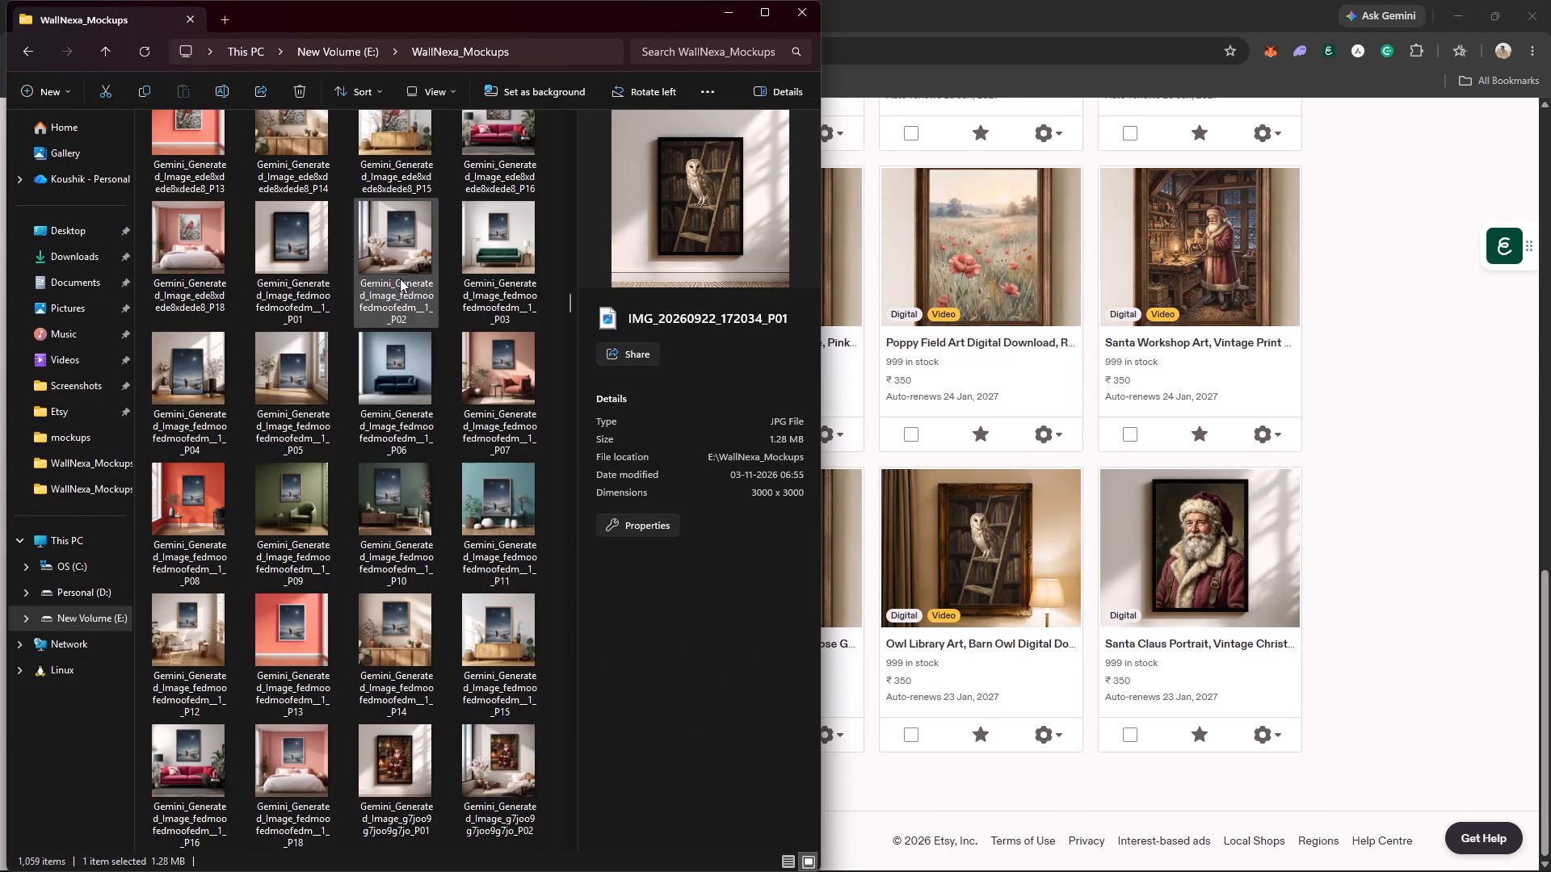
scroll(400, 279, down, 14)
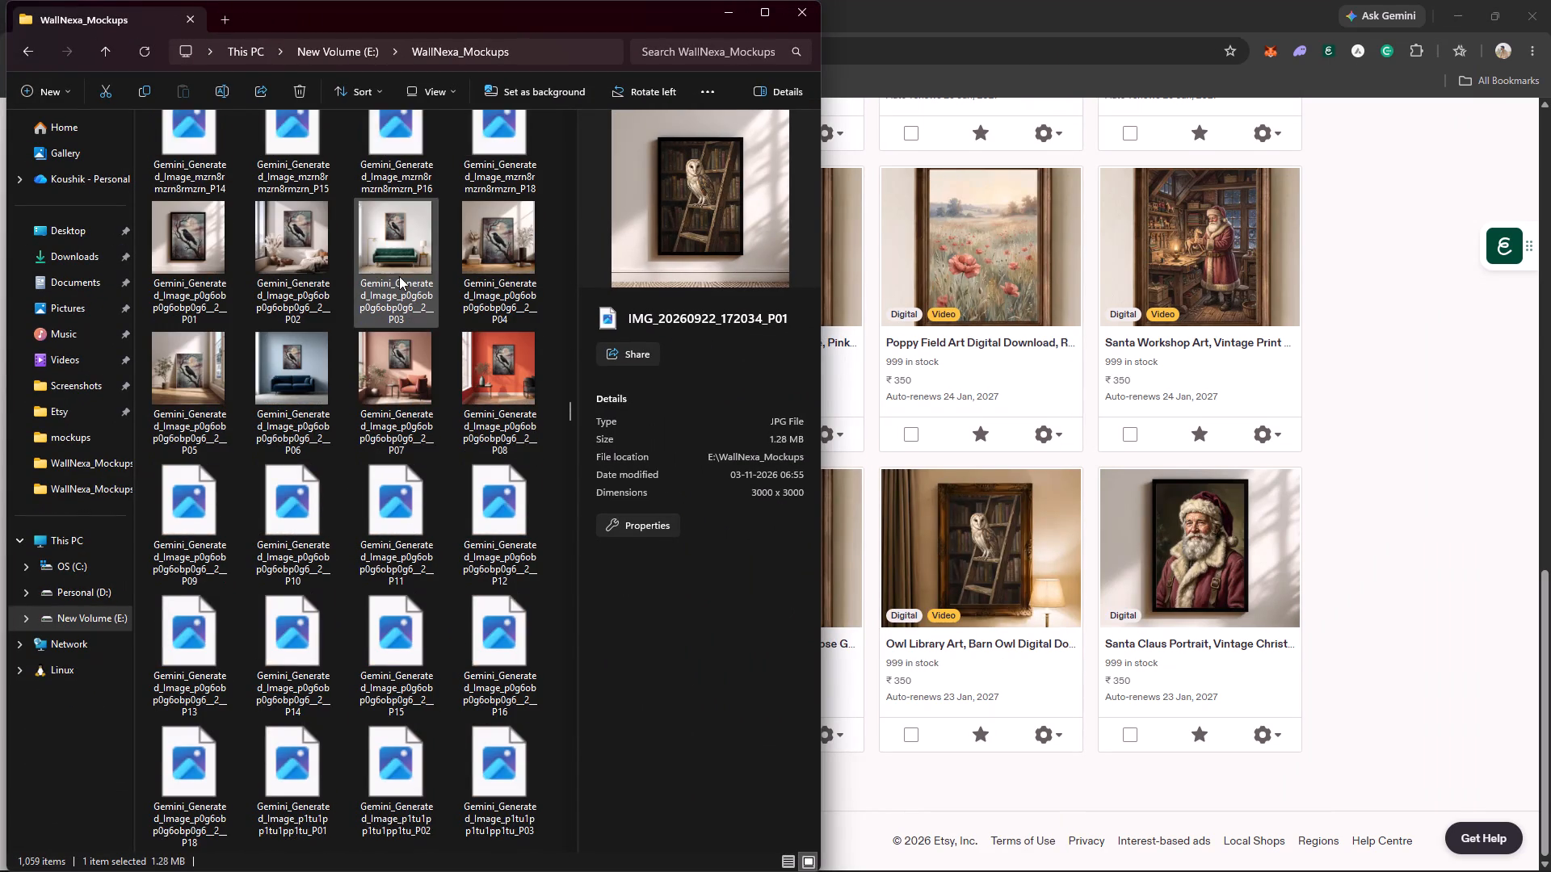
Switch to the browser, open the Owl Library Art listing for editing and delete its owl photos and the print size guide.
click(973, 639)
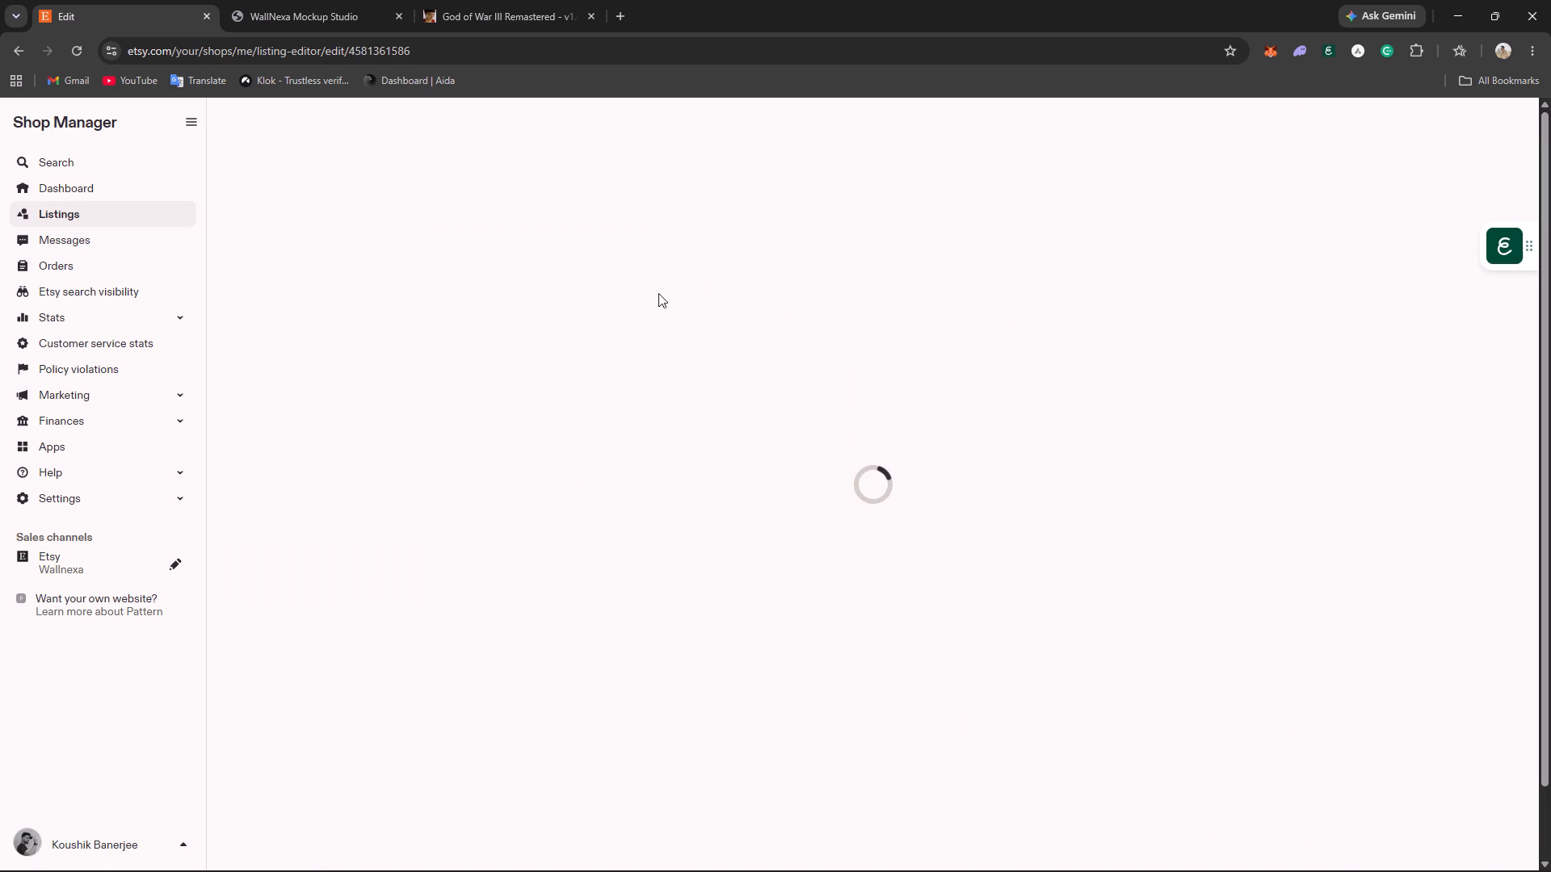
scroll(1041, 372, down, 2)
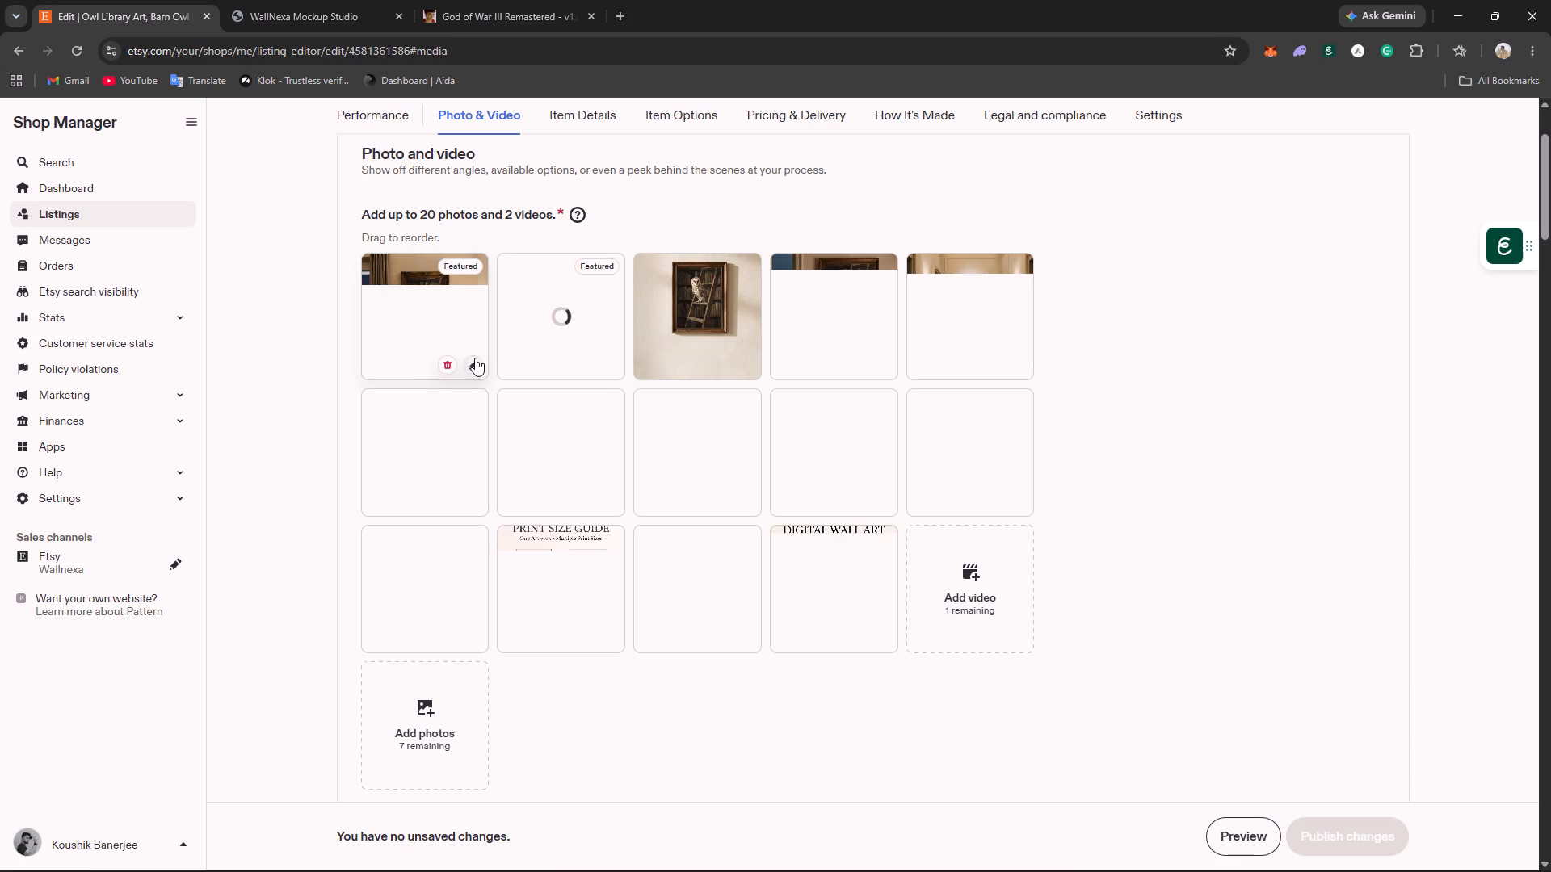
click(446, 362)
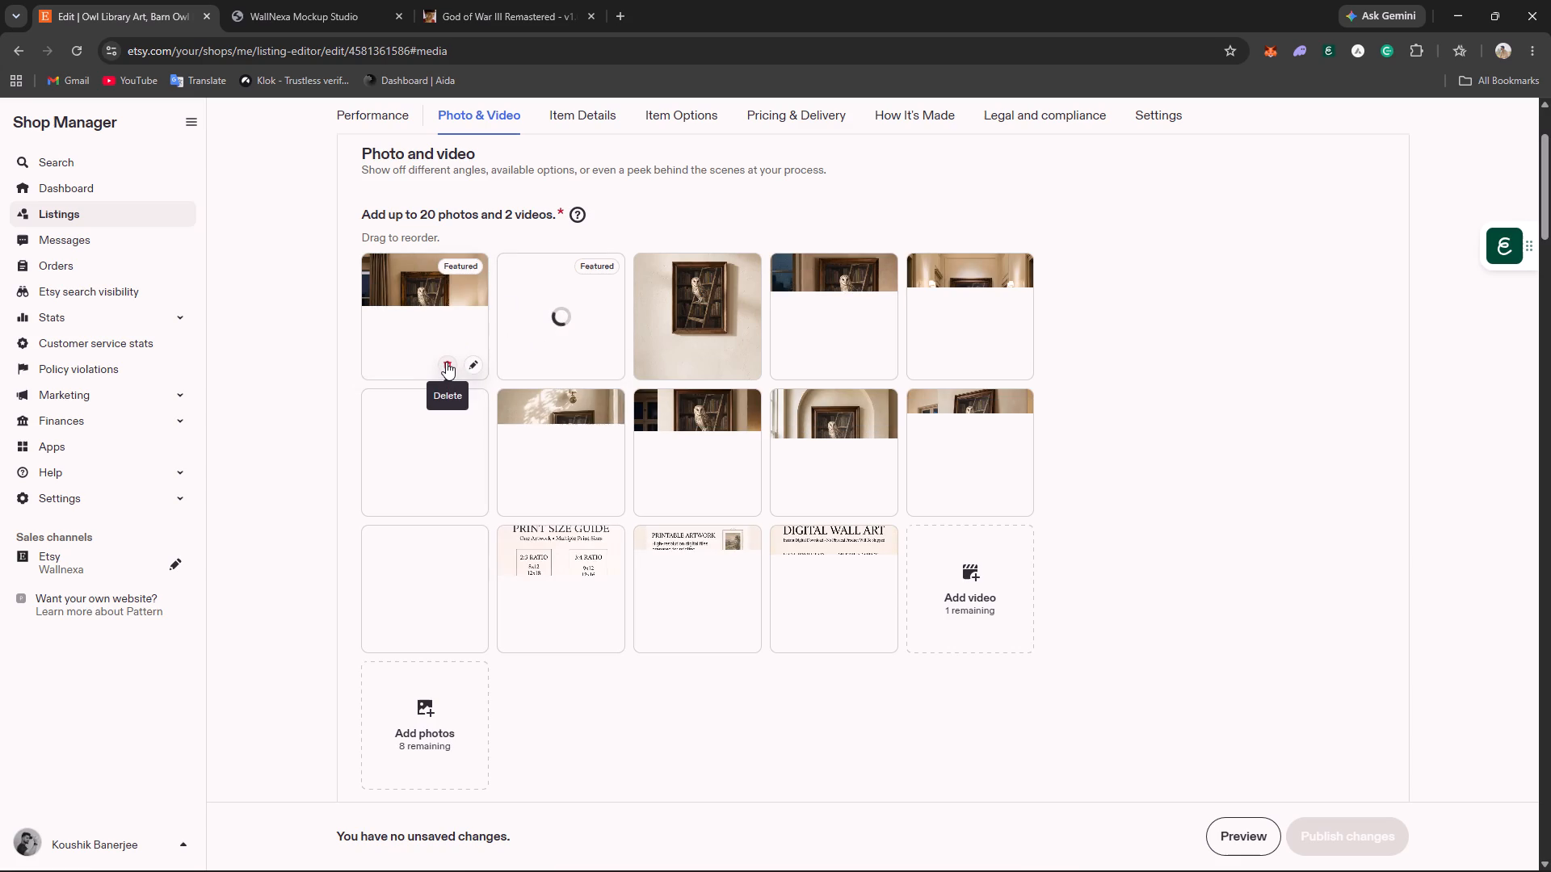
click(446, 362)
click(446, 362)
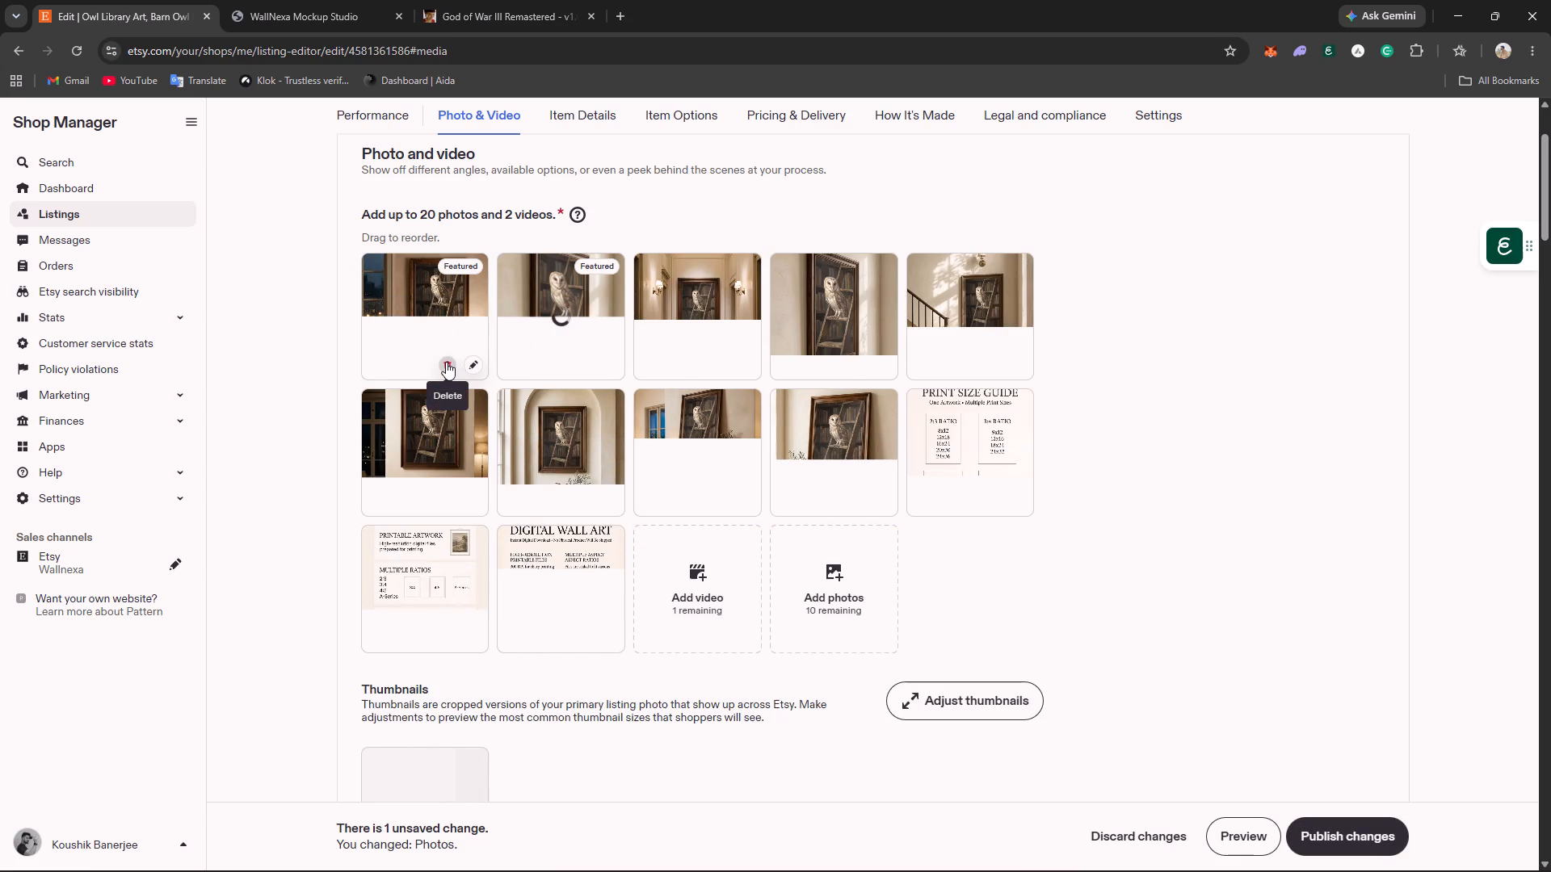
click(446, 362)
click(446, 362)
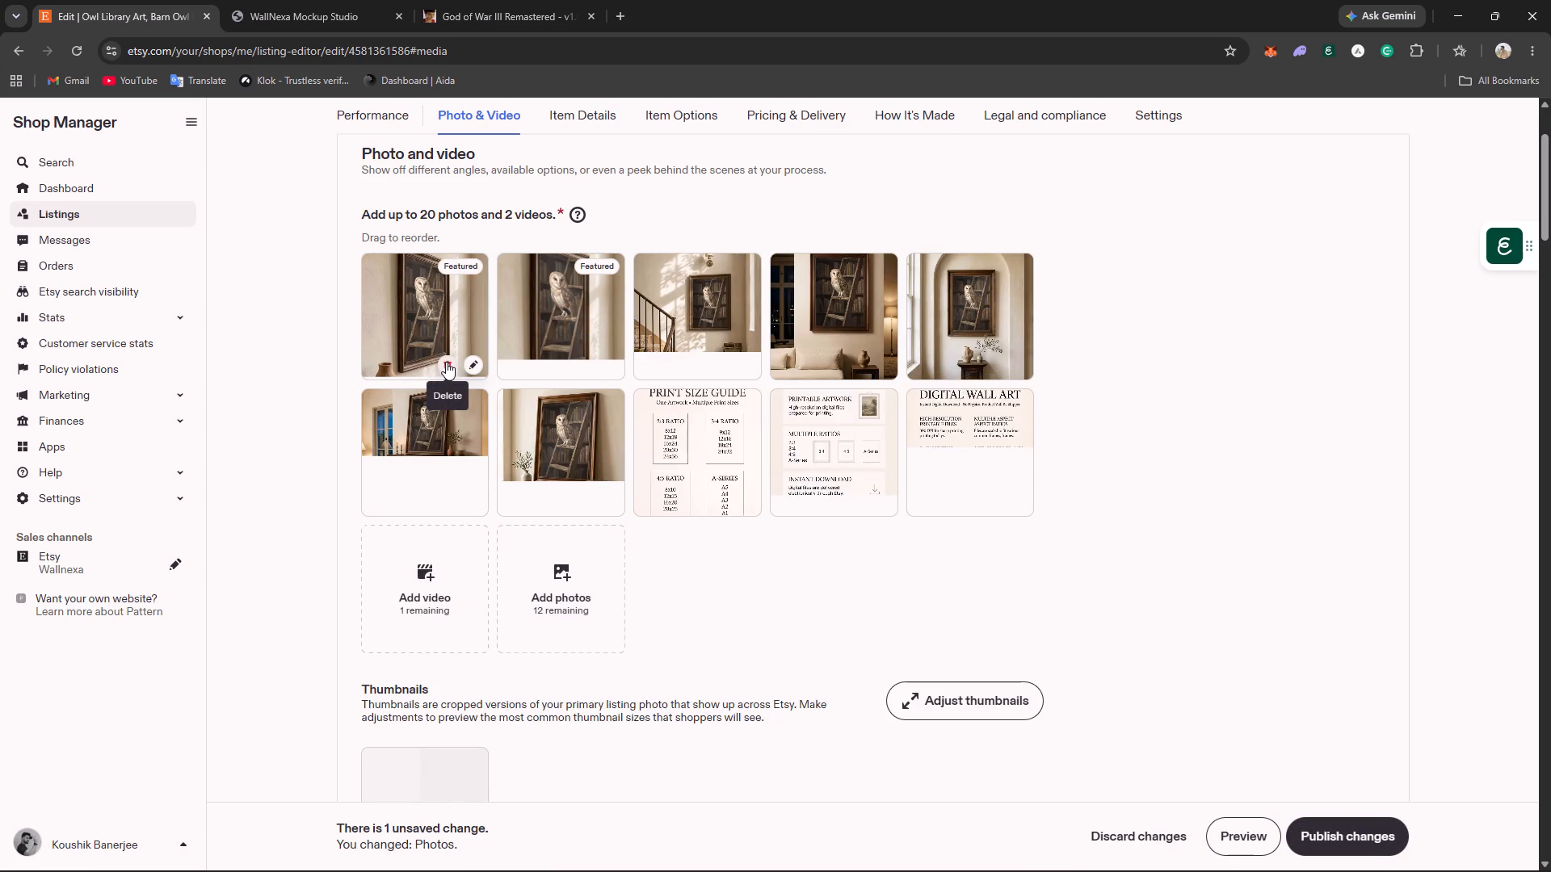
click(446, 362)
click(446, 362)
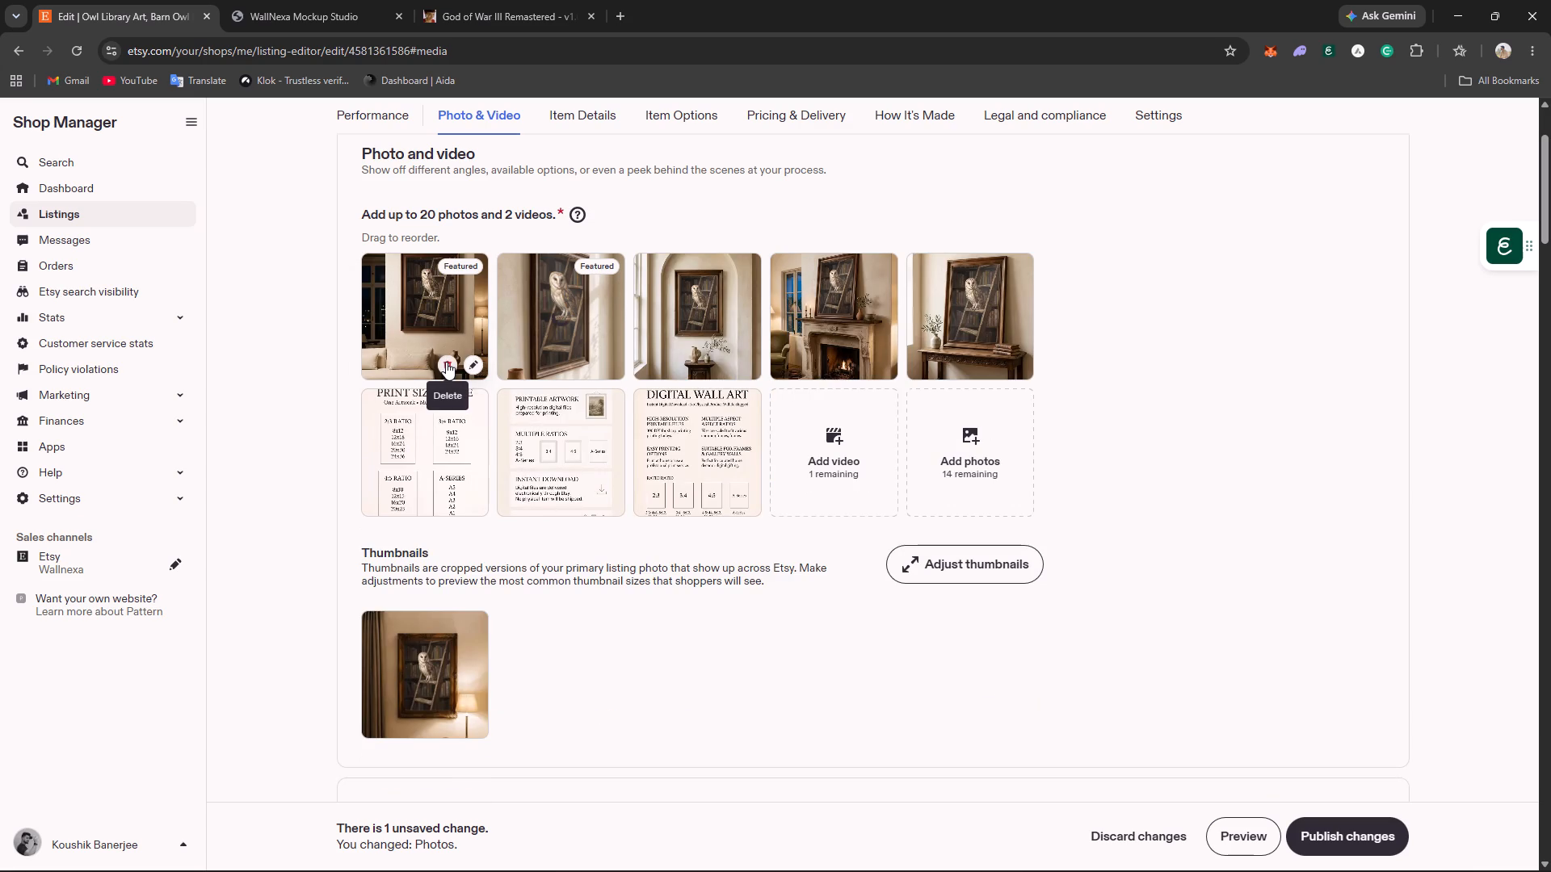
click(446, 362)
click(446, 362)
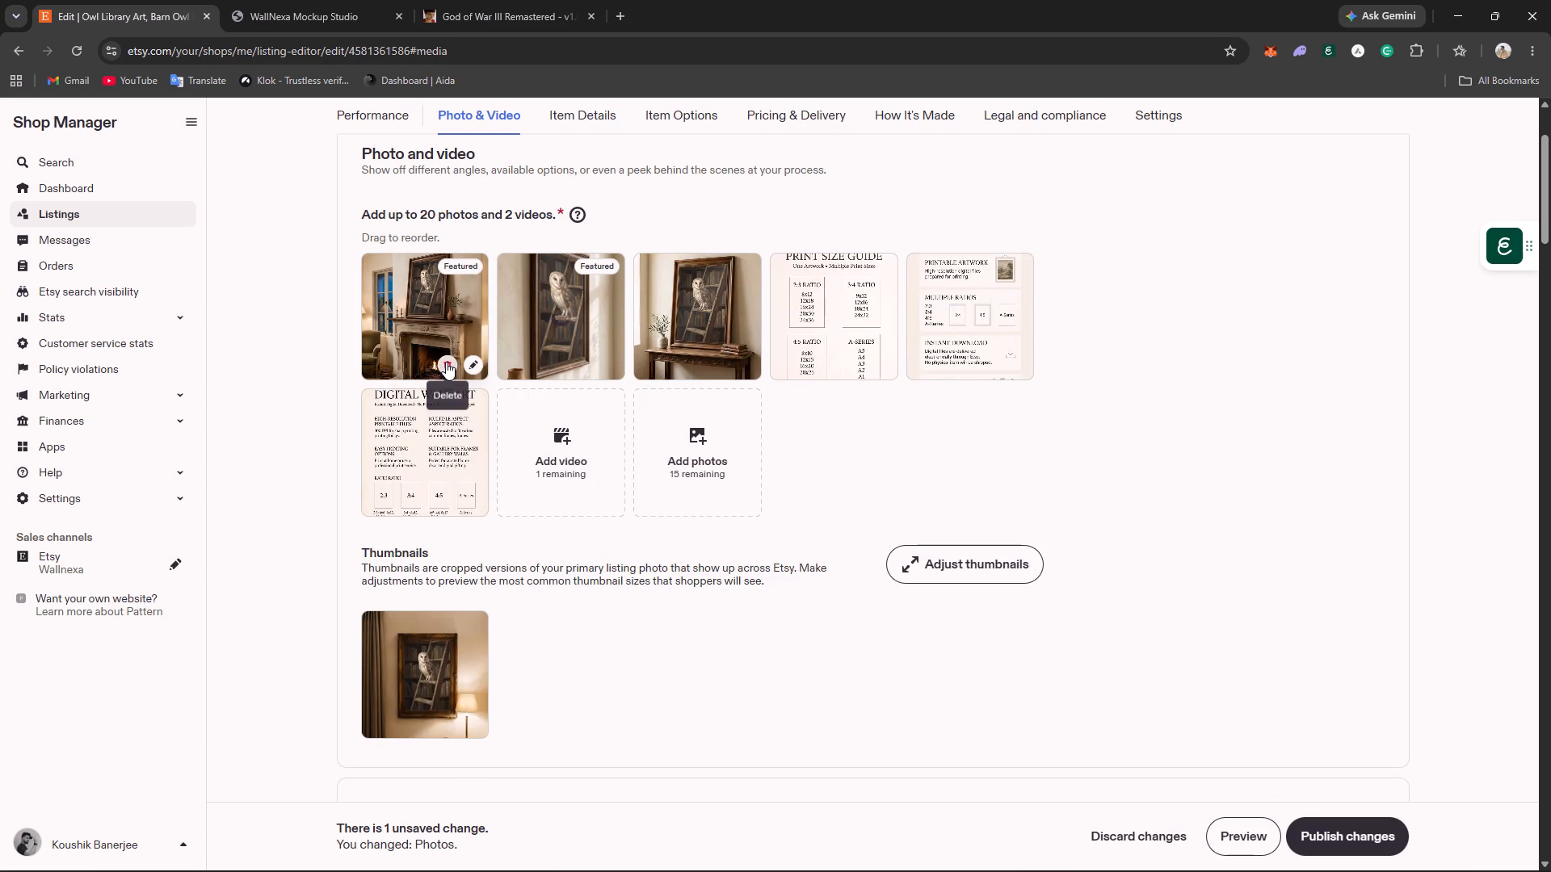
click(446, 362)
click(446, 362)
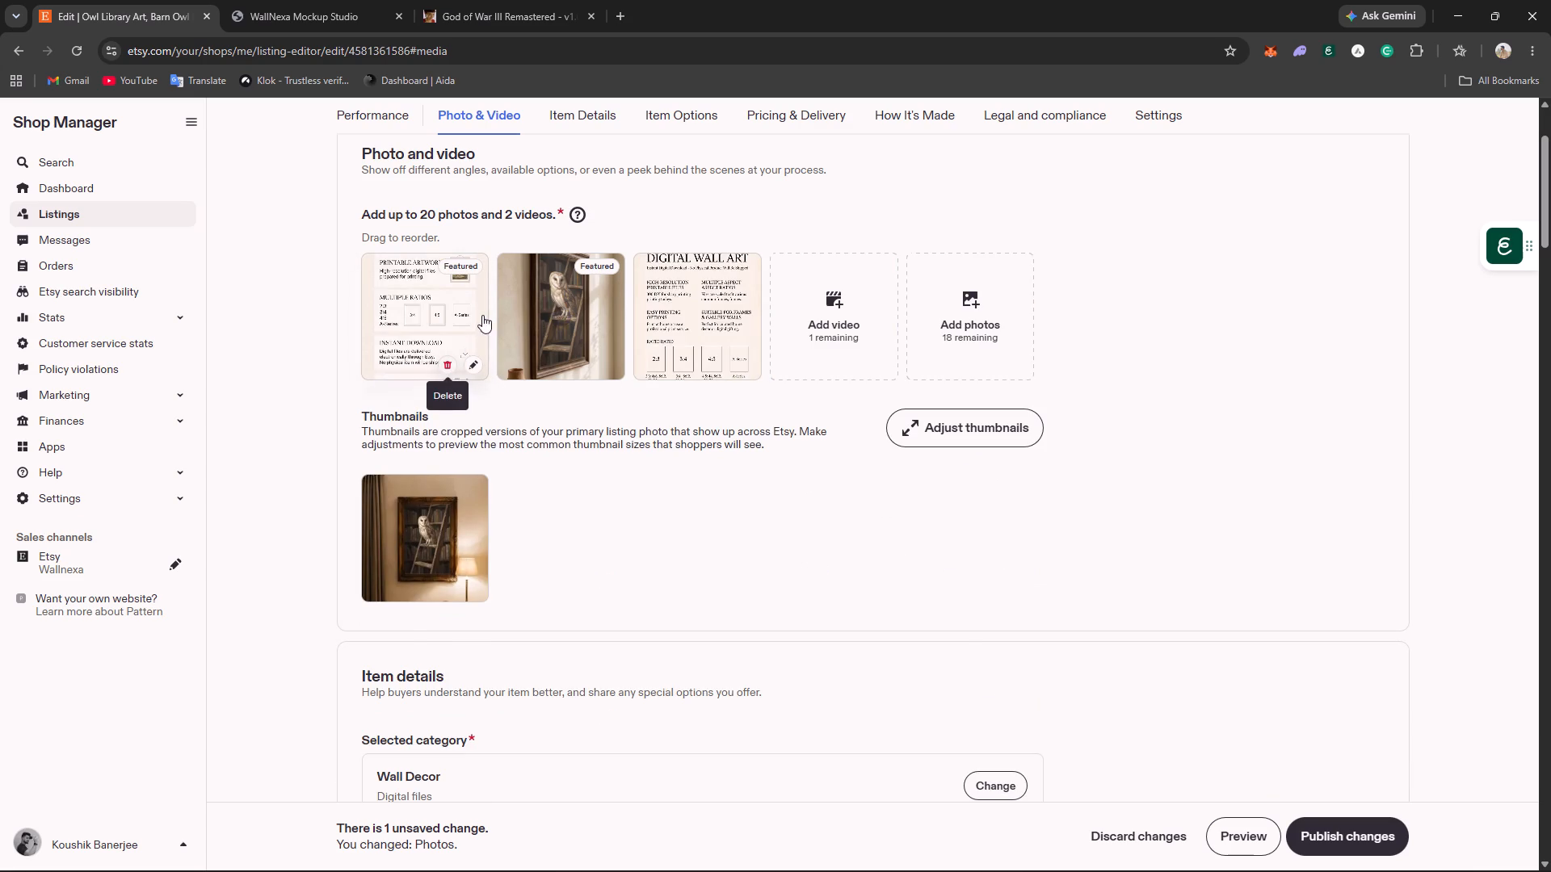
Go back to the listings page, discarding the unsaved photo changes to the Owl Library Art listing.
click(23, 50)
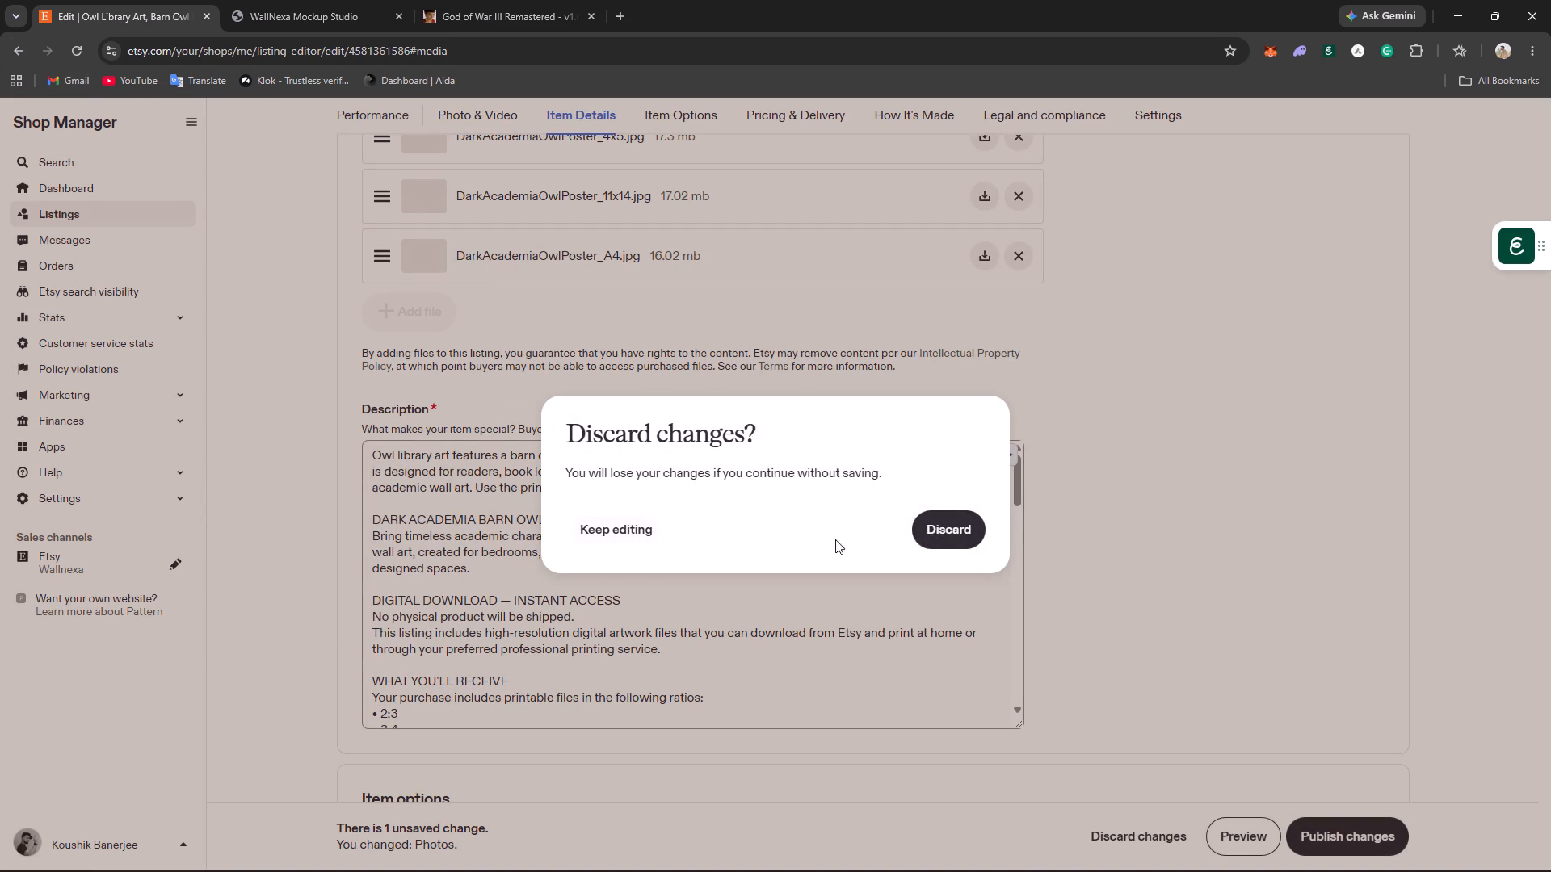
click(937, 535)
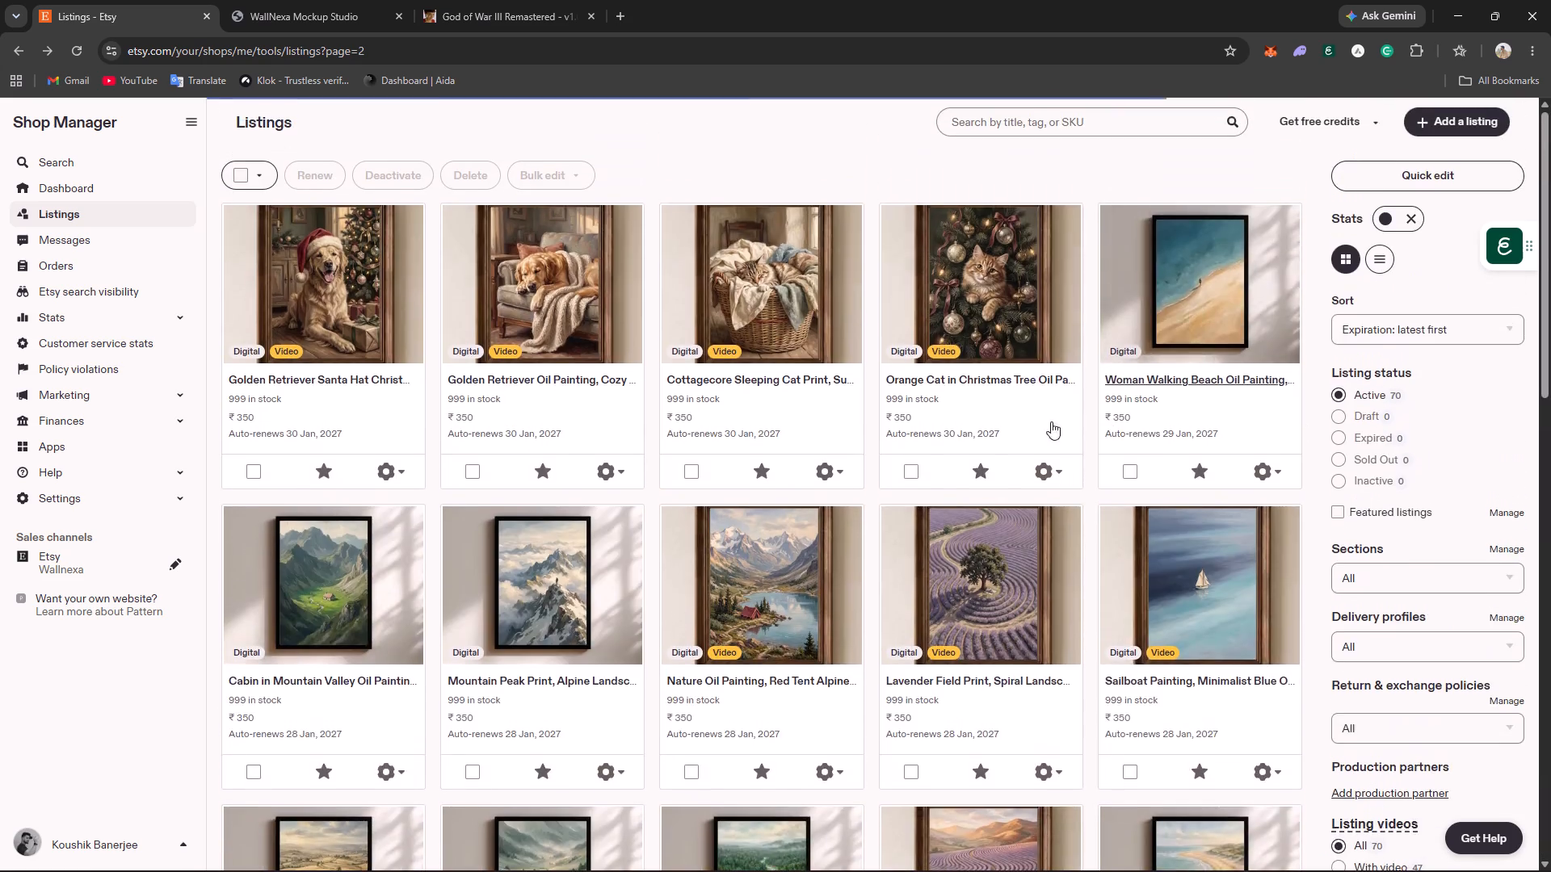
Reopen the Owl Library Art listing and delete its ten owl photos and the video, keeping the three information graphics.
scroll(954, 442, down, 11)
scroll(922, 609, down, 5)
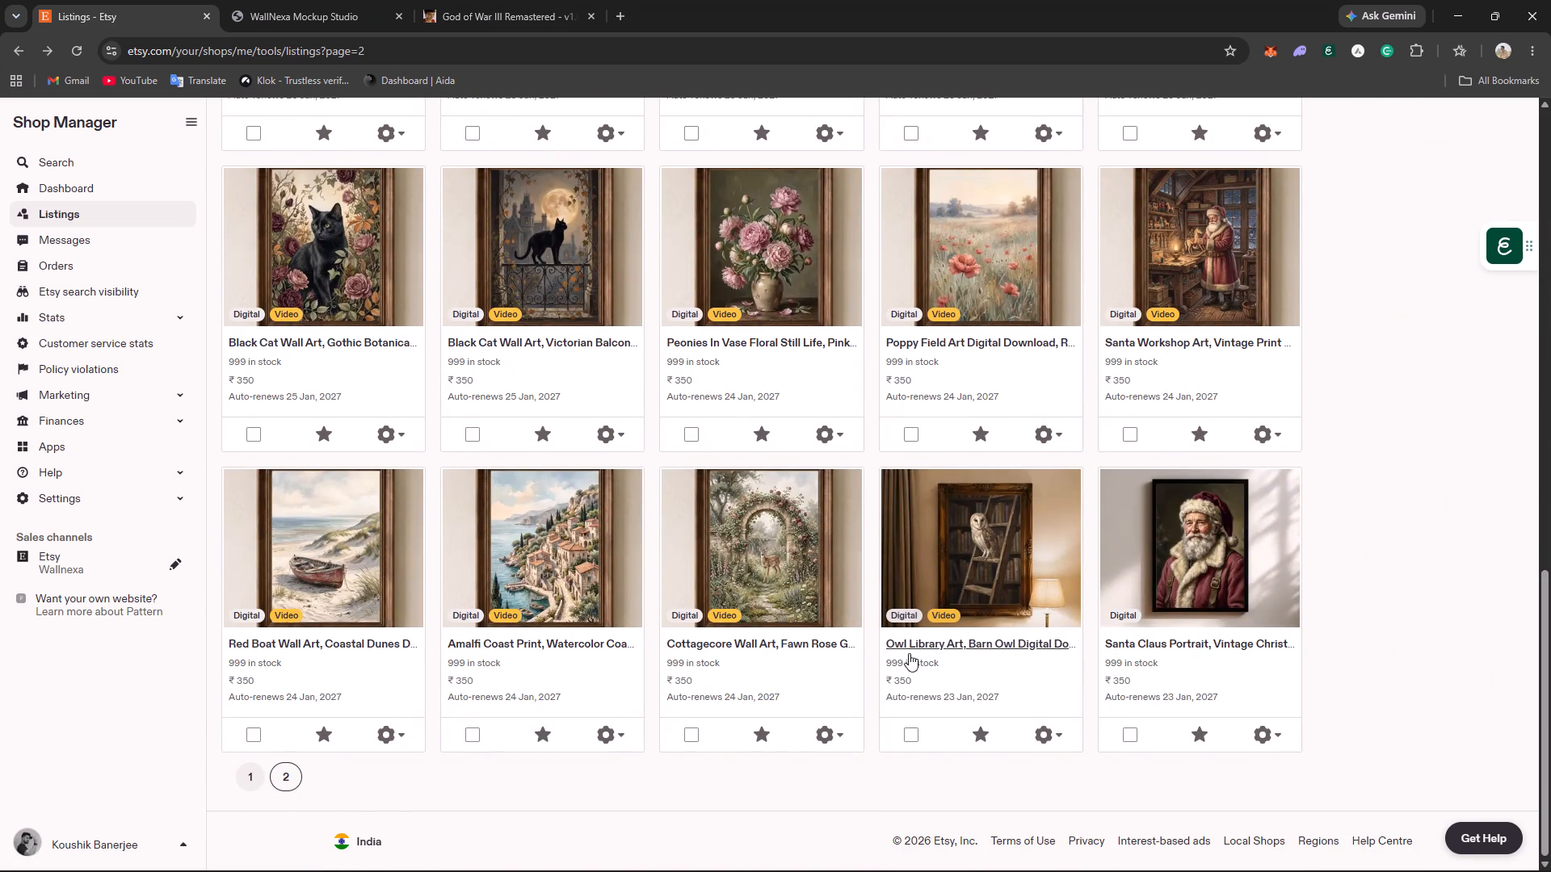
click(932, 644)
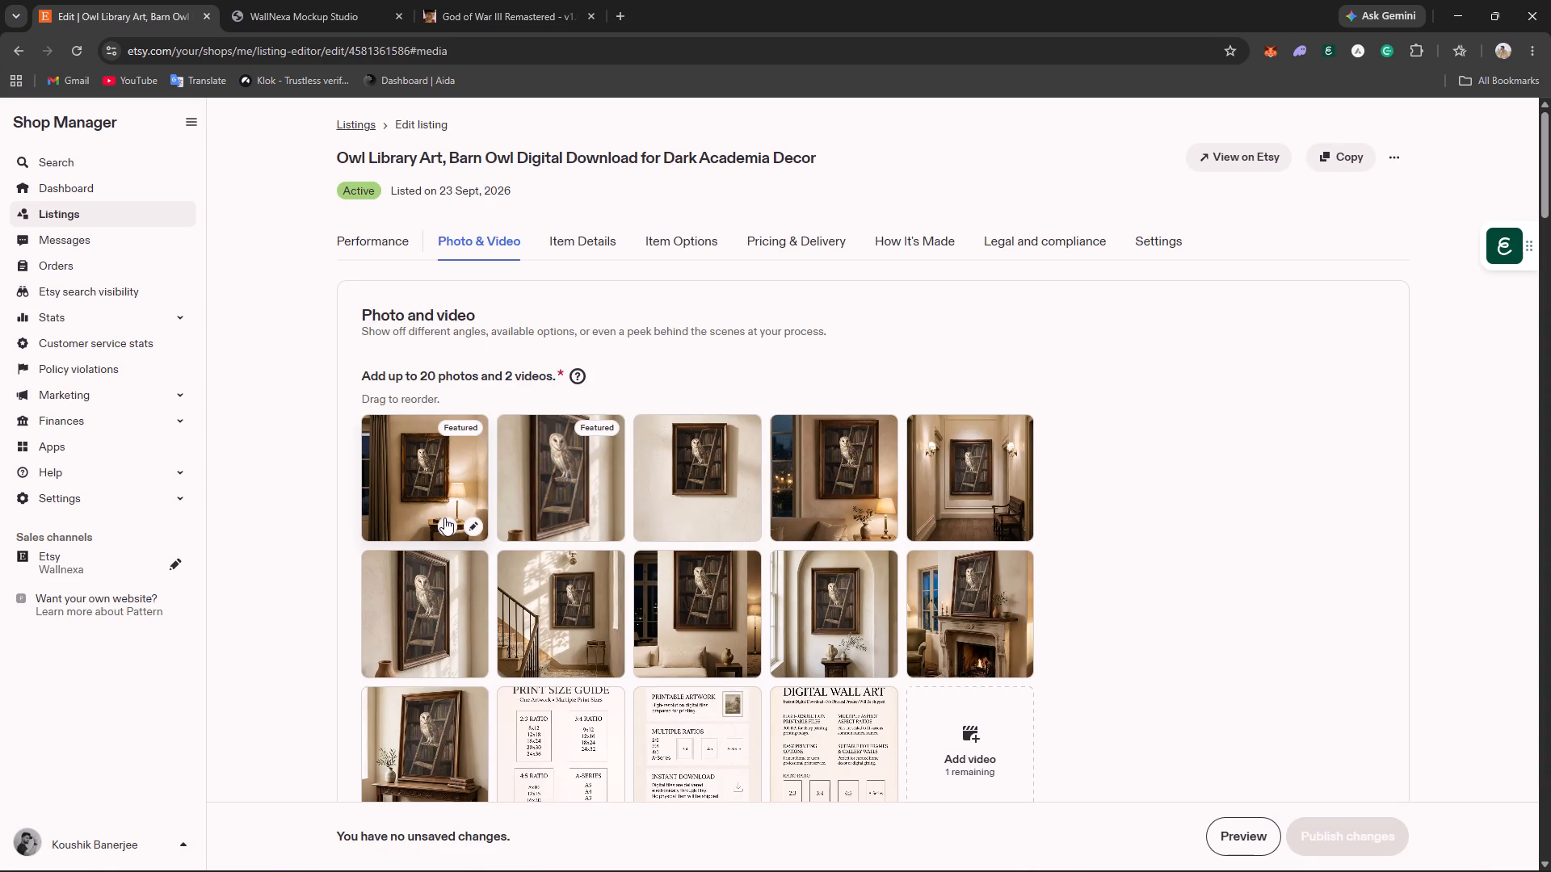
click(444, 518)
click(445, 518)
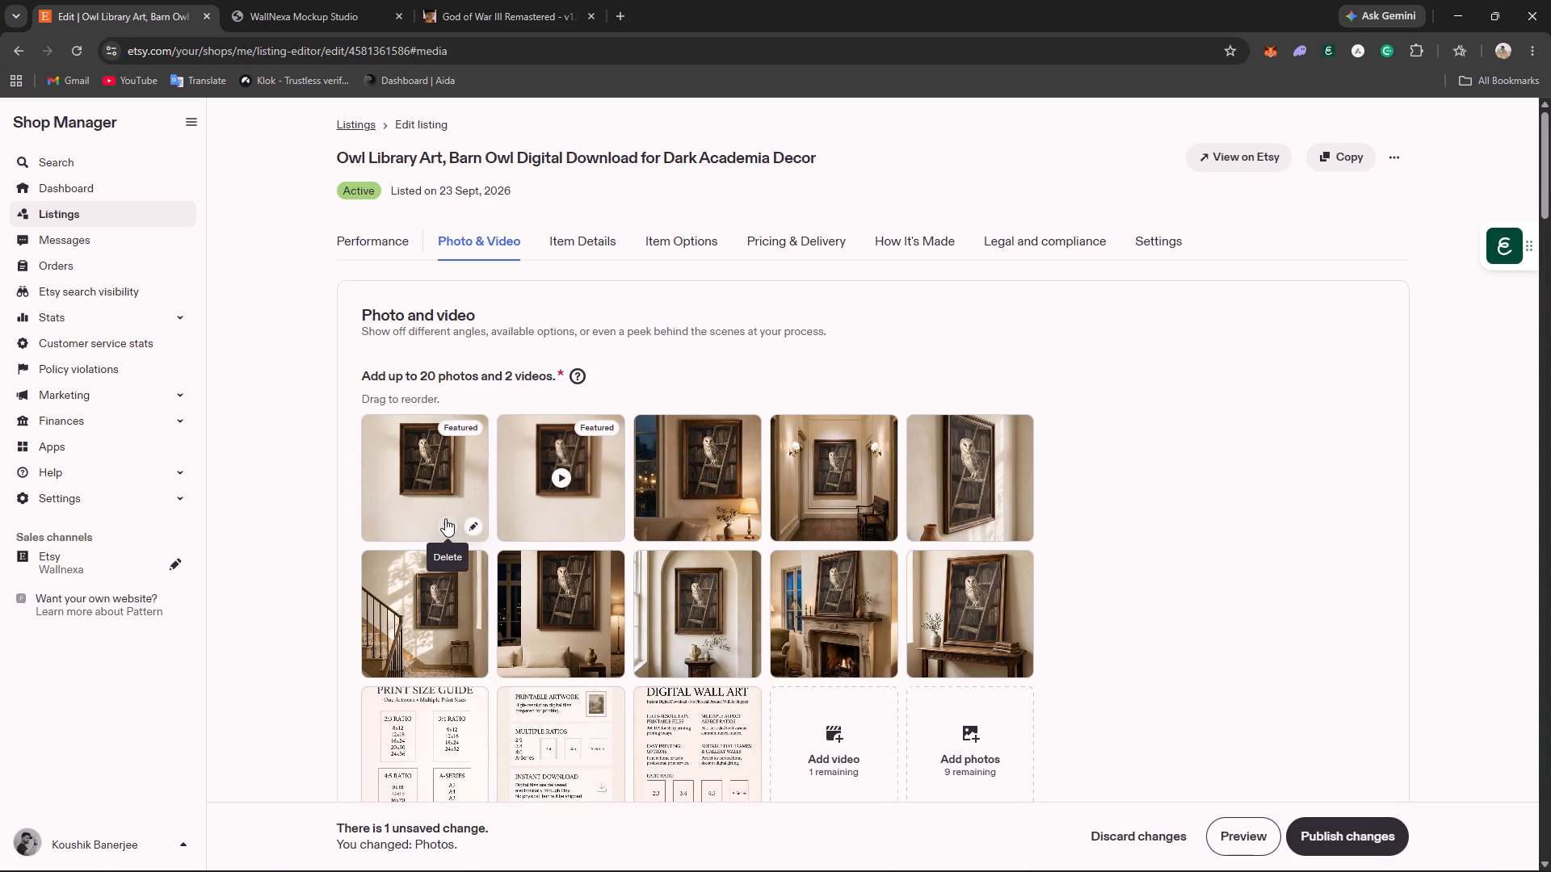
click(445, 518)
click(445, 518)
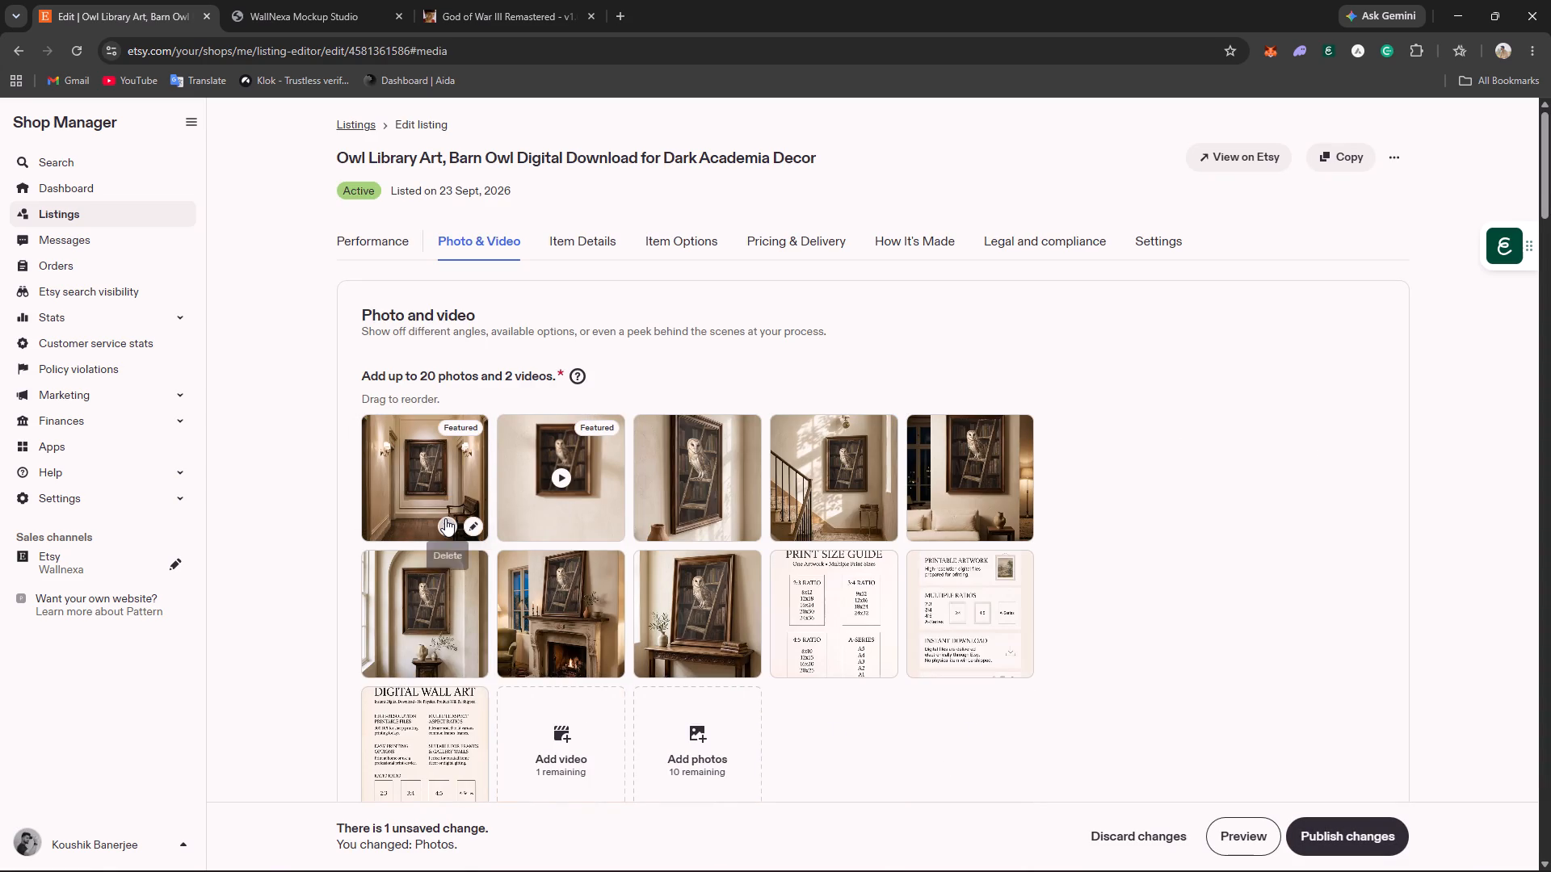
click(445, 518)
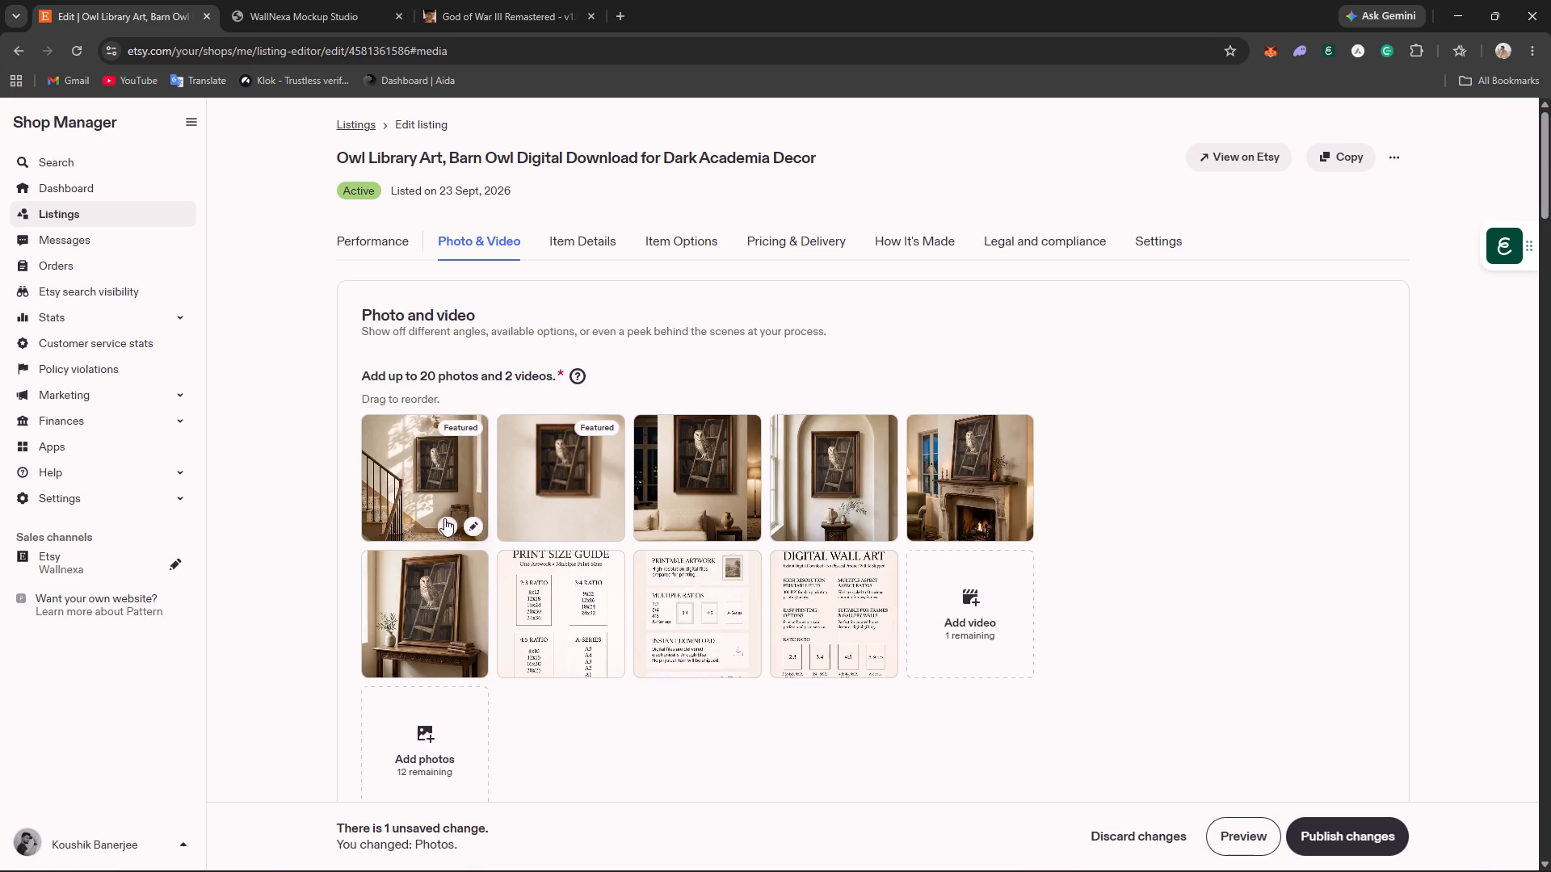
click(444, 518)
click(444, 518)
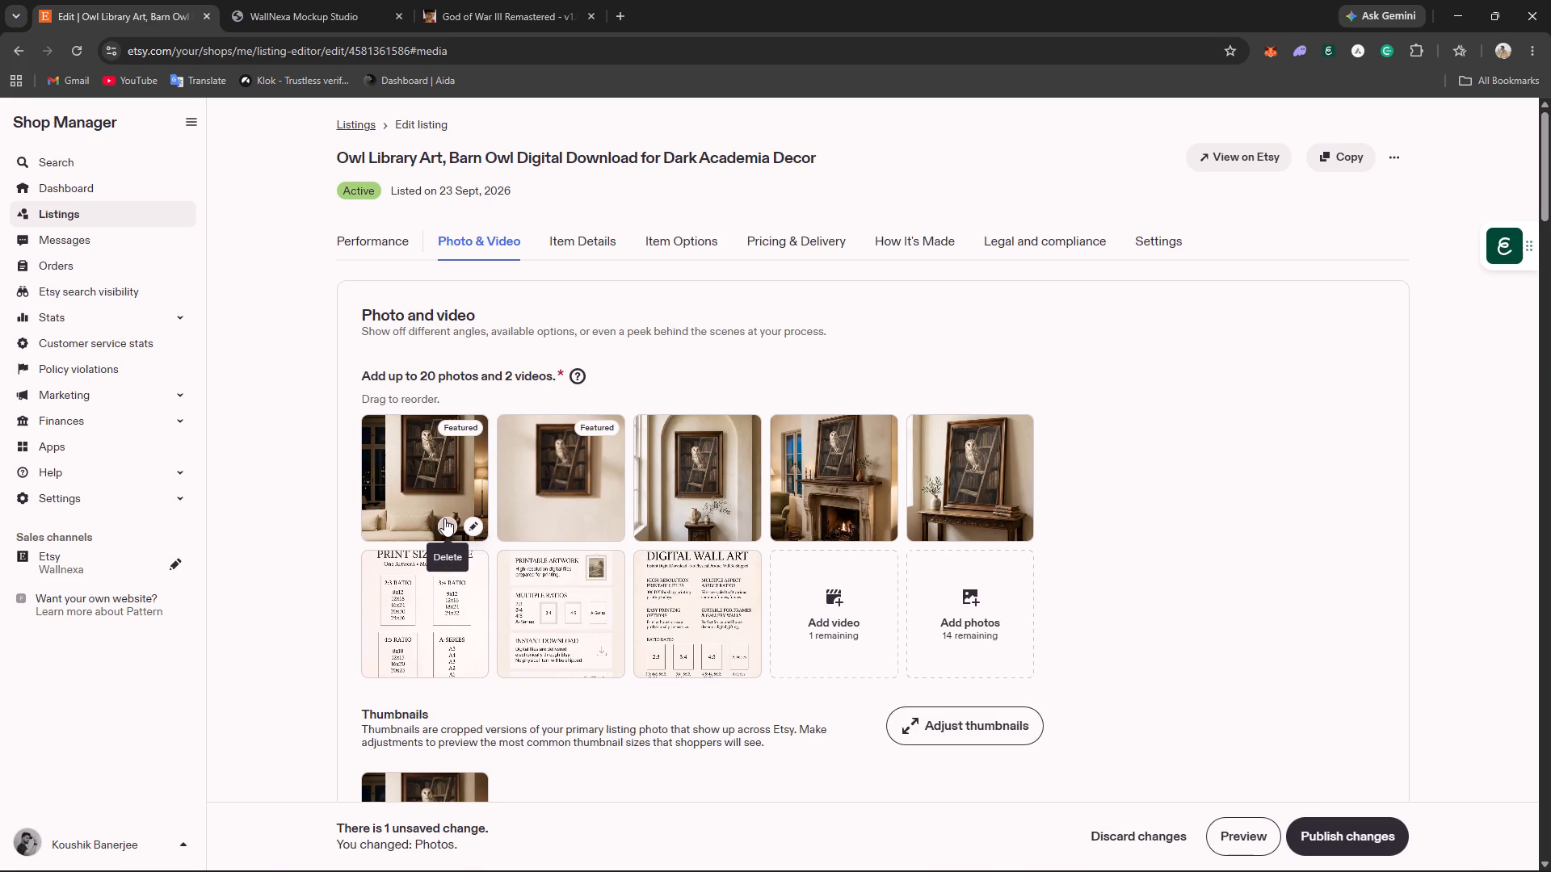
click(444, 518)
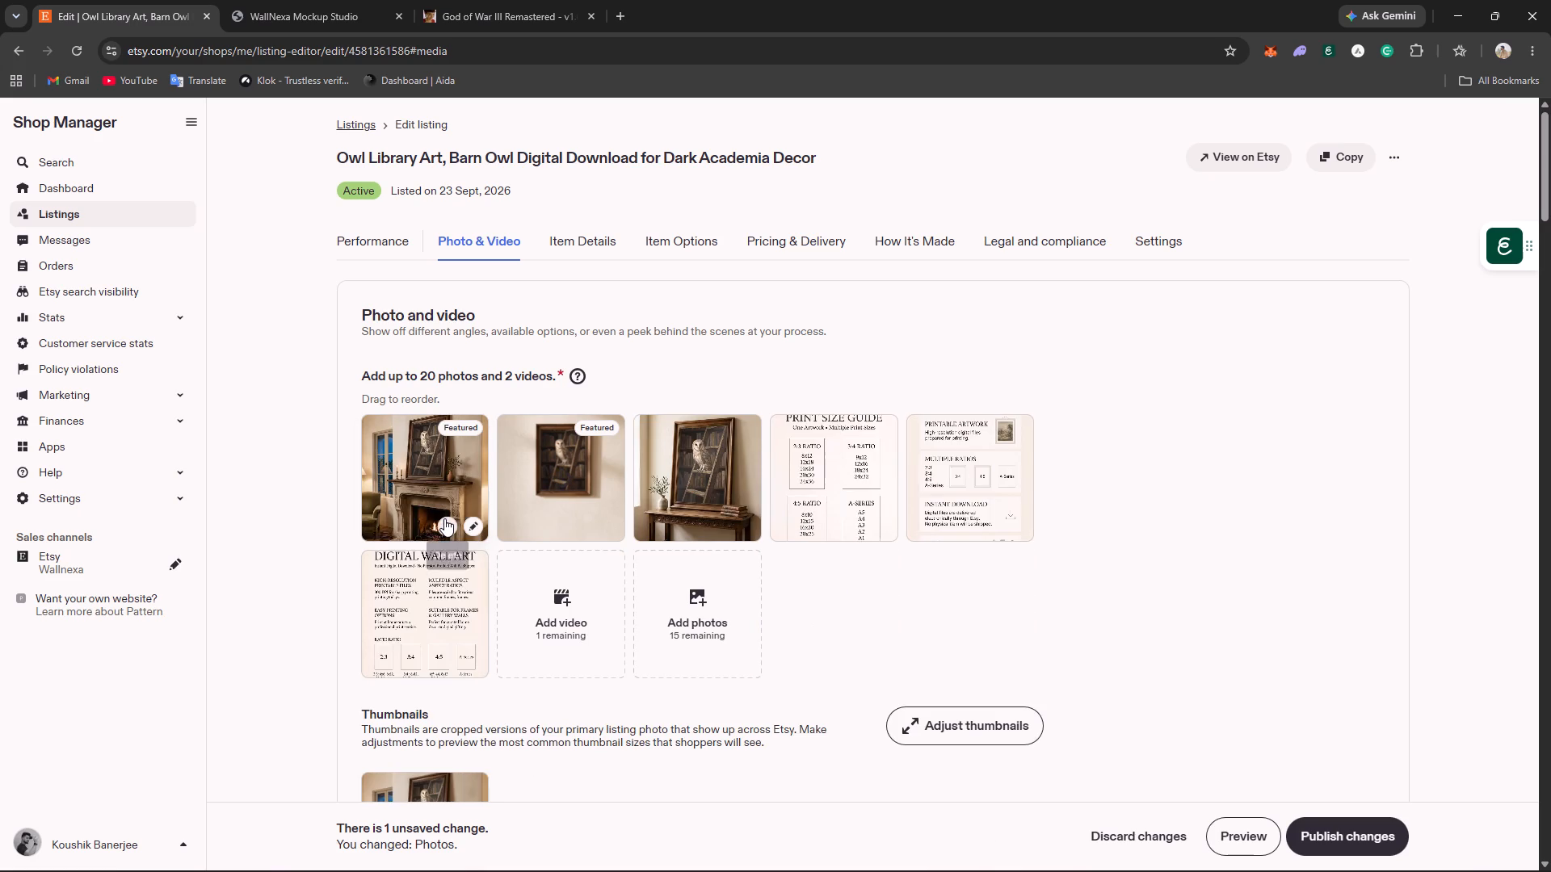
click(444, 518)
click(444, 518)
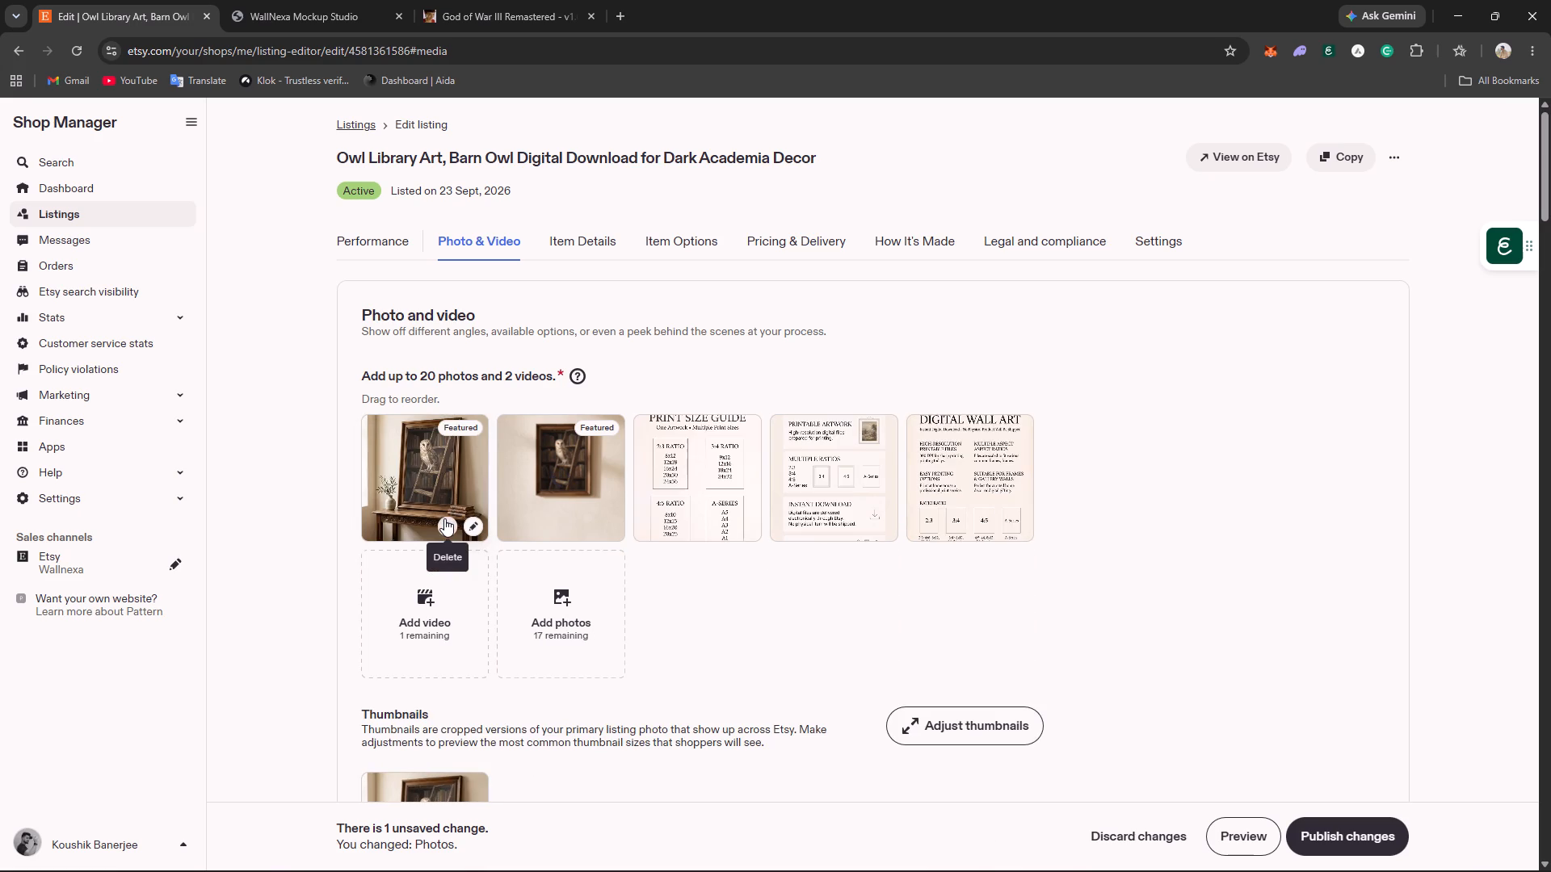
click(582, 518)
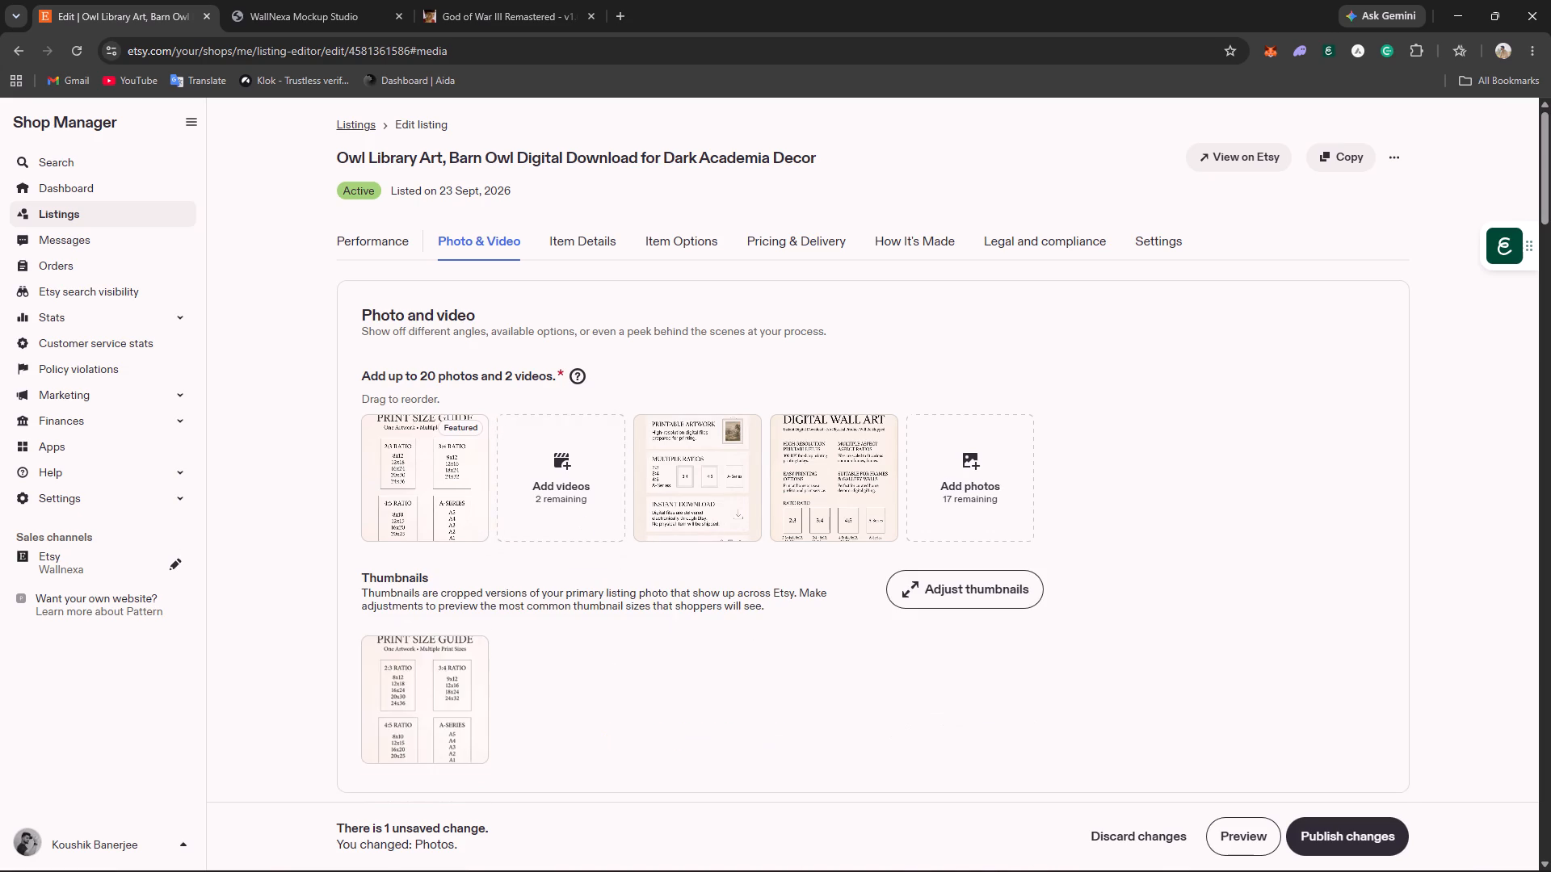
Add the 14 barn owl mockups IMG_20260922_172034, P01 and P03 through P16, from the WallNexa_Mockups folder to the listing's photos.
click(818, 848)
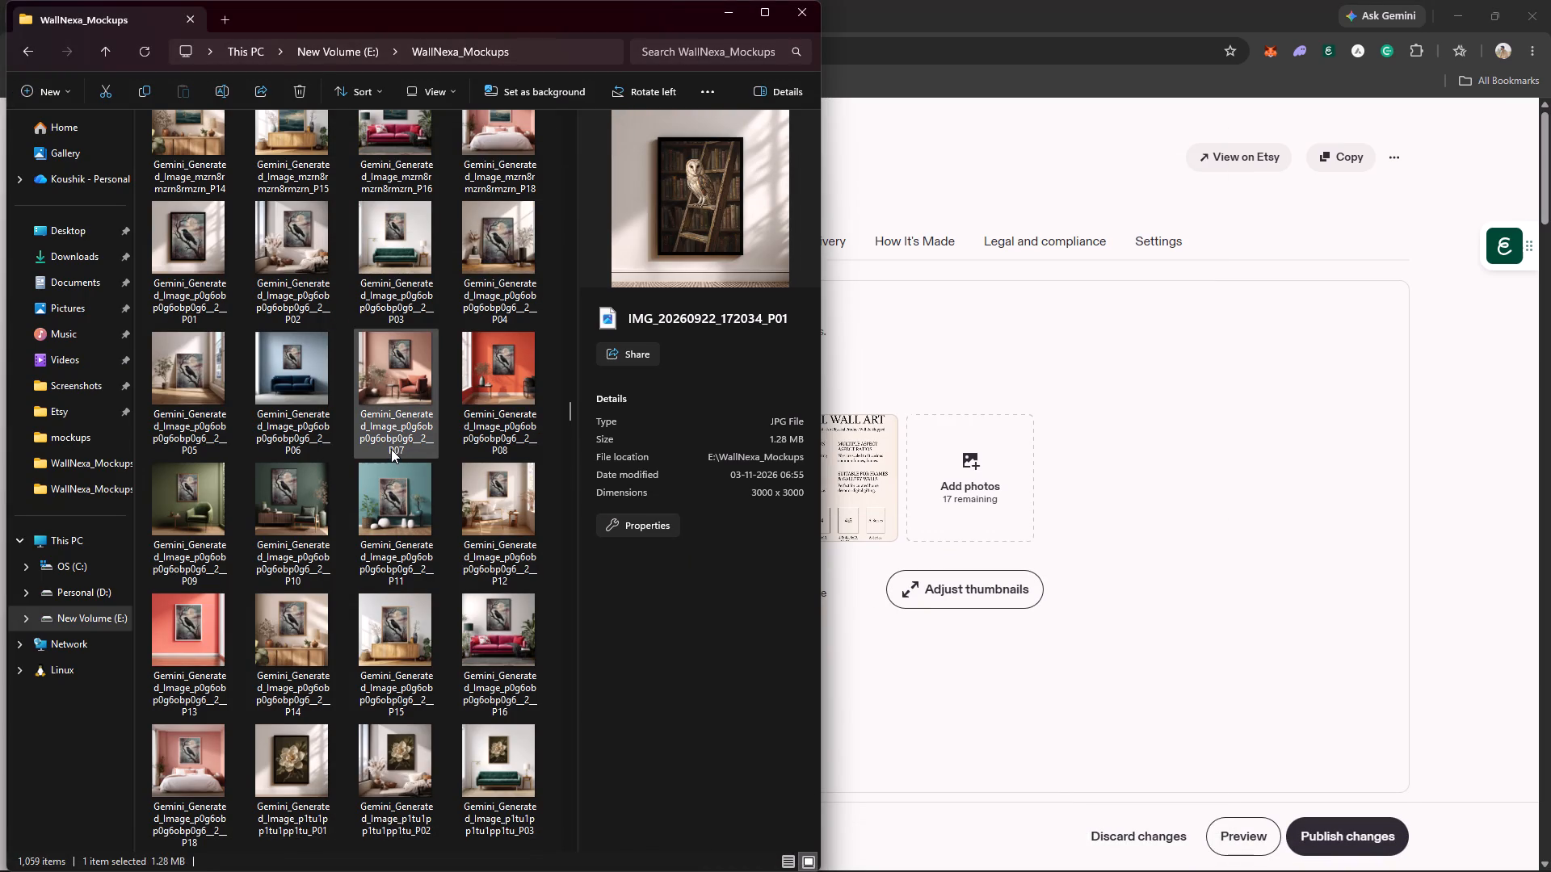
scroll(389, 448, up, 2)
scroll(389, 446, down, 4)
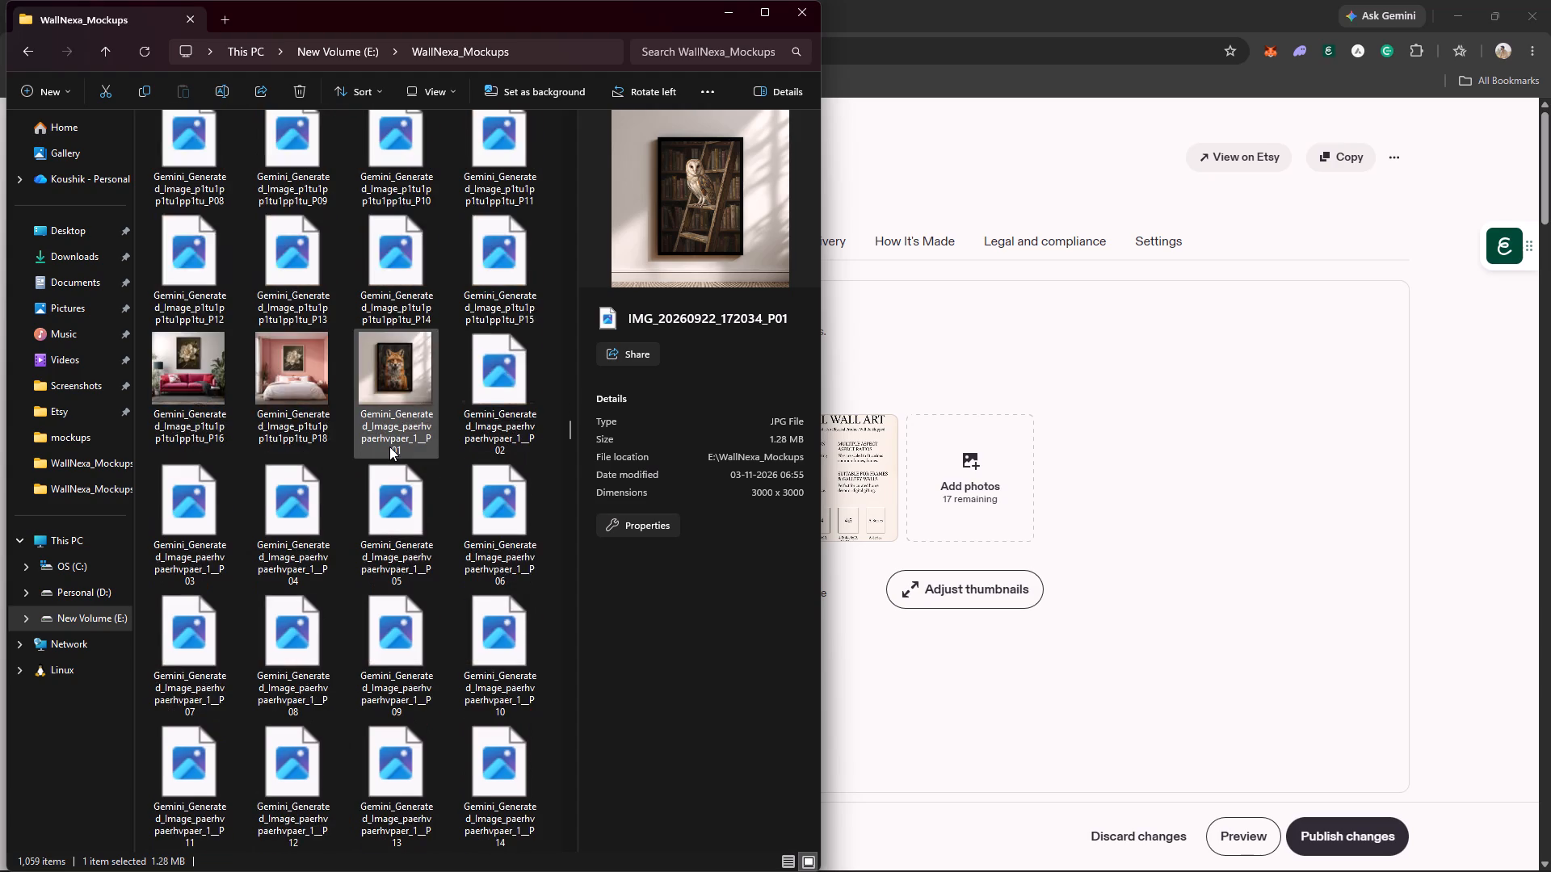
scroll(389, 446, down, 2)
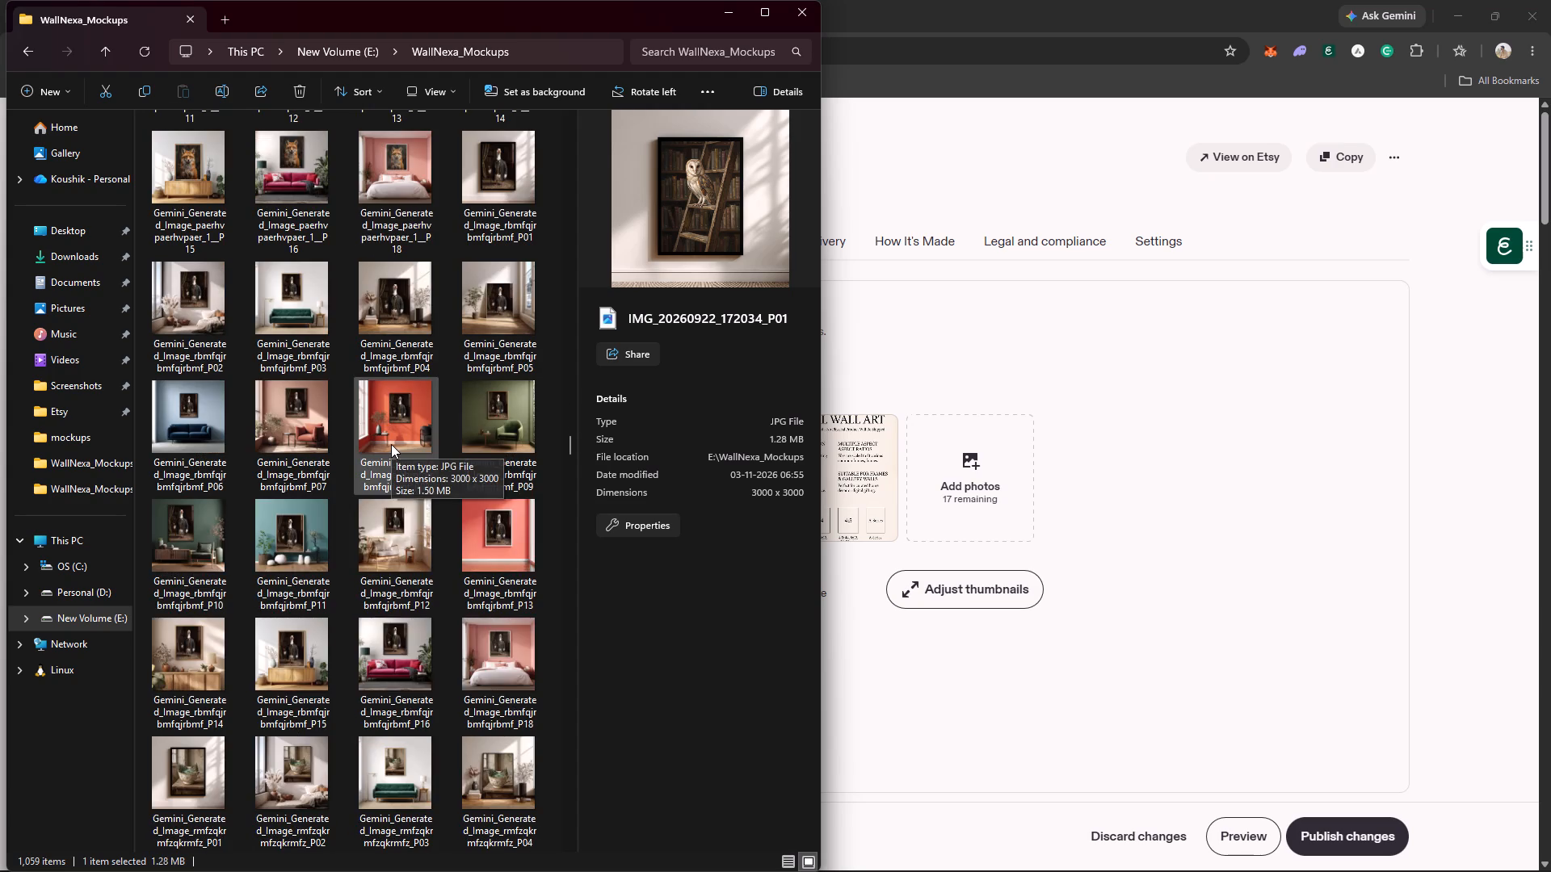
scroll(391, 444, down, 3)
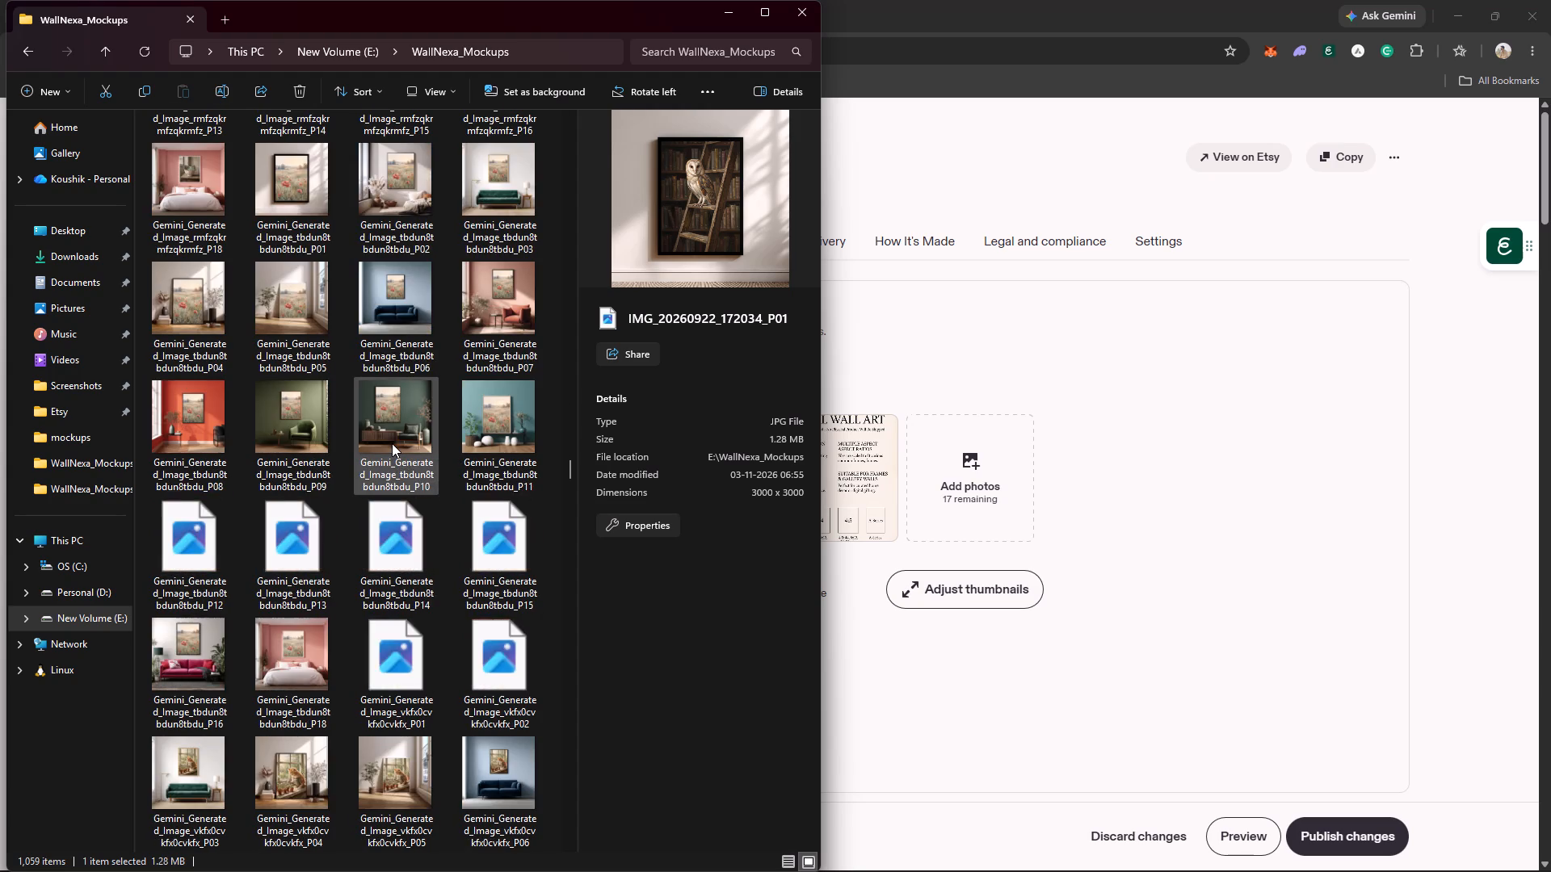
scroll(392, 443, down, 3)
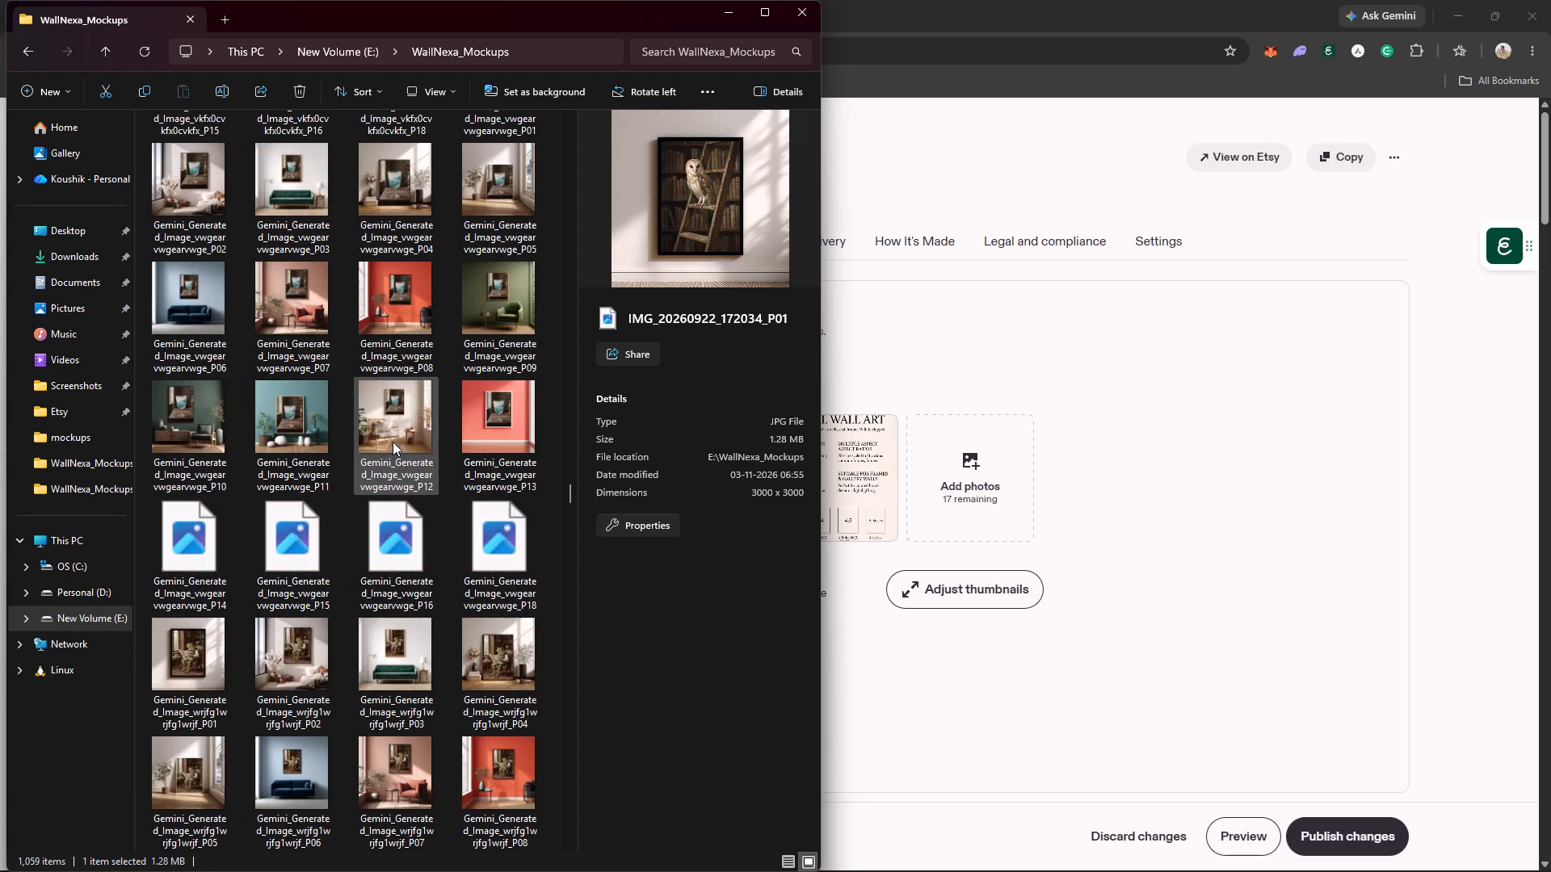
scroll(393, 442, down, 6)
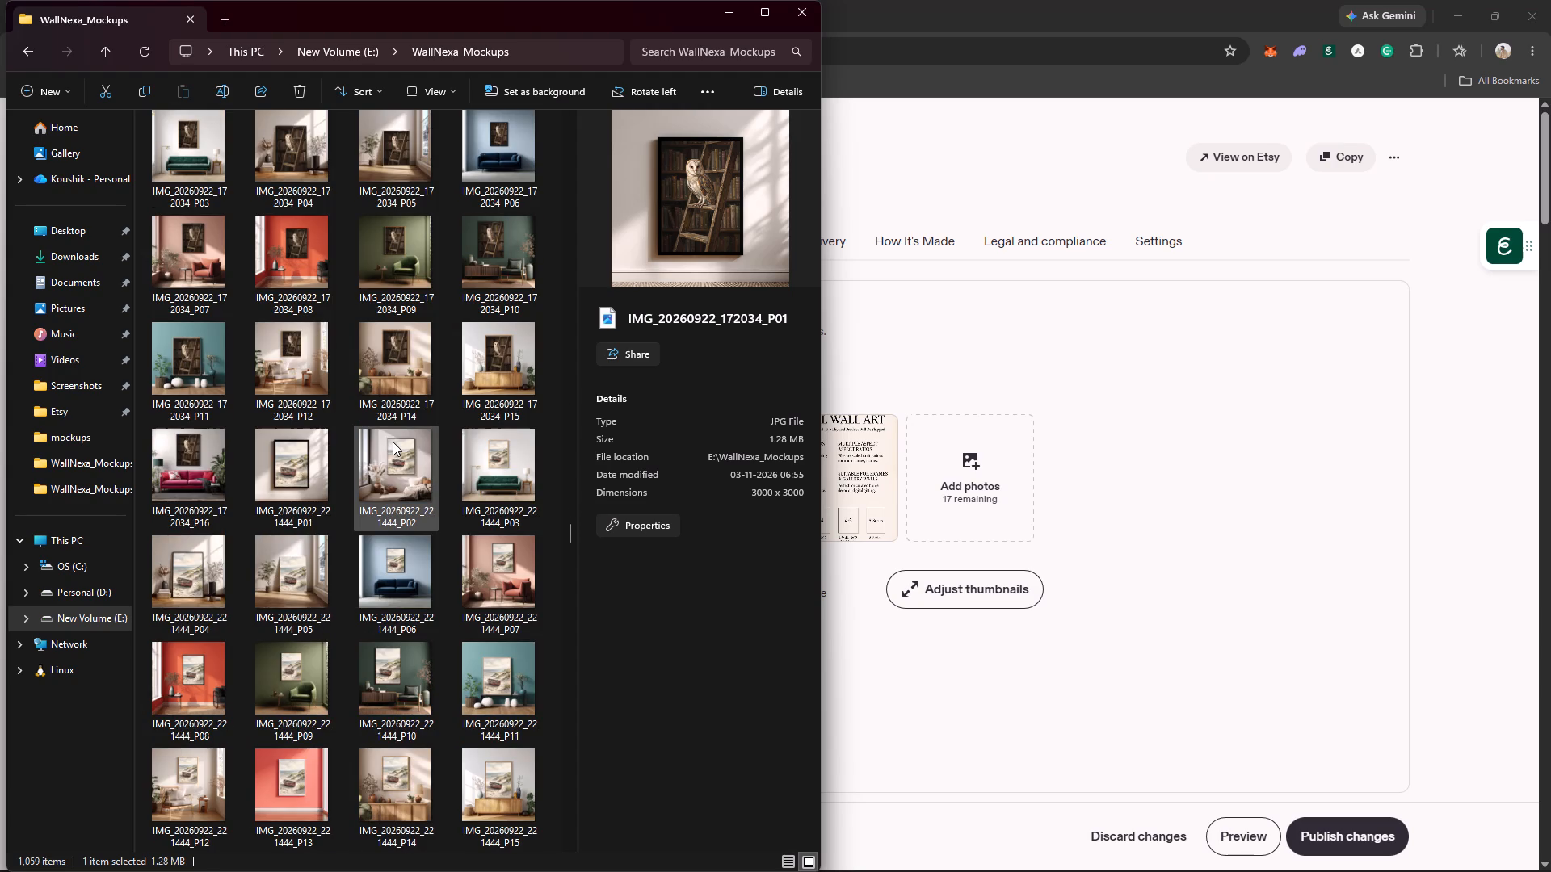
scroll(401, 389, up, 1)
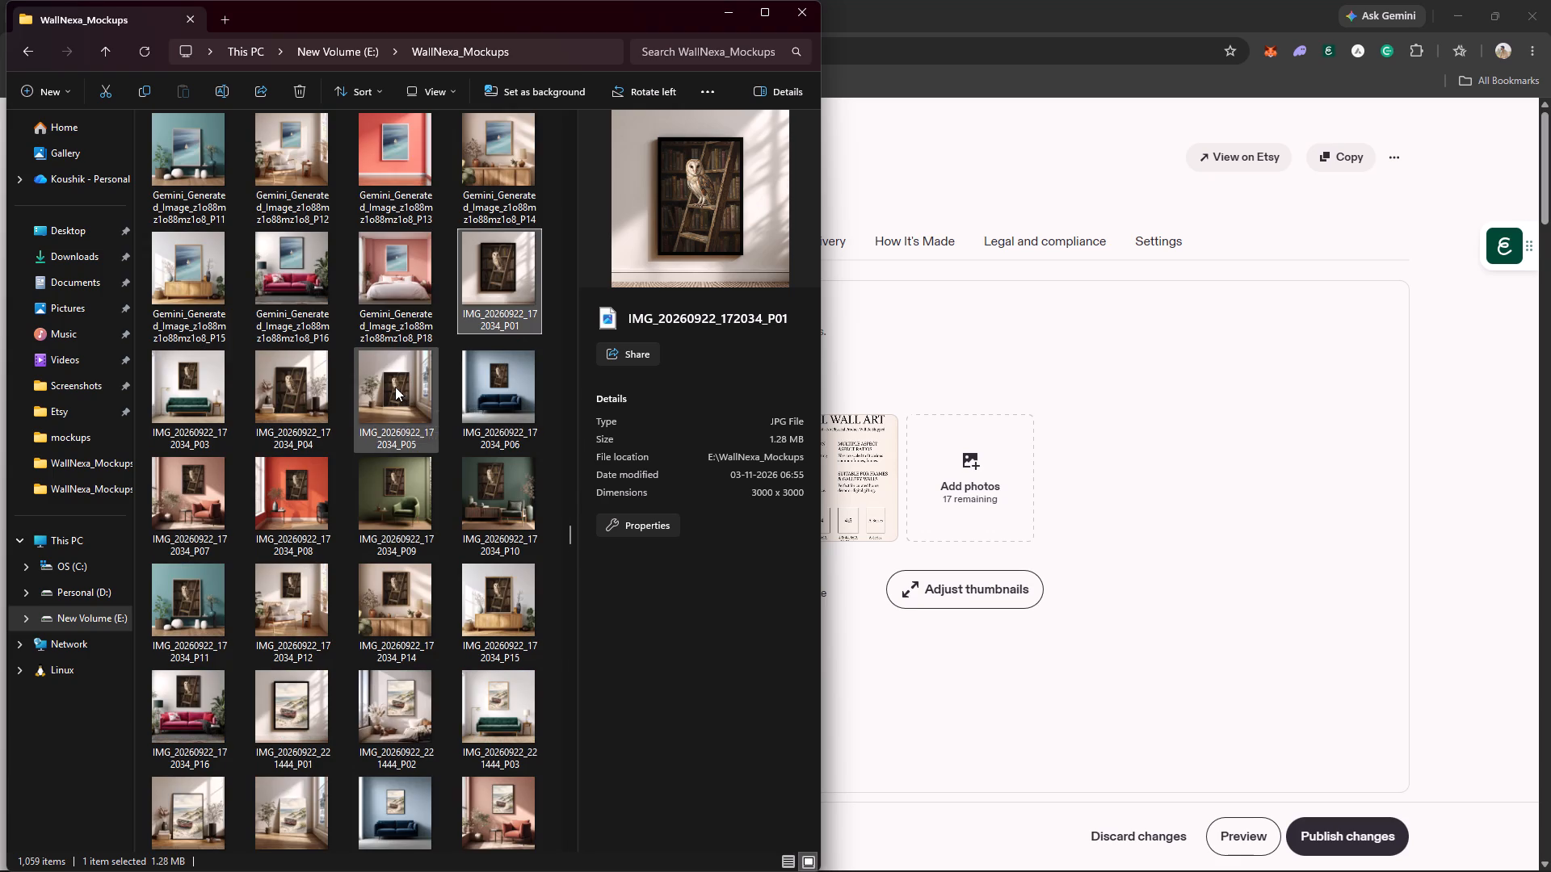
drag(144, 379, 517, 572)
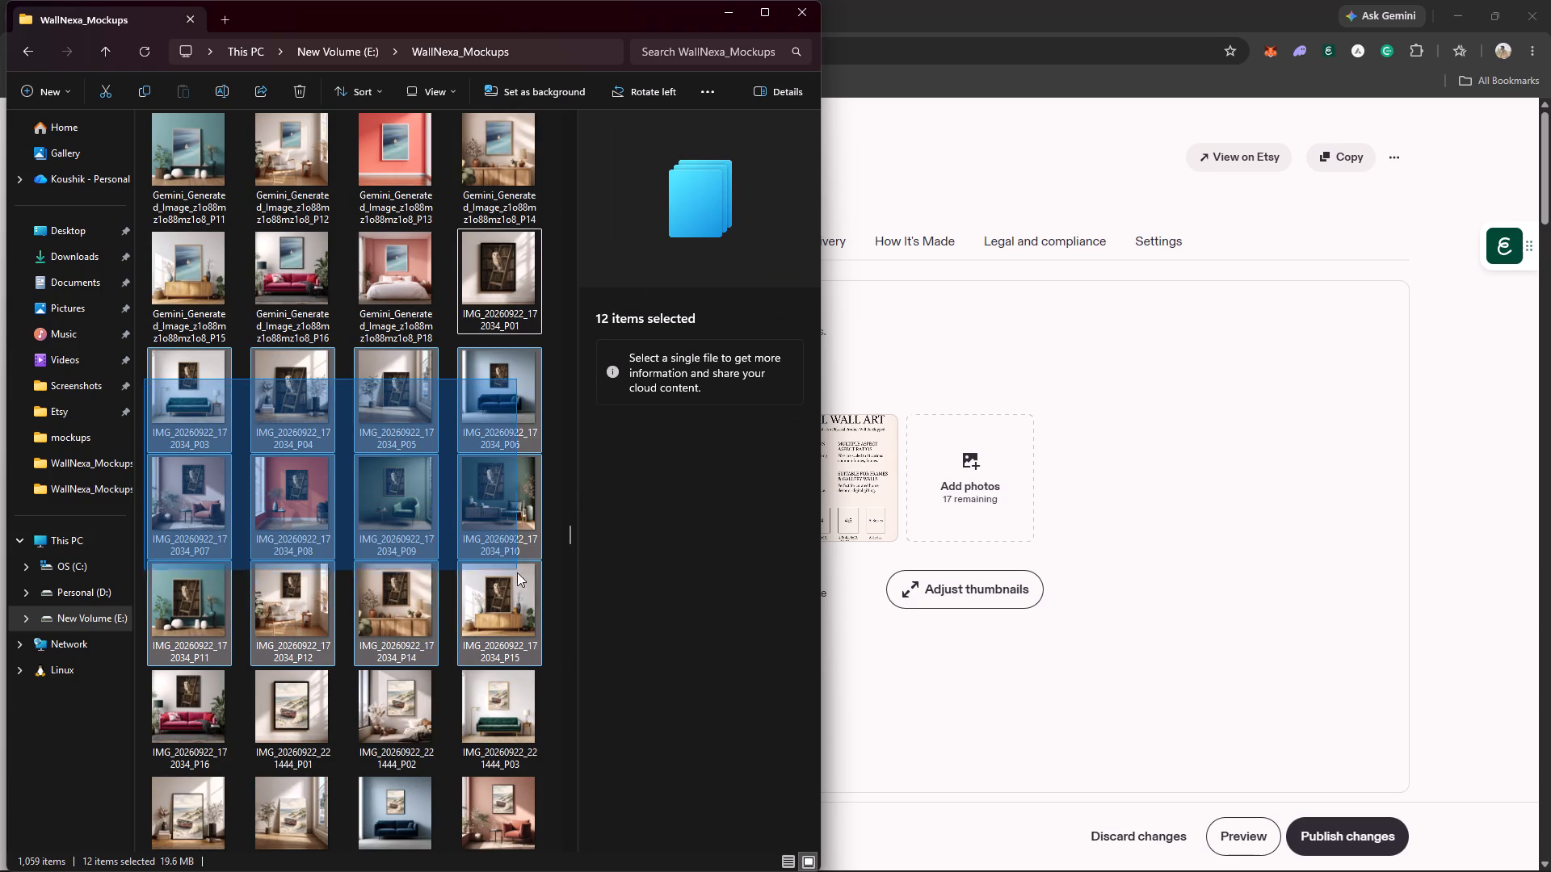
drag(517, 572, 536, 615)
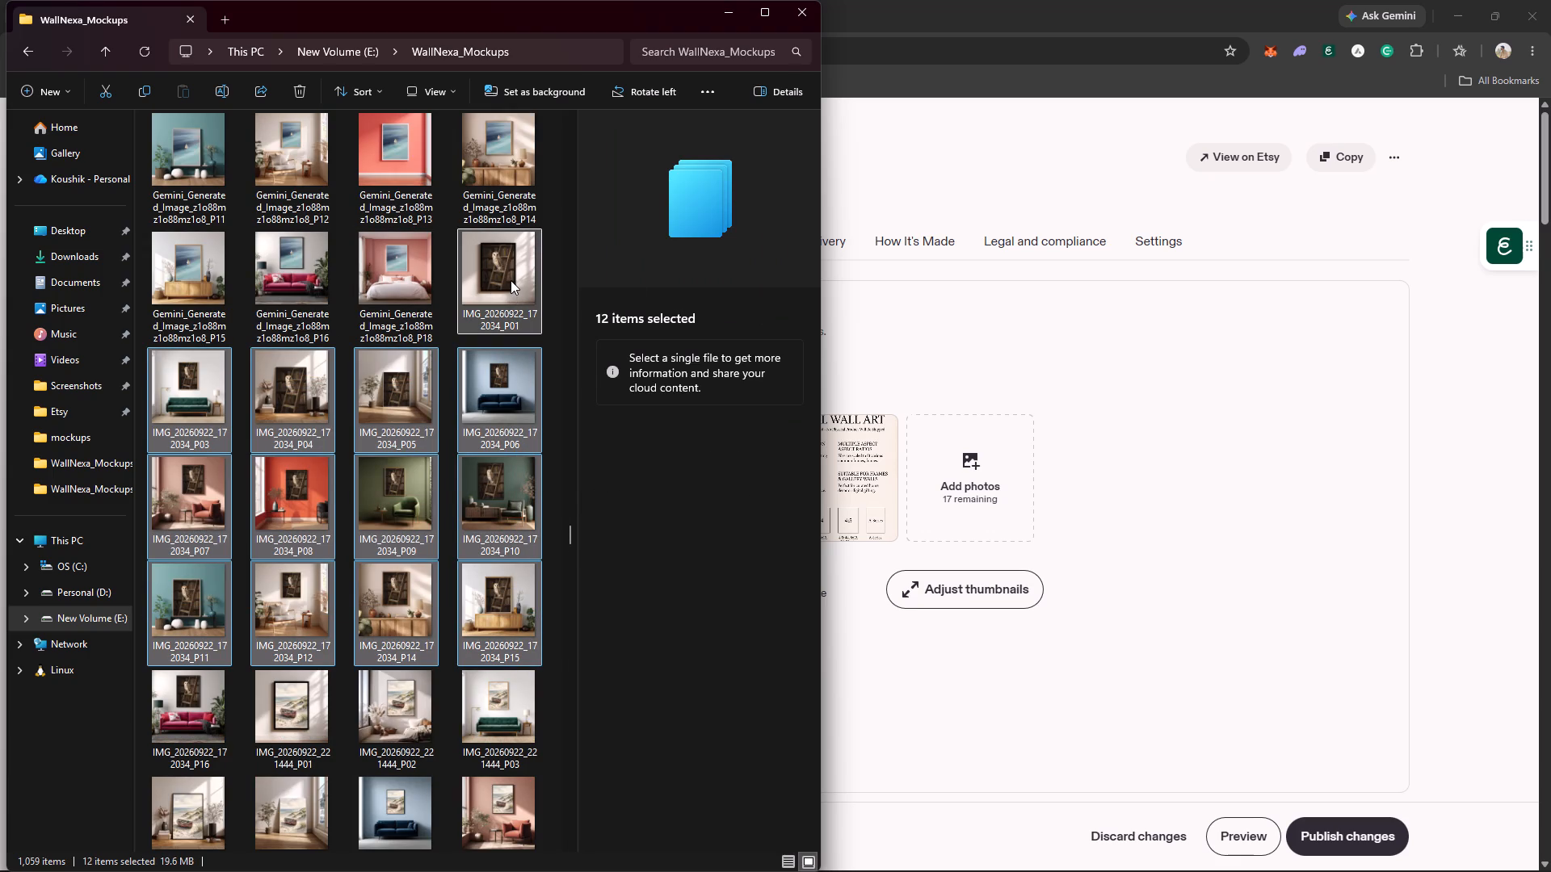
ctrl+click(508, 276)
ctrl+click(201, 698)
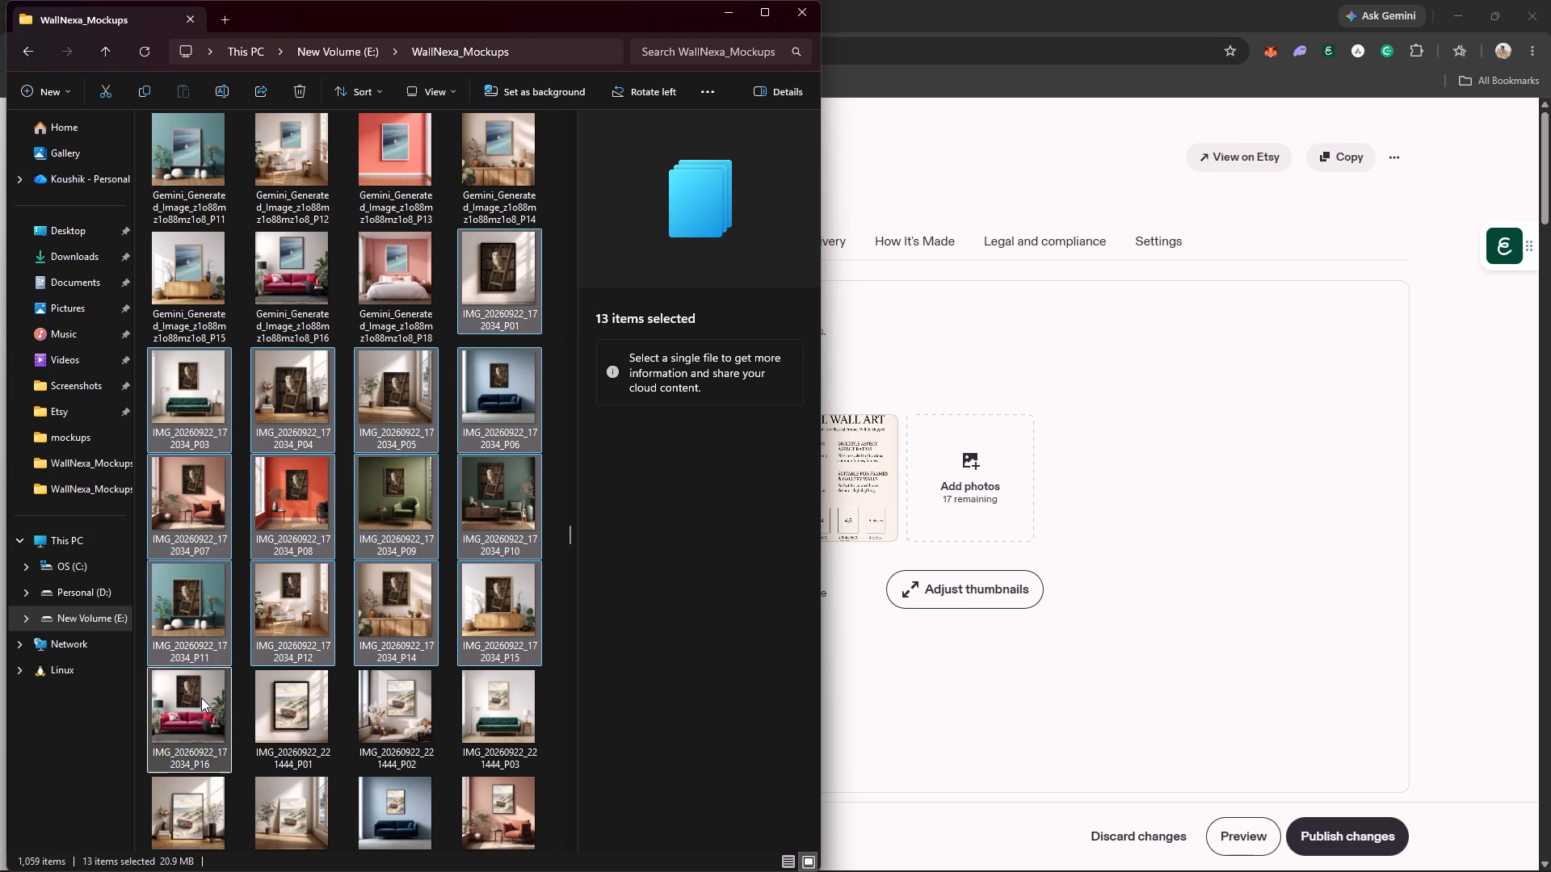
drag(484, 598, 944, 465)
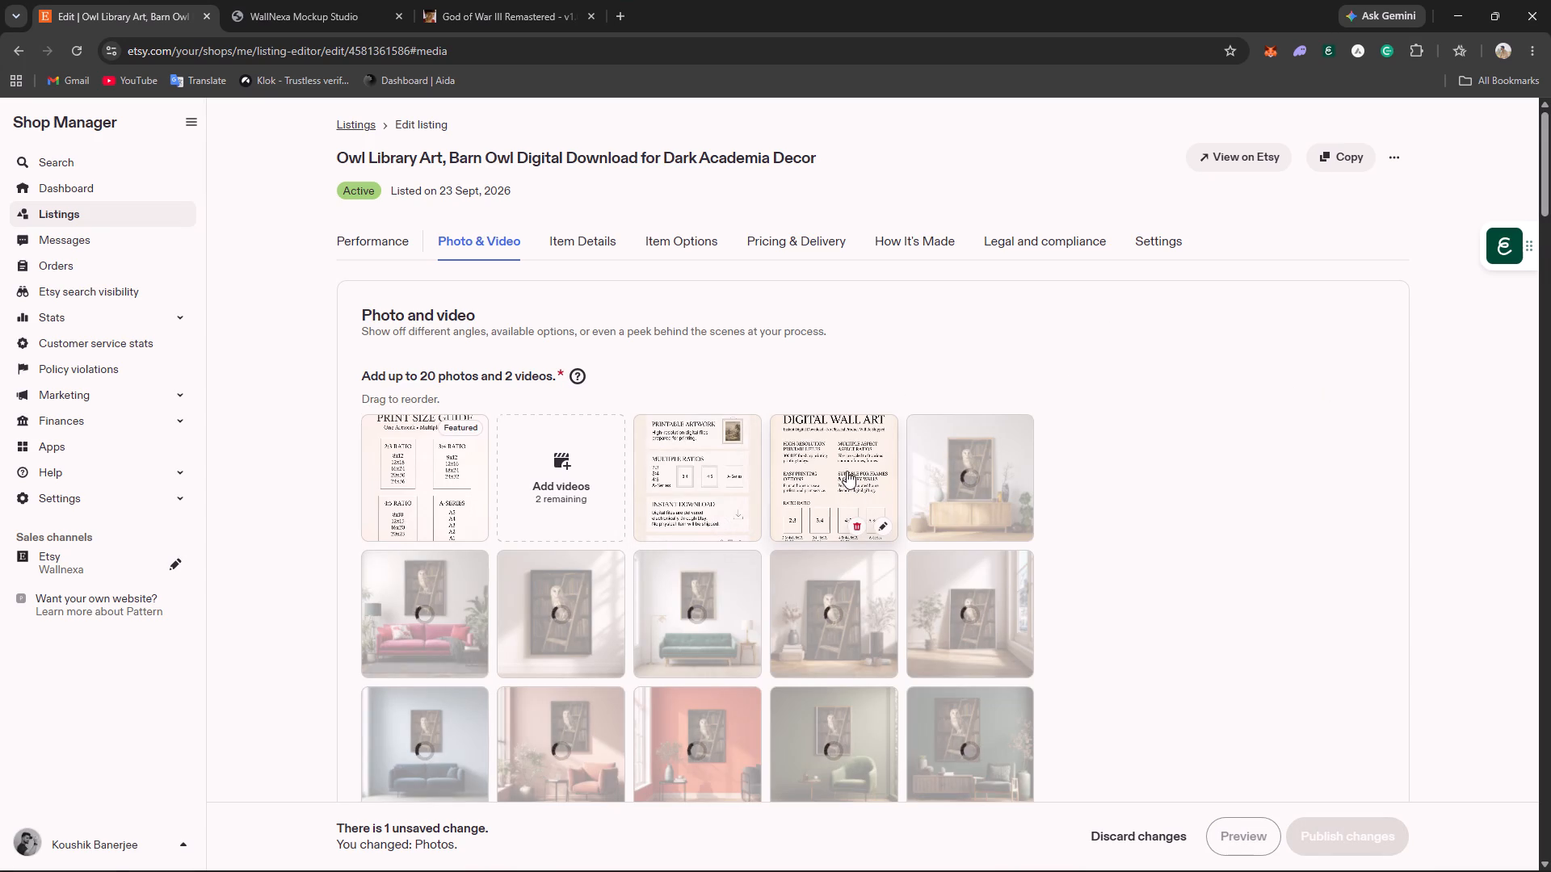
Move the three information graphics to the end of the photos, ordered Digital Wall Art, Printable Artwork, Print Size Guide.
scroll(847, 471, down, 3)
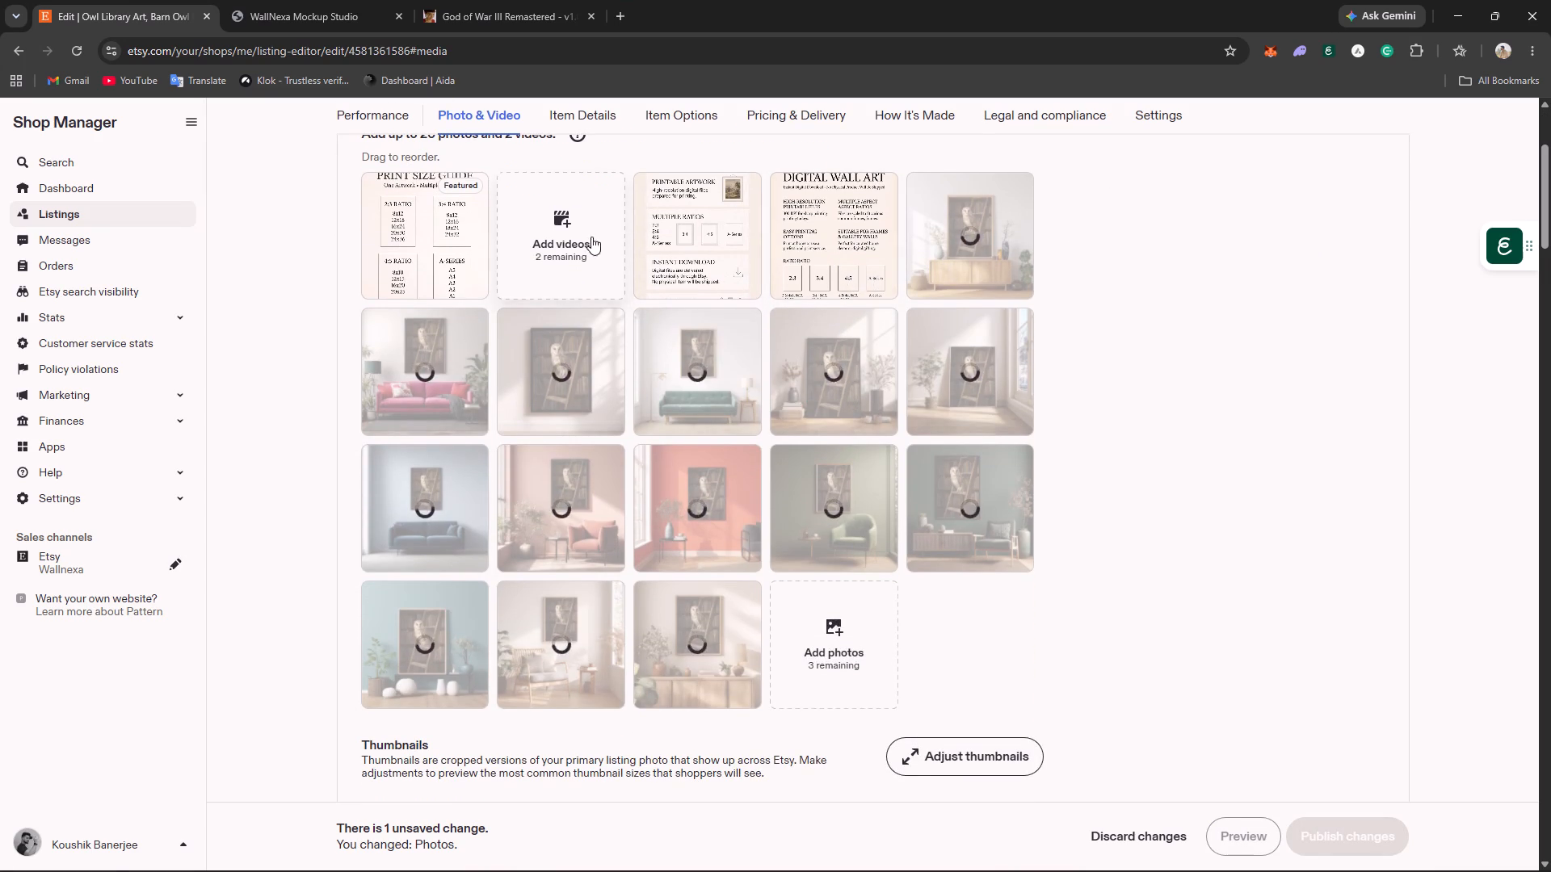
drag(852, 217, 860, 561)
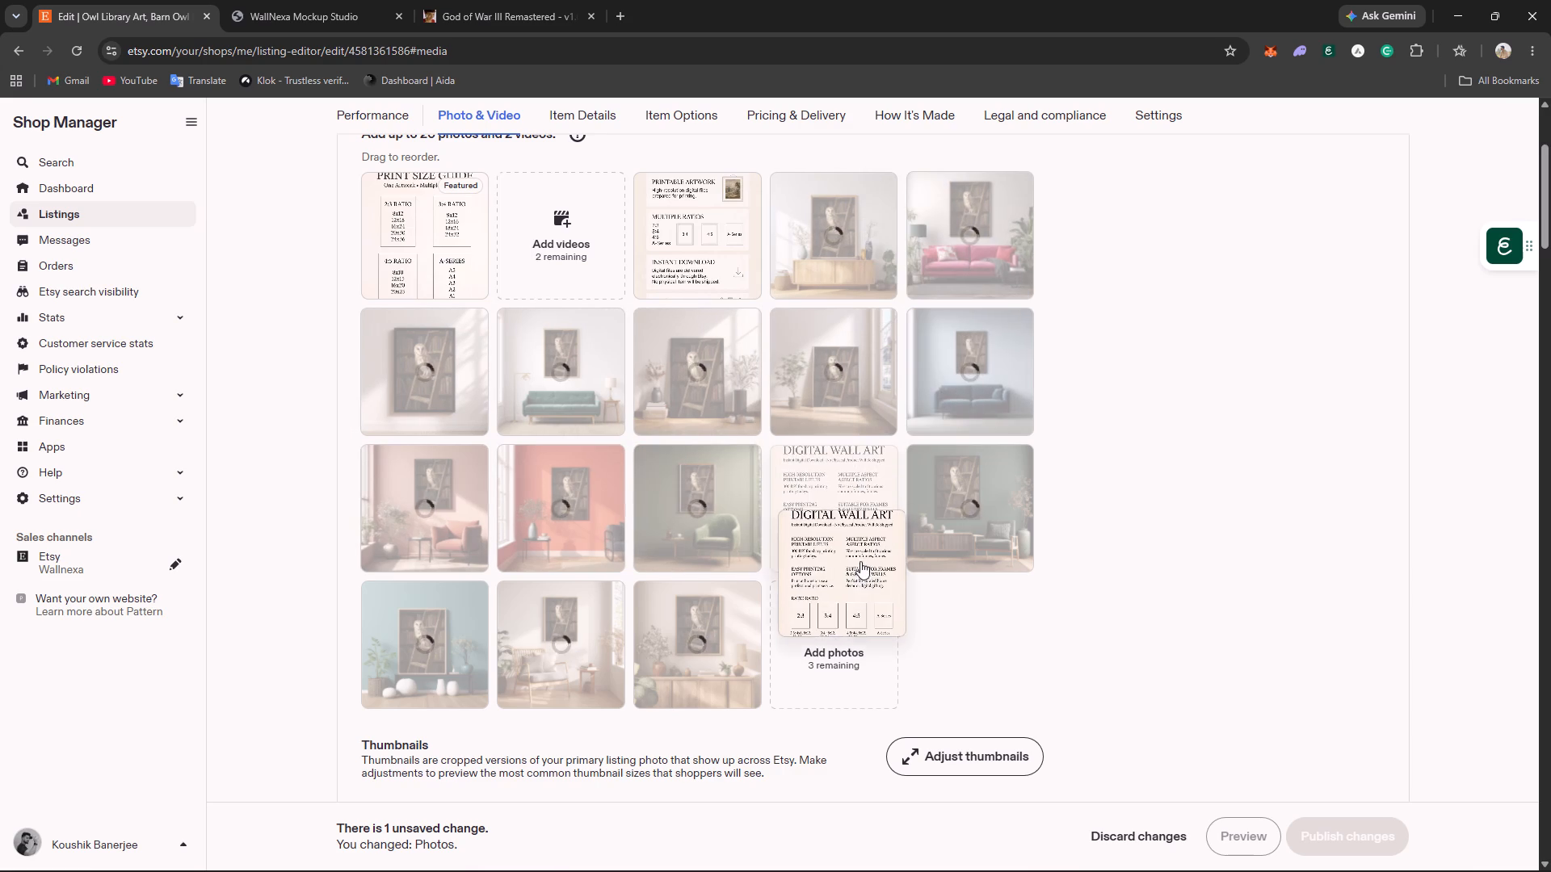
drag(860, 561, 733, 642)
drag(714, 230, 739, 629)
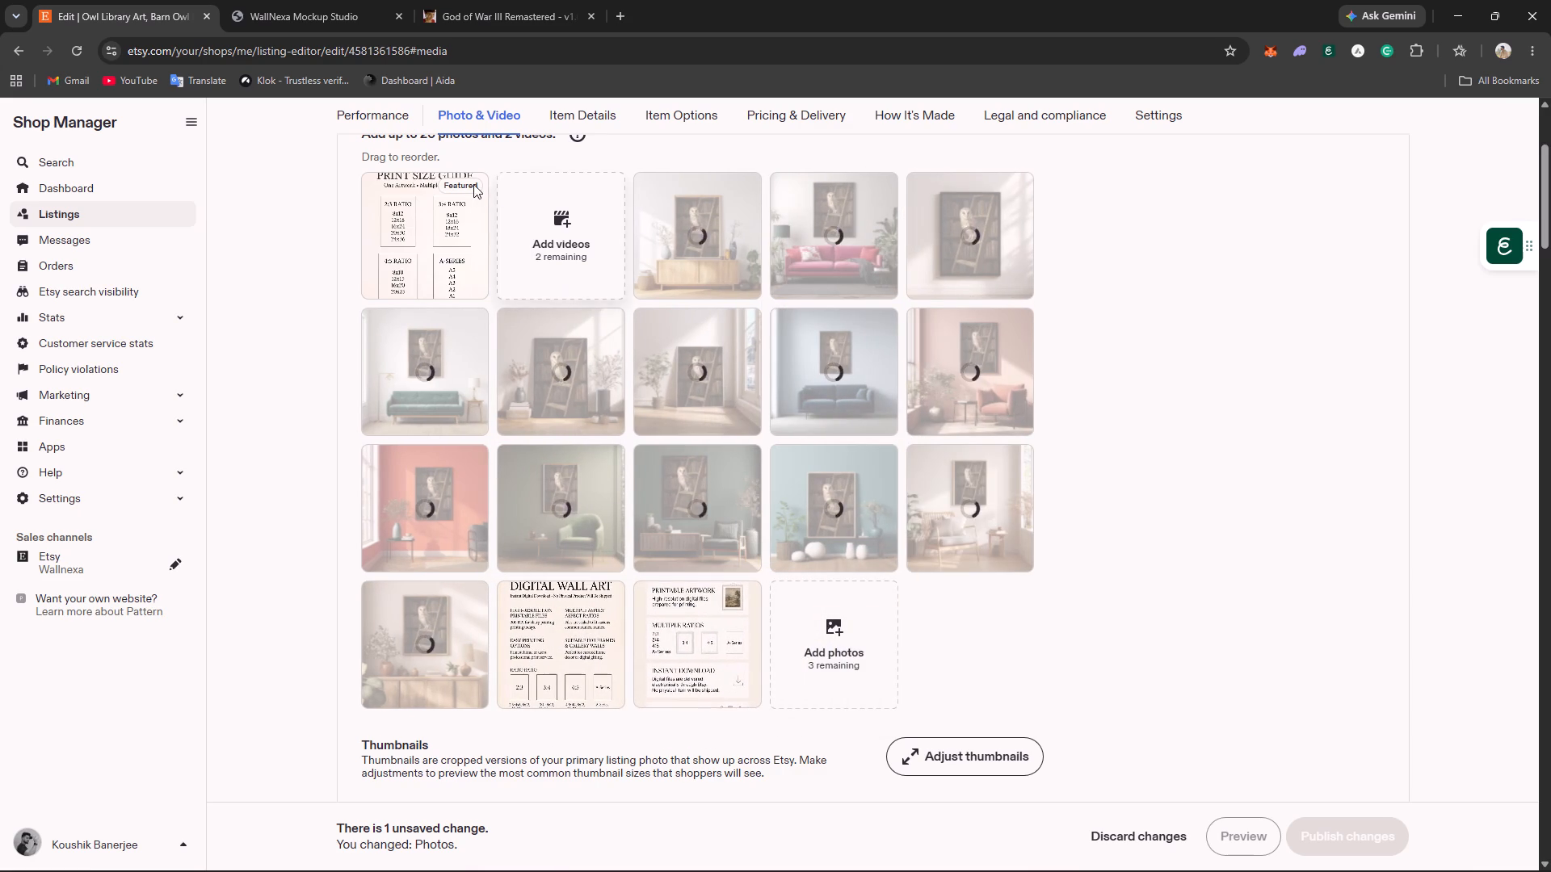
drag(450, 209, 734, 627)
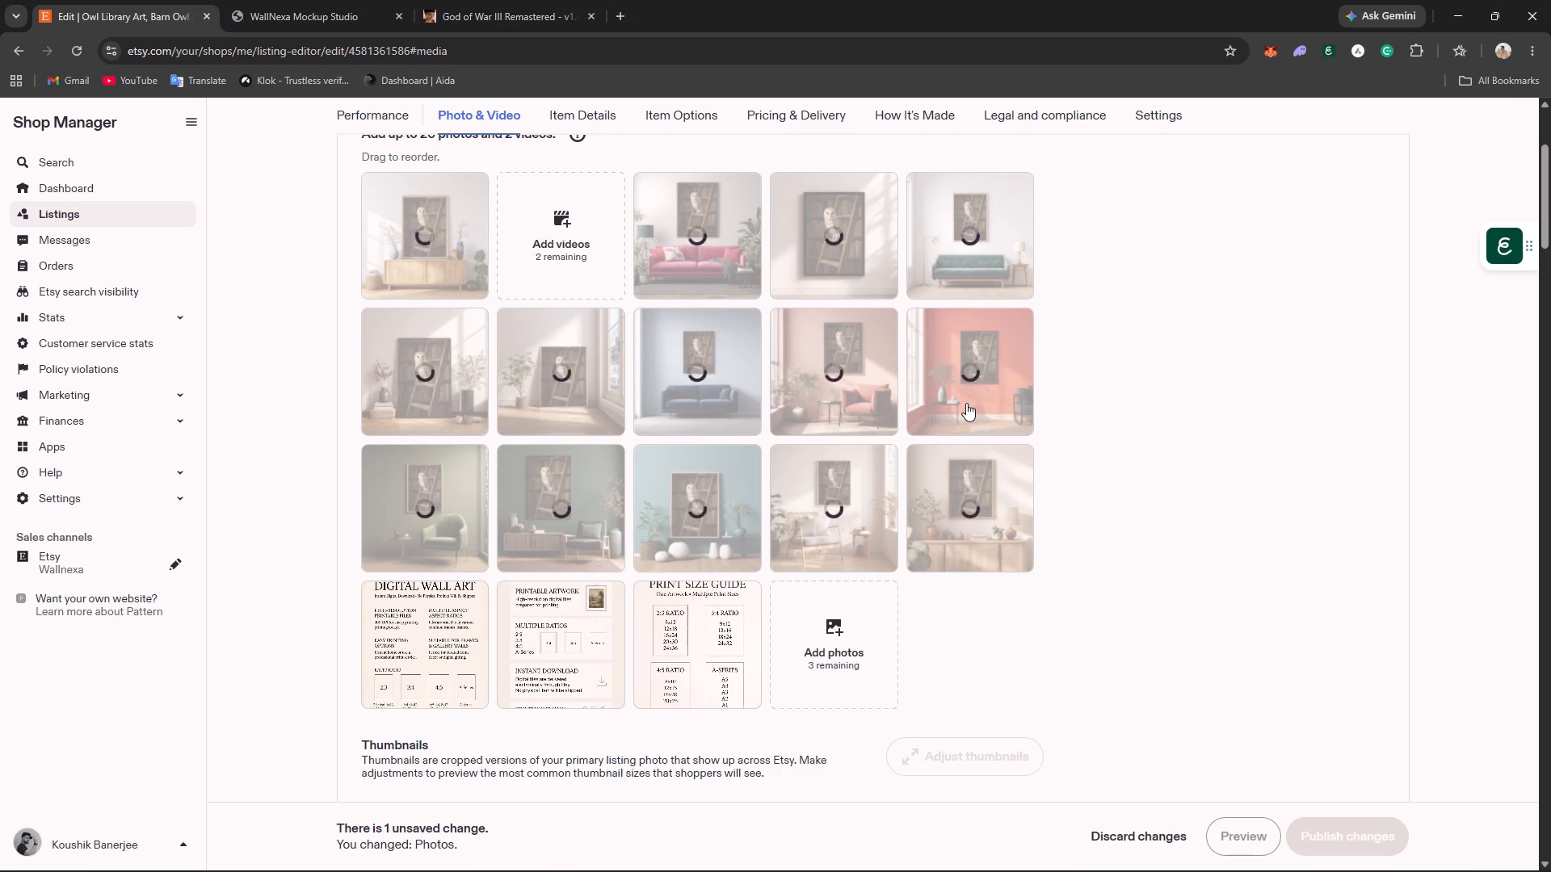
Make the black-framed owl close-up P01 the first photo of the listing.
drag(847, 239, 441, 278)
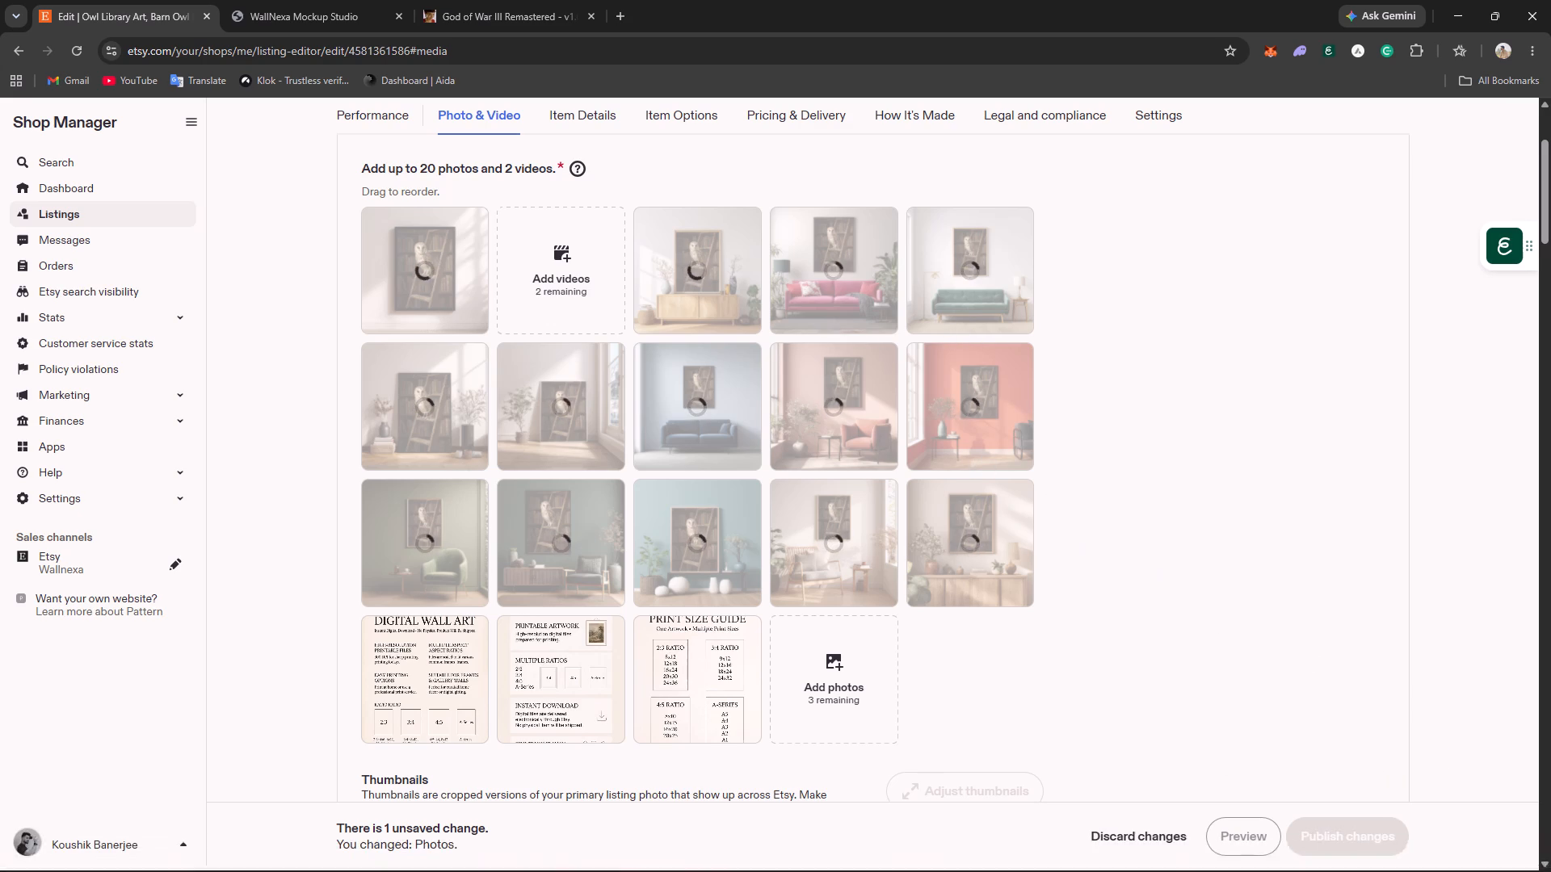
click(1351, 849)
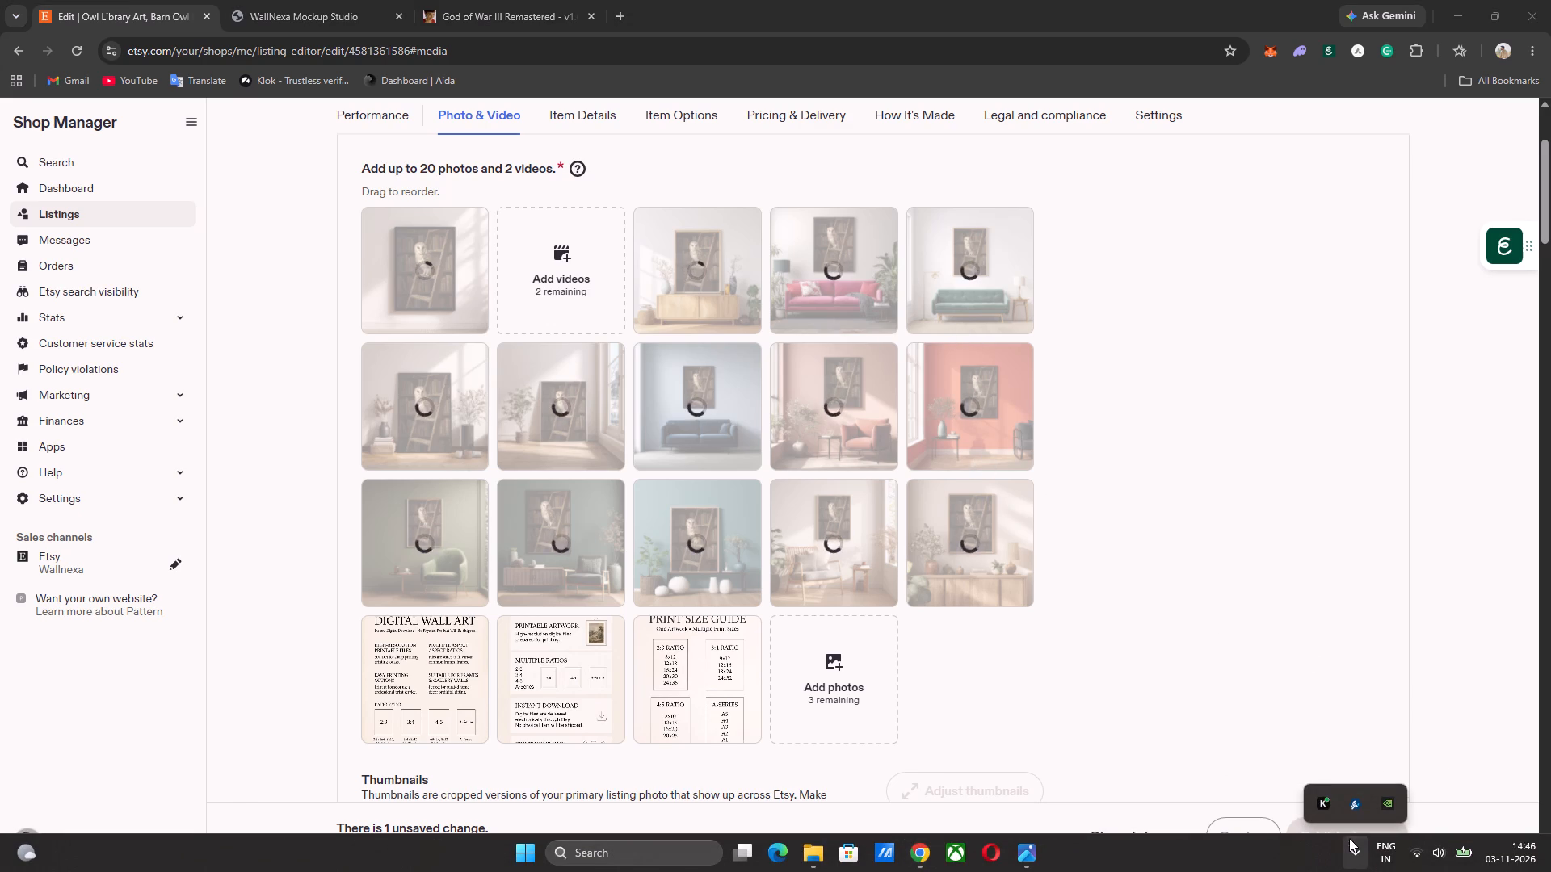
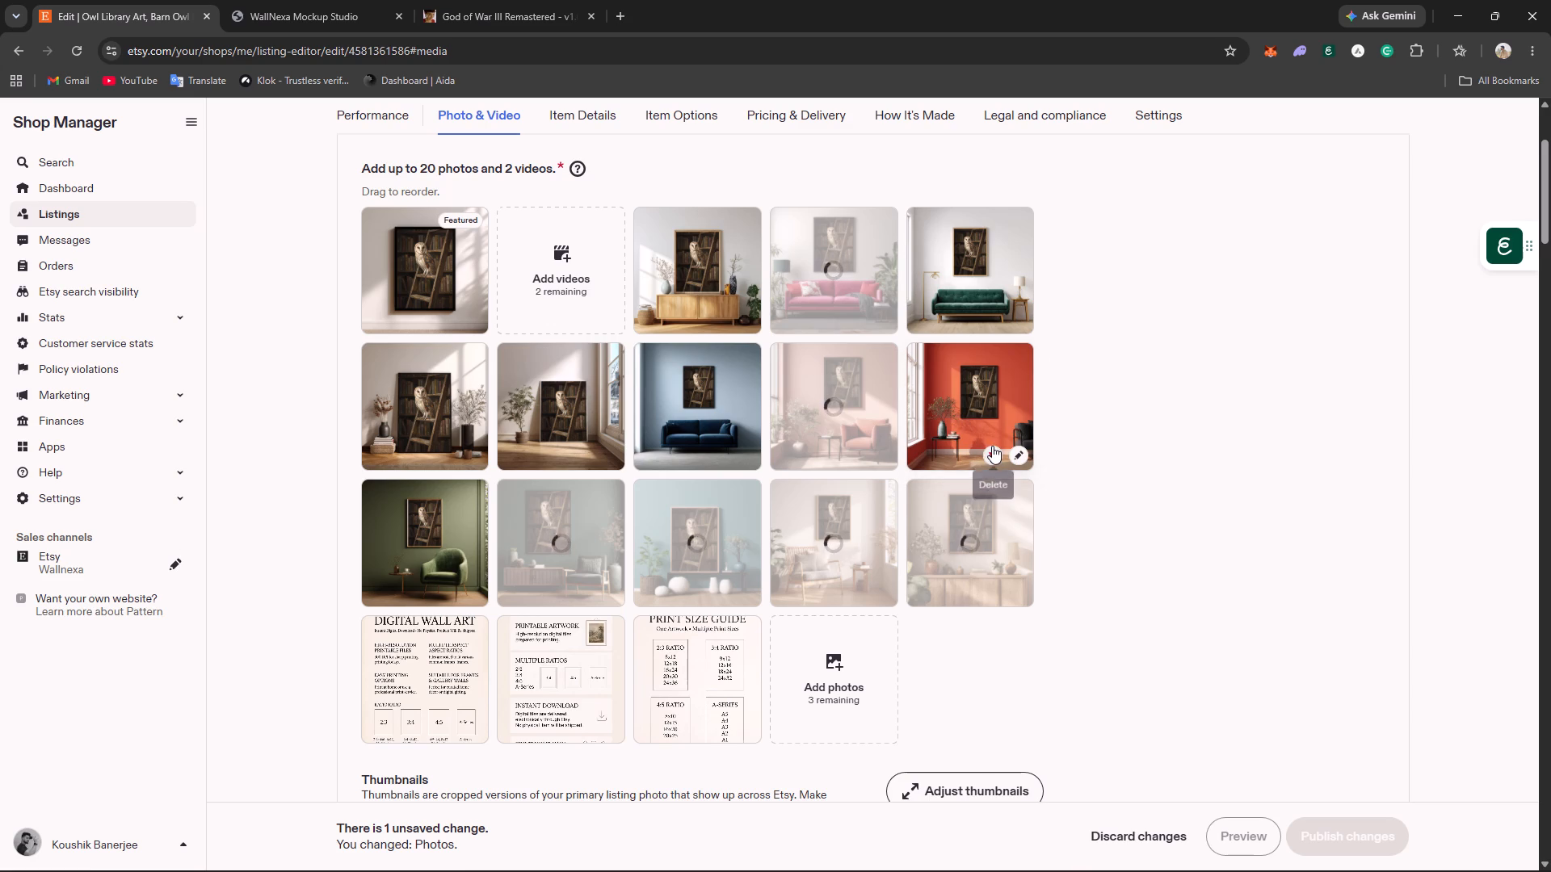
Delete the red-wall owl mockup and the beige-room mockup with the wooden armchair from the Owl Library Art listing's photos.
click(993, 446)
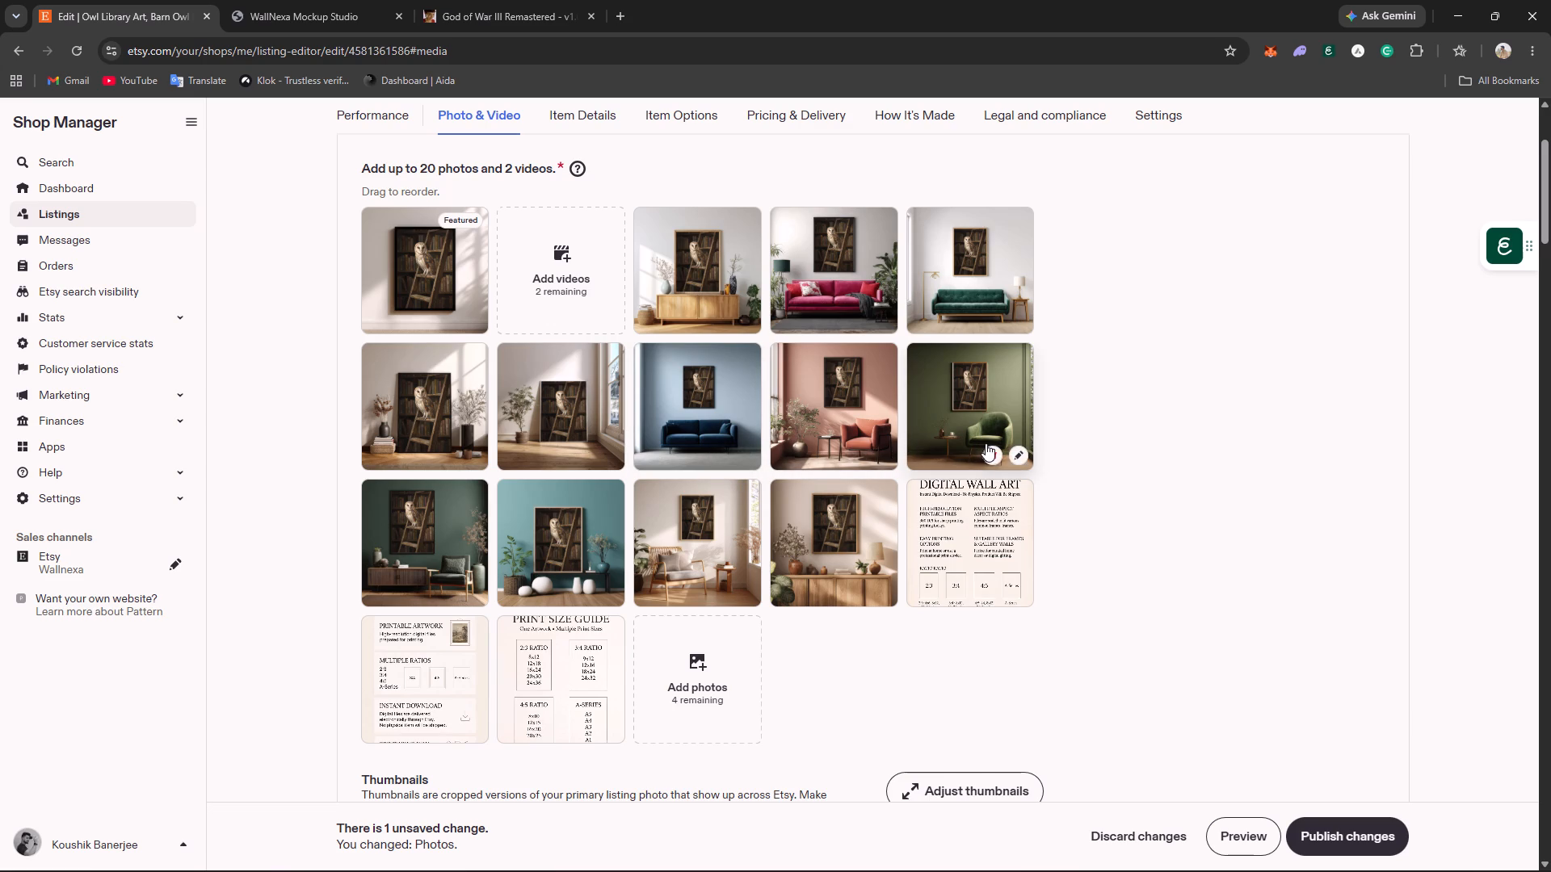
click(987, 443)
click(1012, 186)
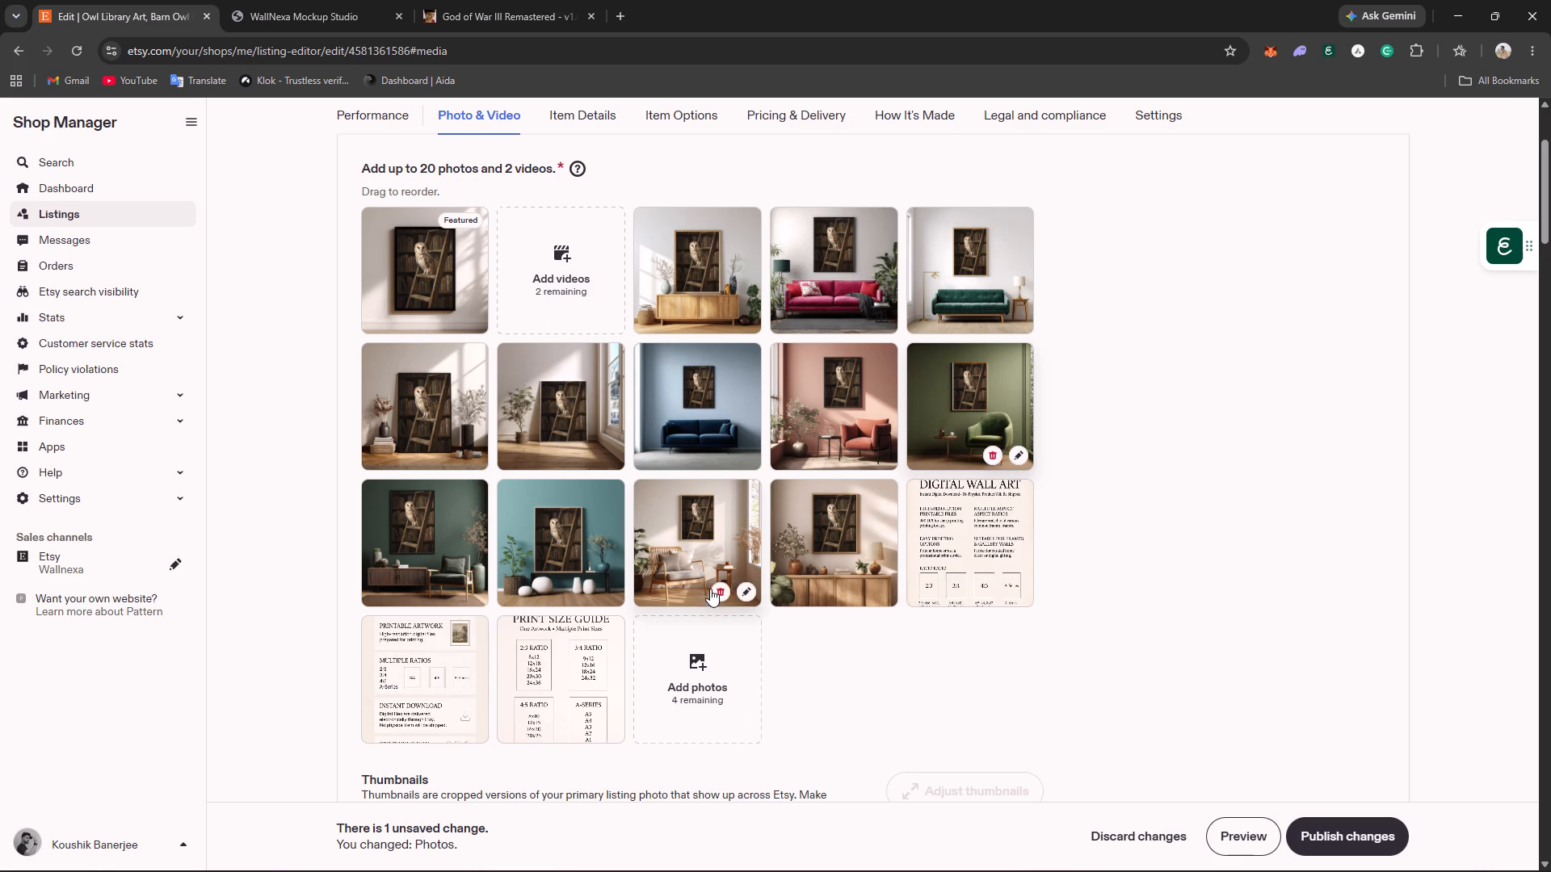
click(710, 589)
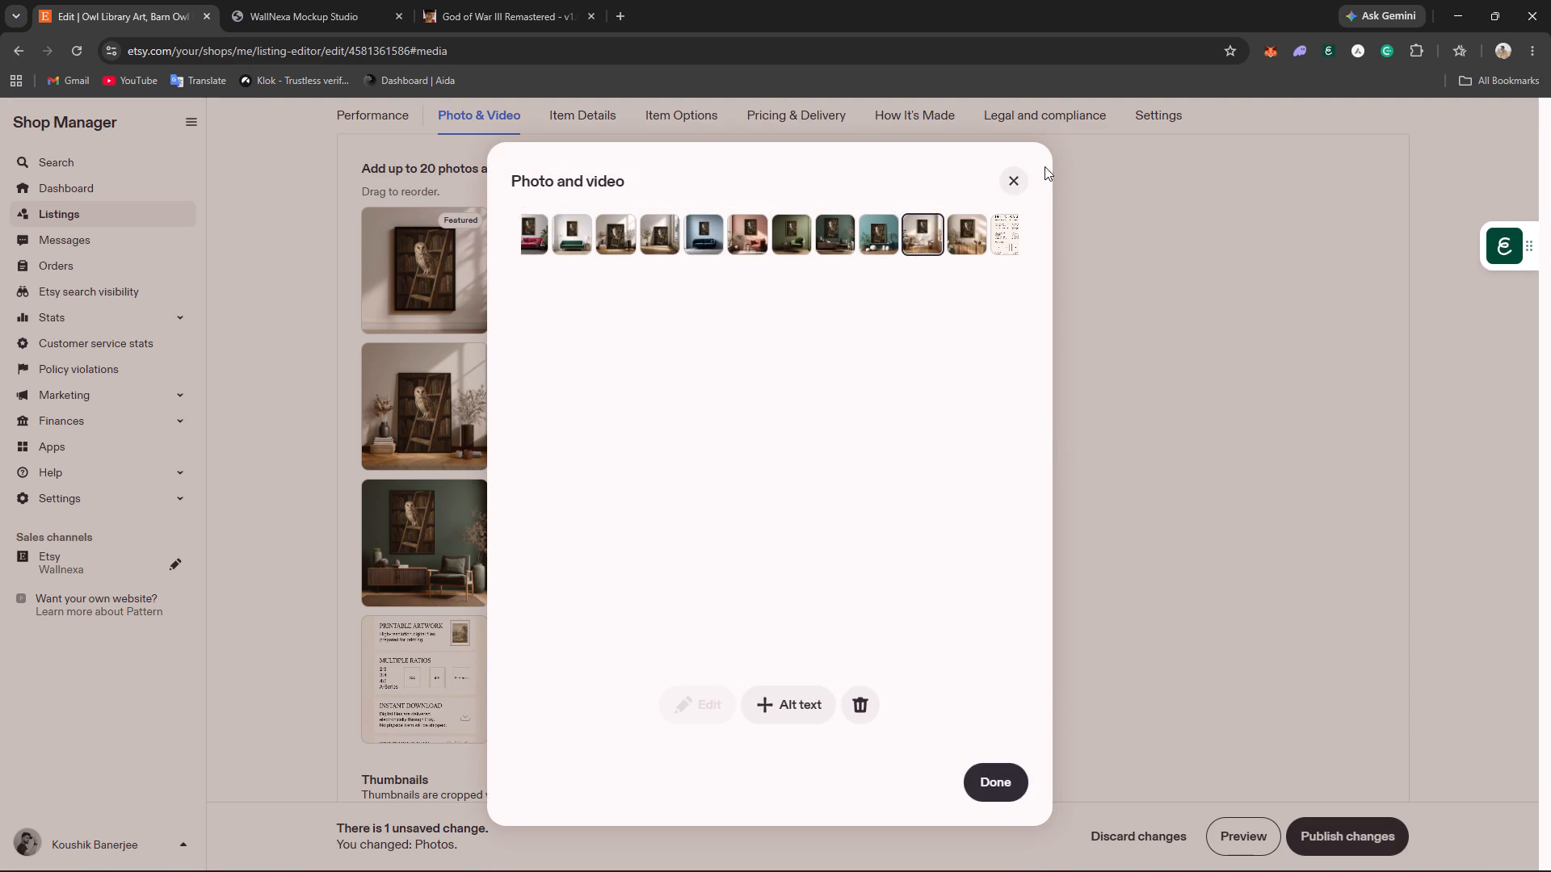
click(1006, 184)
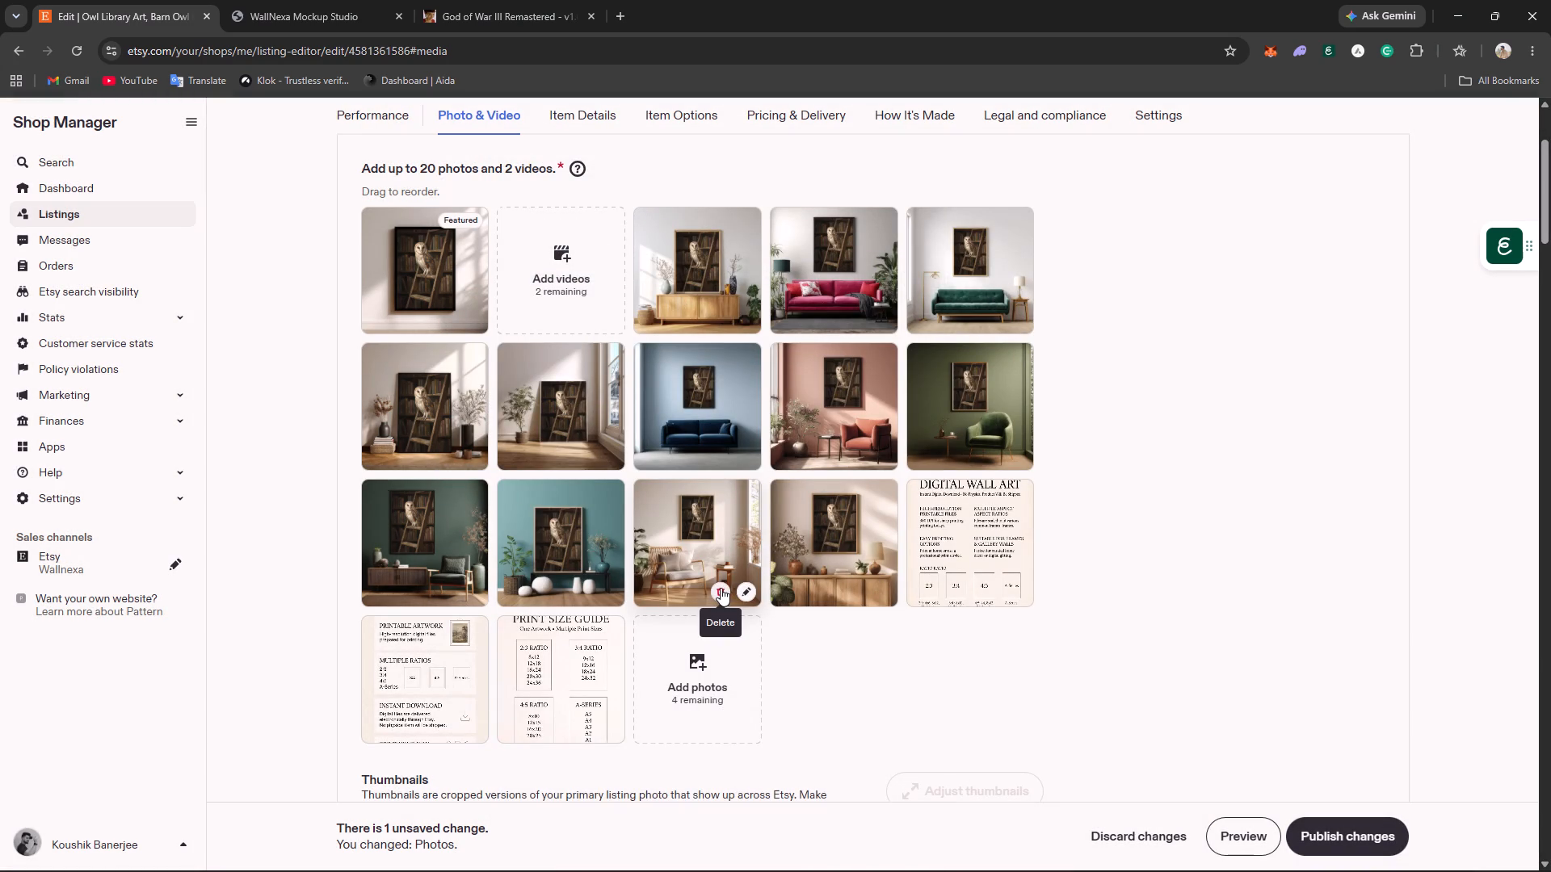
click(721, 588)
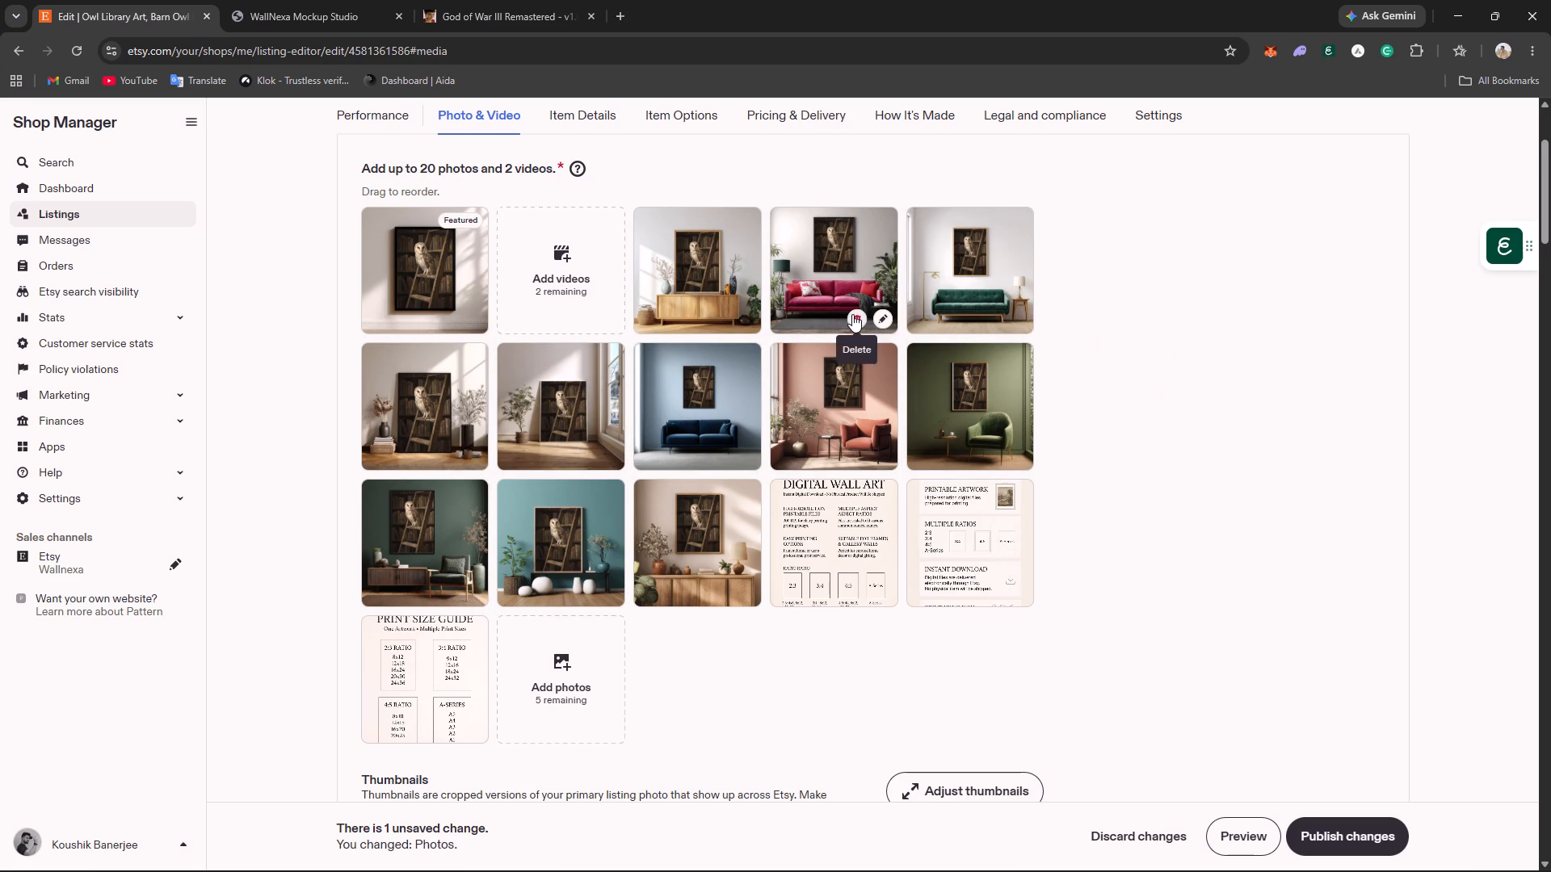
Publish the photo changes to the Owl Library Art listing.
click(1370, 832)
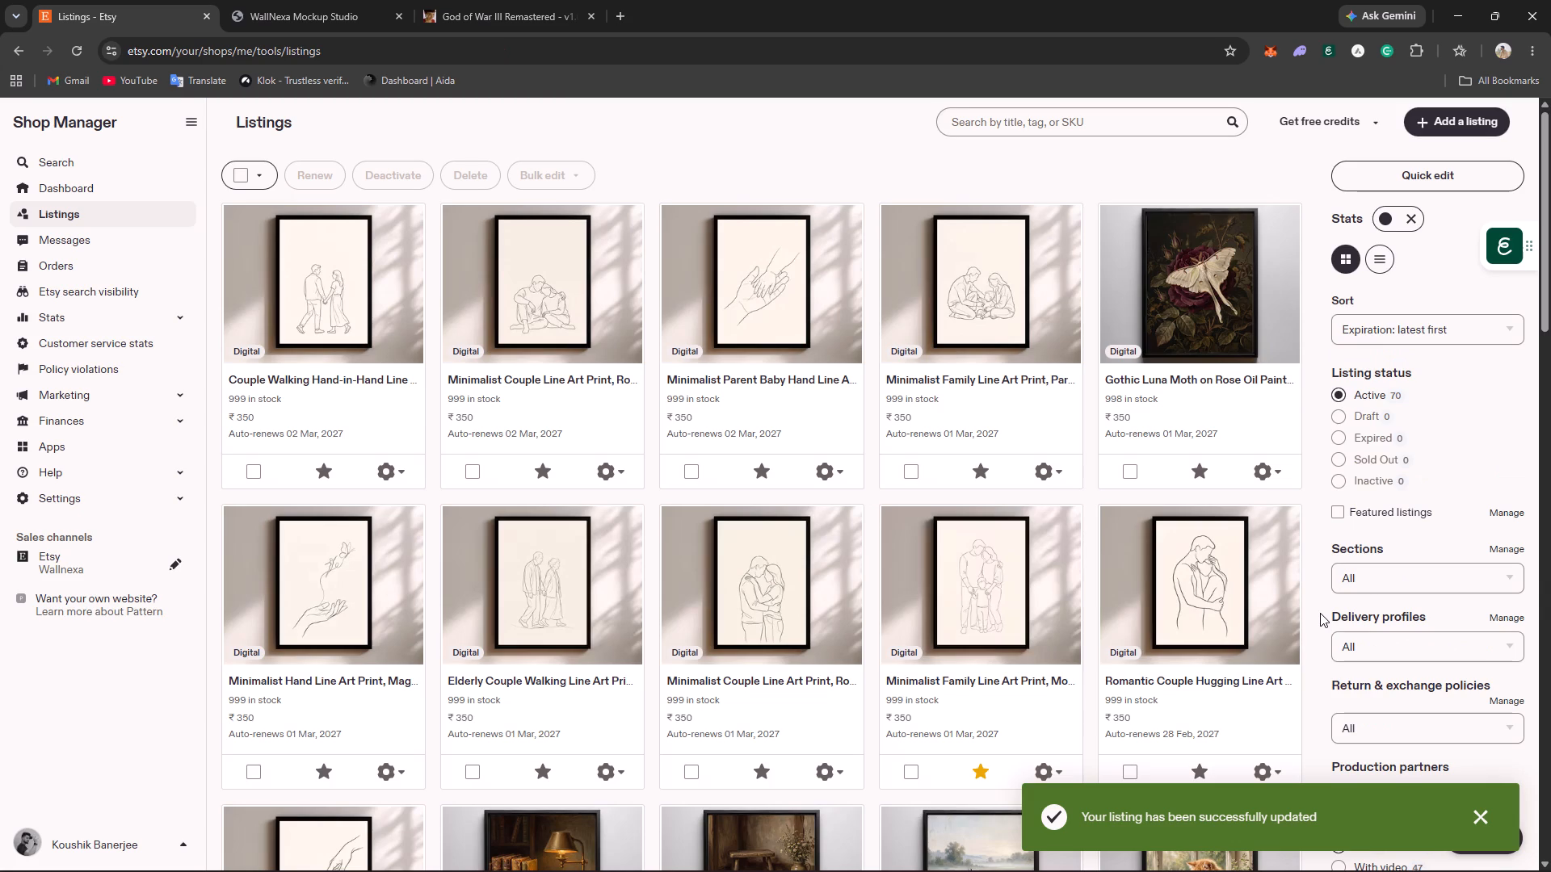
Look through the shop's active listings and their cover photos.
scroll(1056, 378, down, 2)
scroll(866, 458, down, 2)
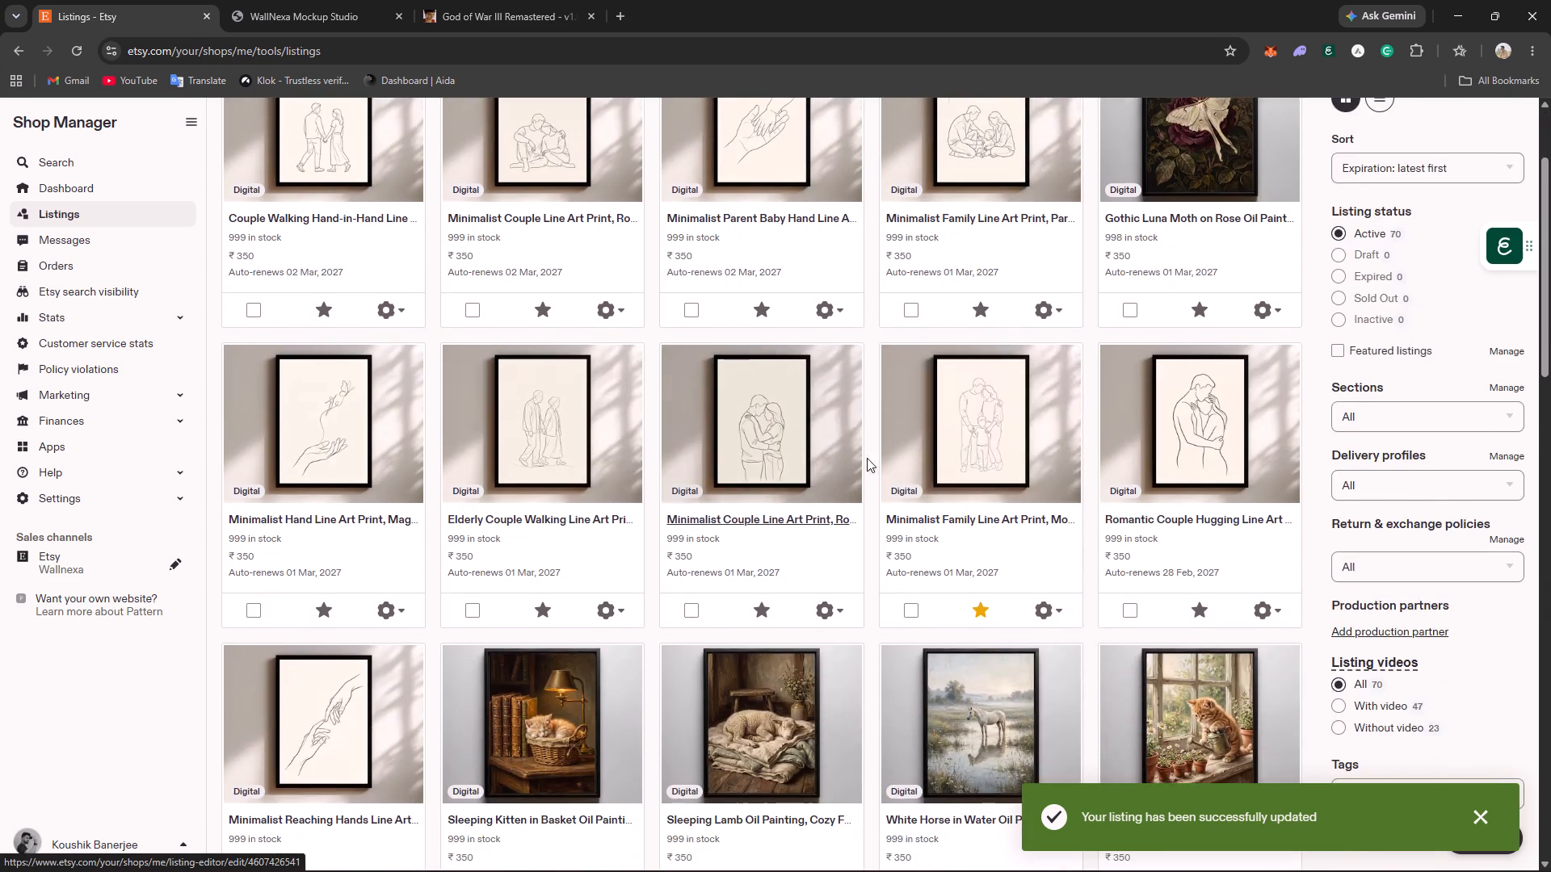
scroll(867, 458, down, 7)
scroll(949, 441, down, 6)
scroll(801, 414, up, 5)
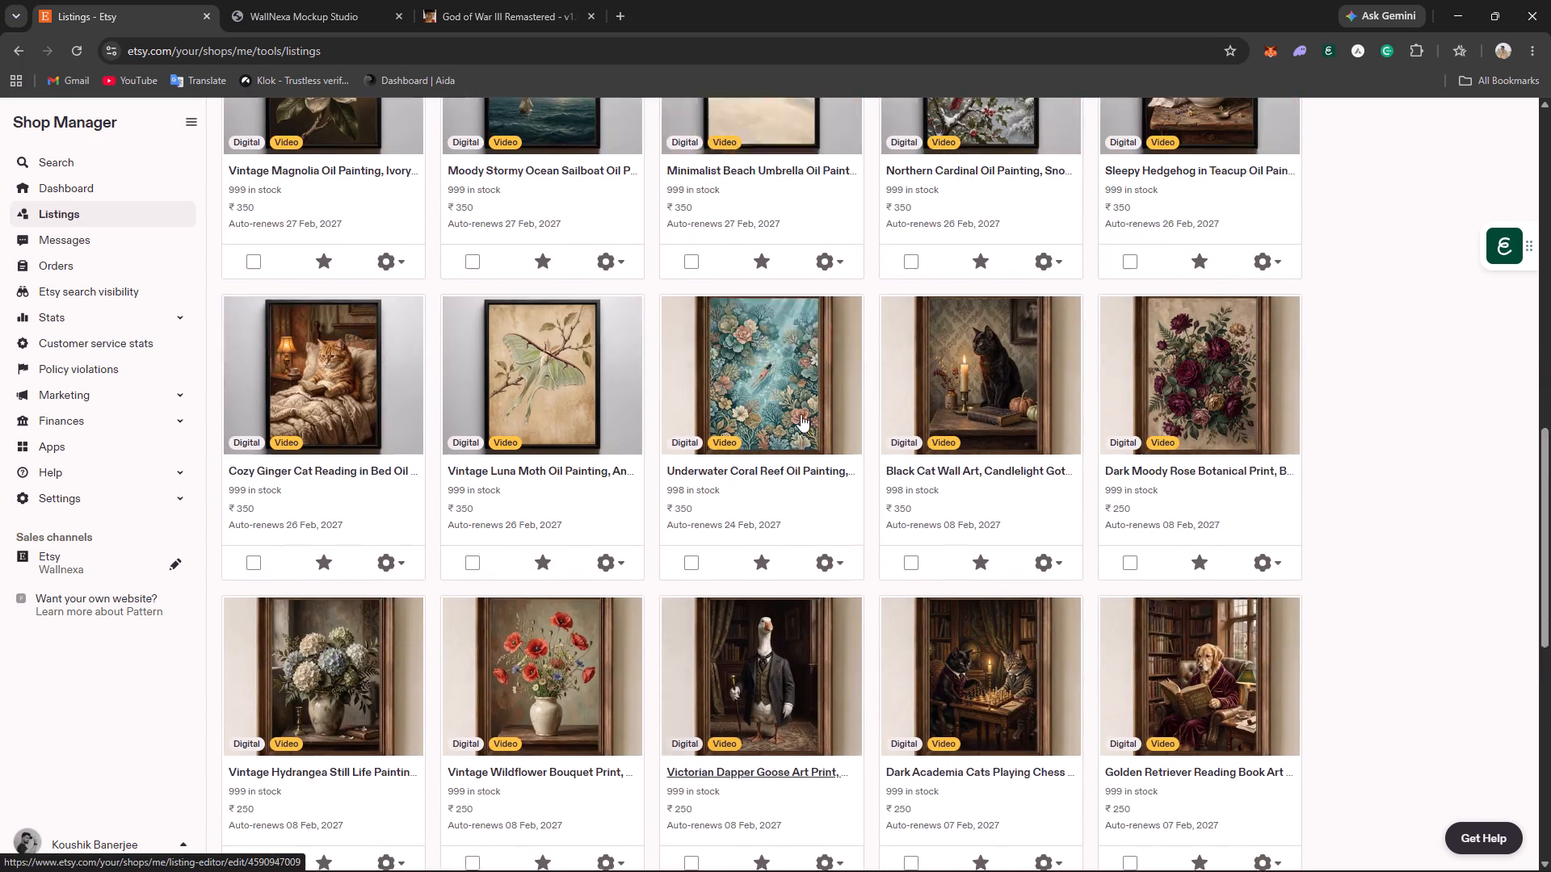
scroll(620, 463, up, 2)
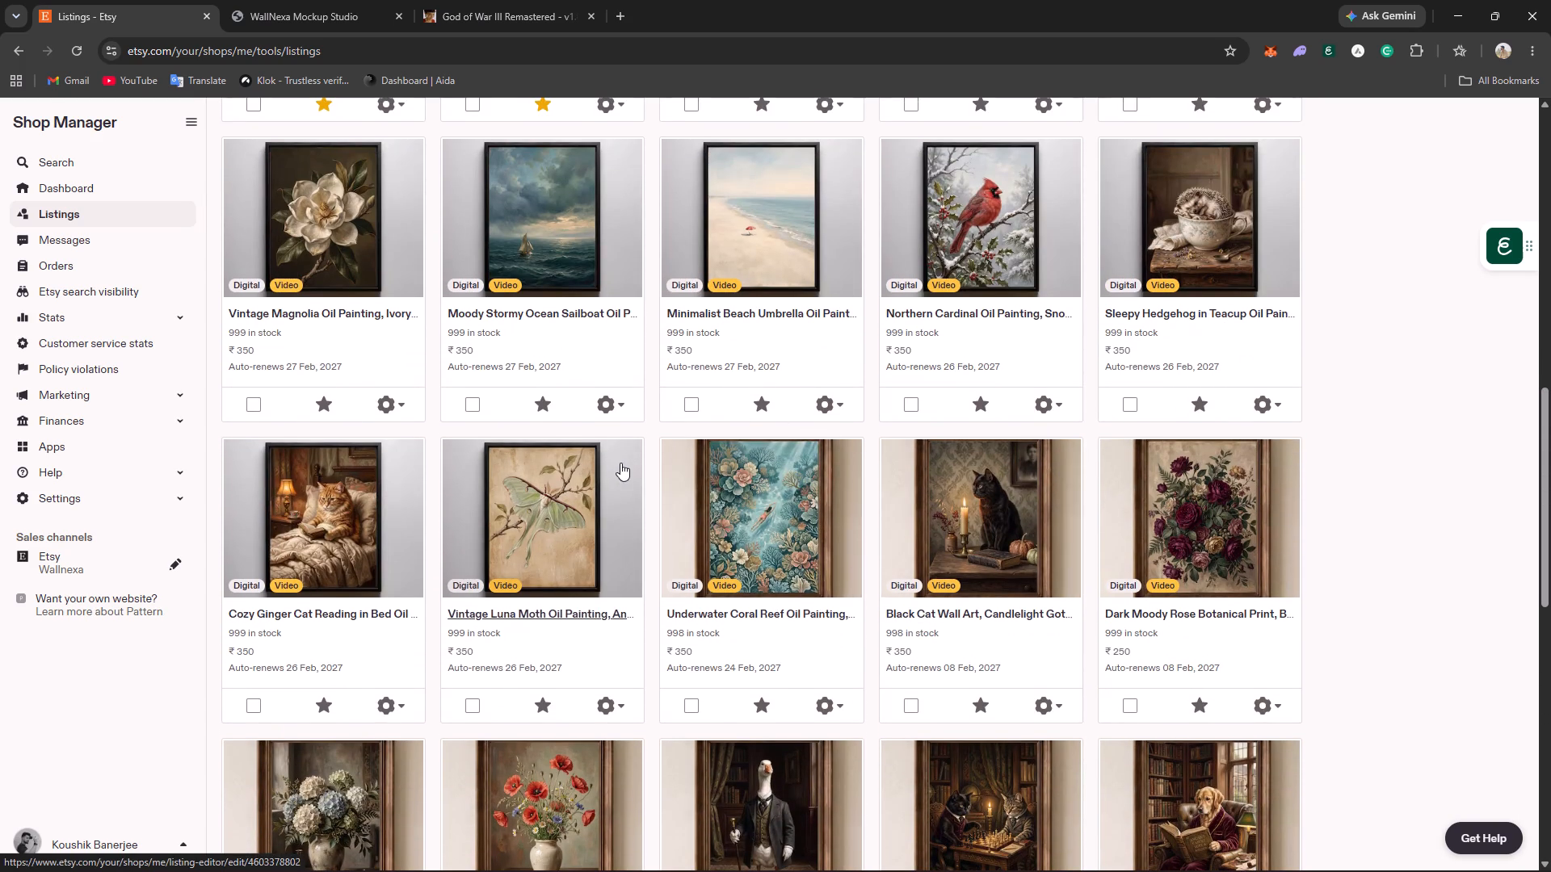
scroll(620, 463, up, 12)
scroll(697, 440, down, 6)
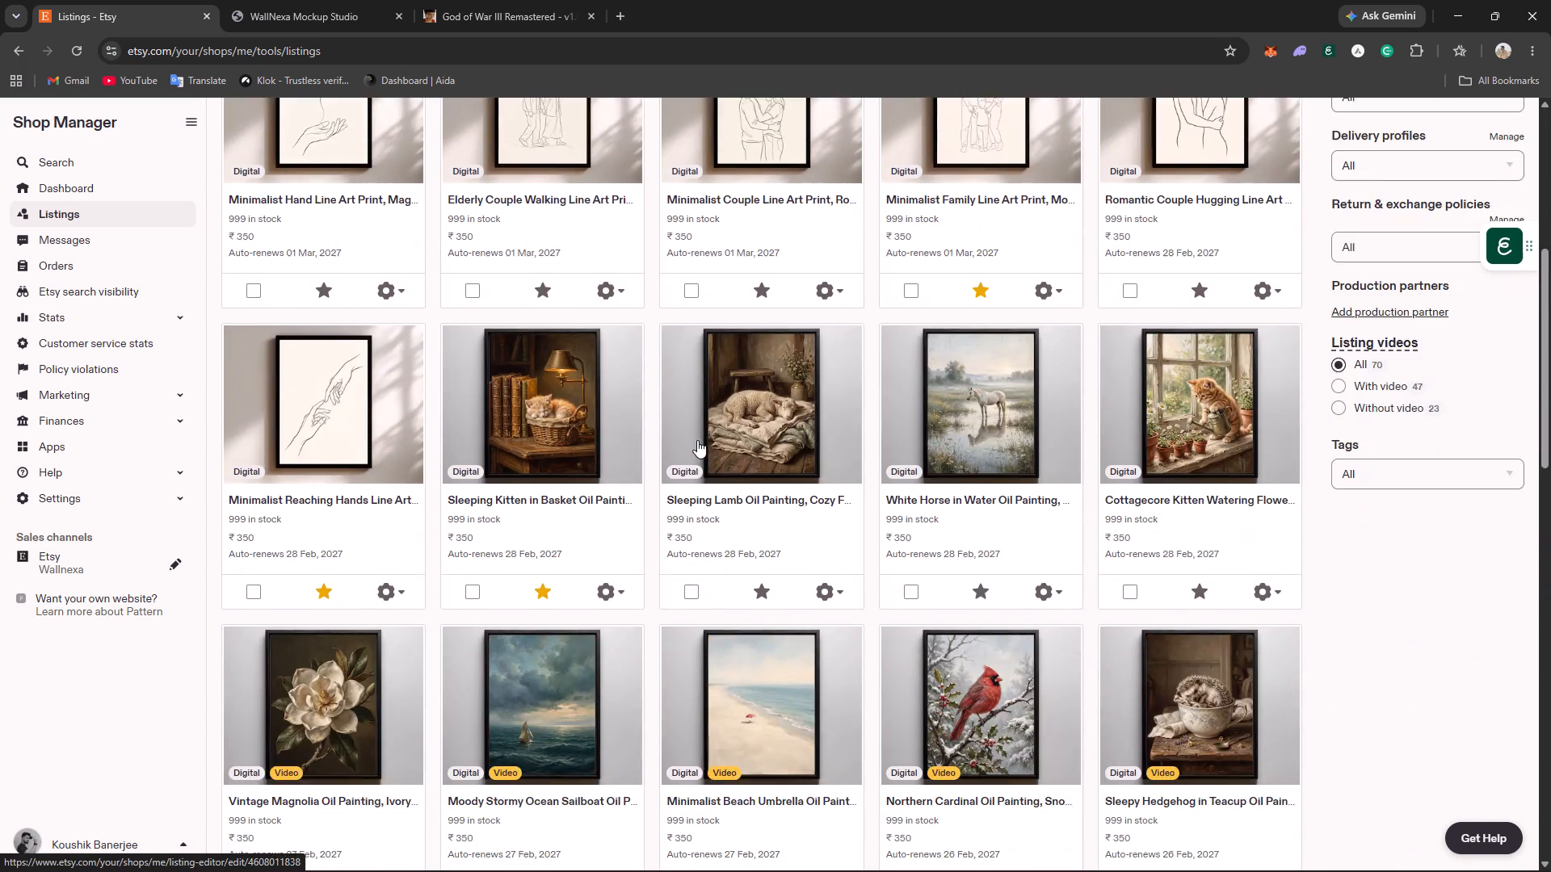
scroll(699, 436, down, 10)
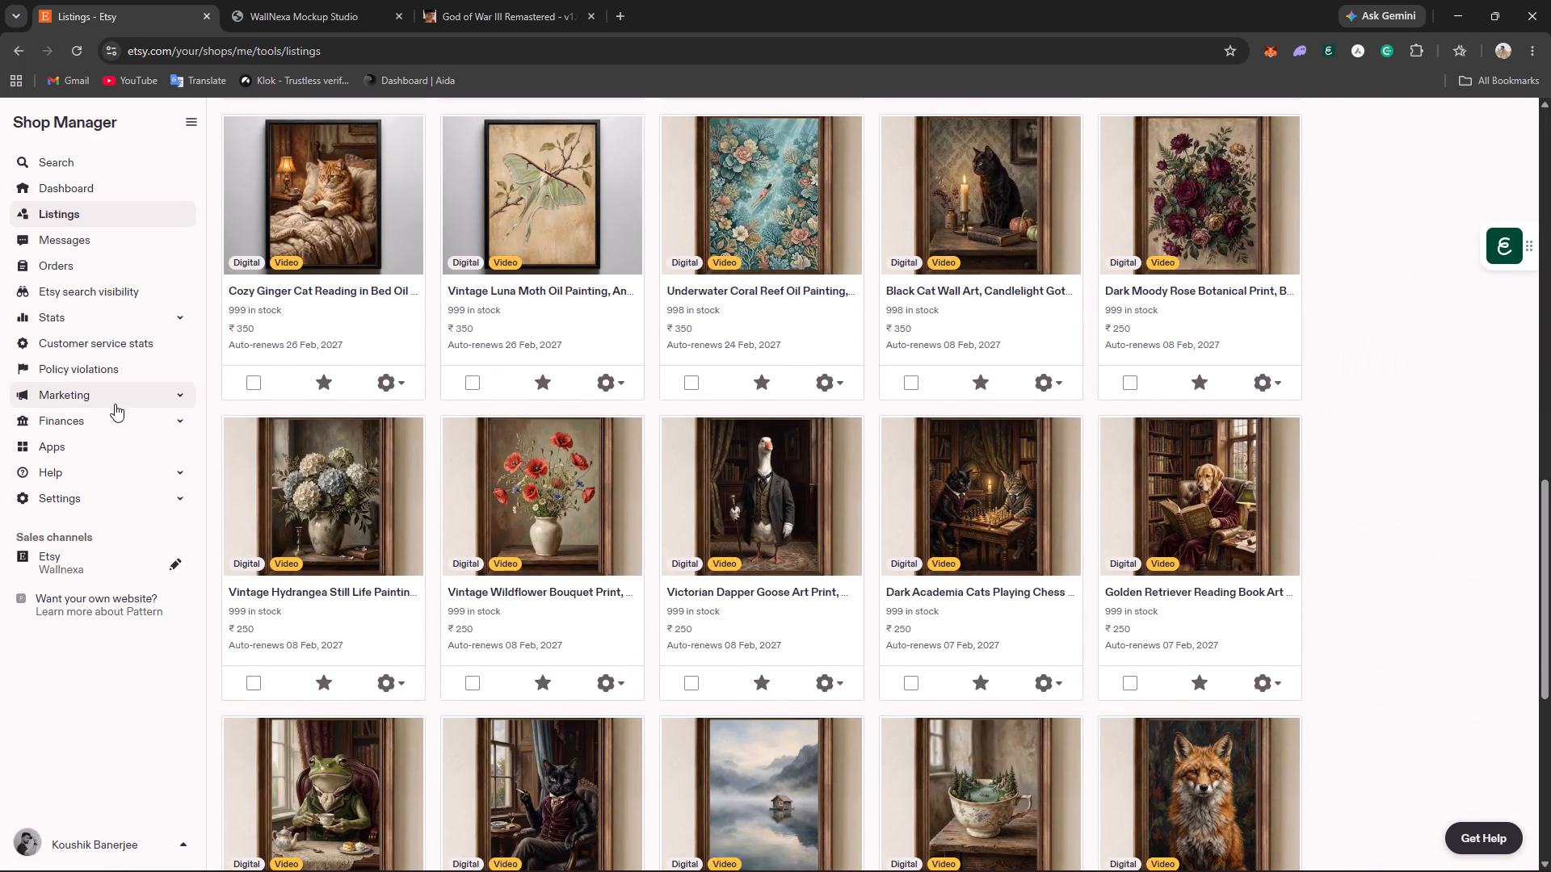
Open Etsy Ads and sort the advertised listings by clicks, highest first.
click(116, 400)
click(113, 417)
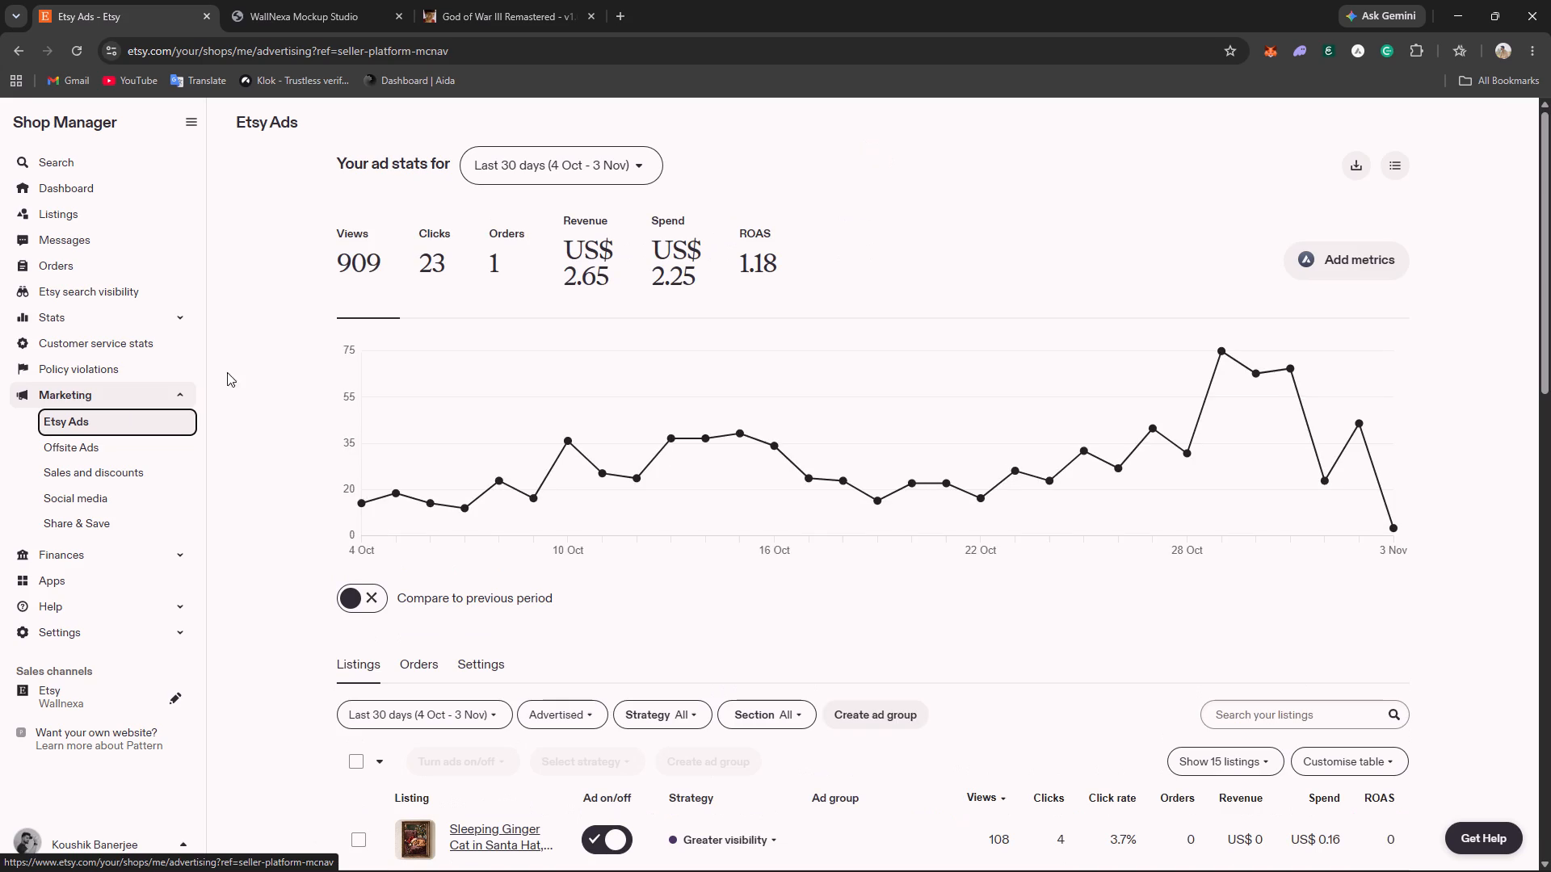
scroll(1031, 274, down, 3)
scroll(1037, 450, down, 3)
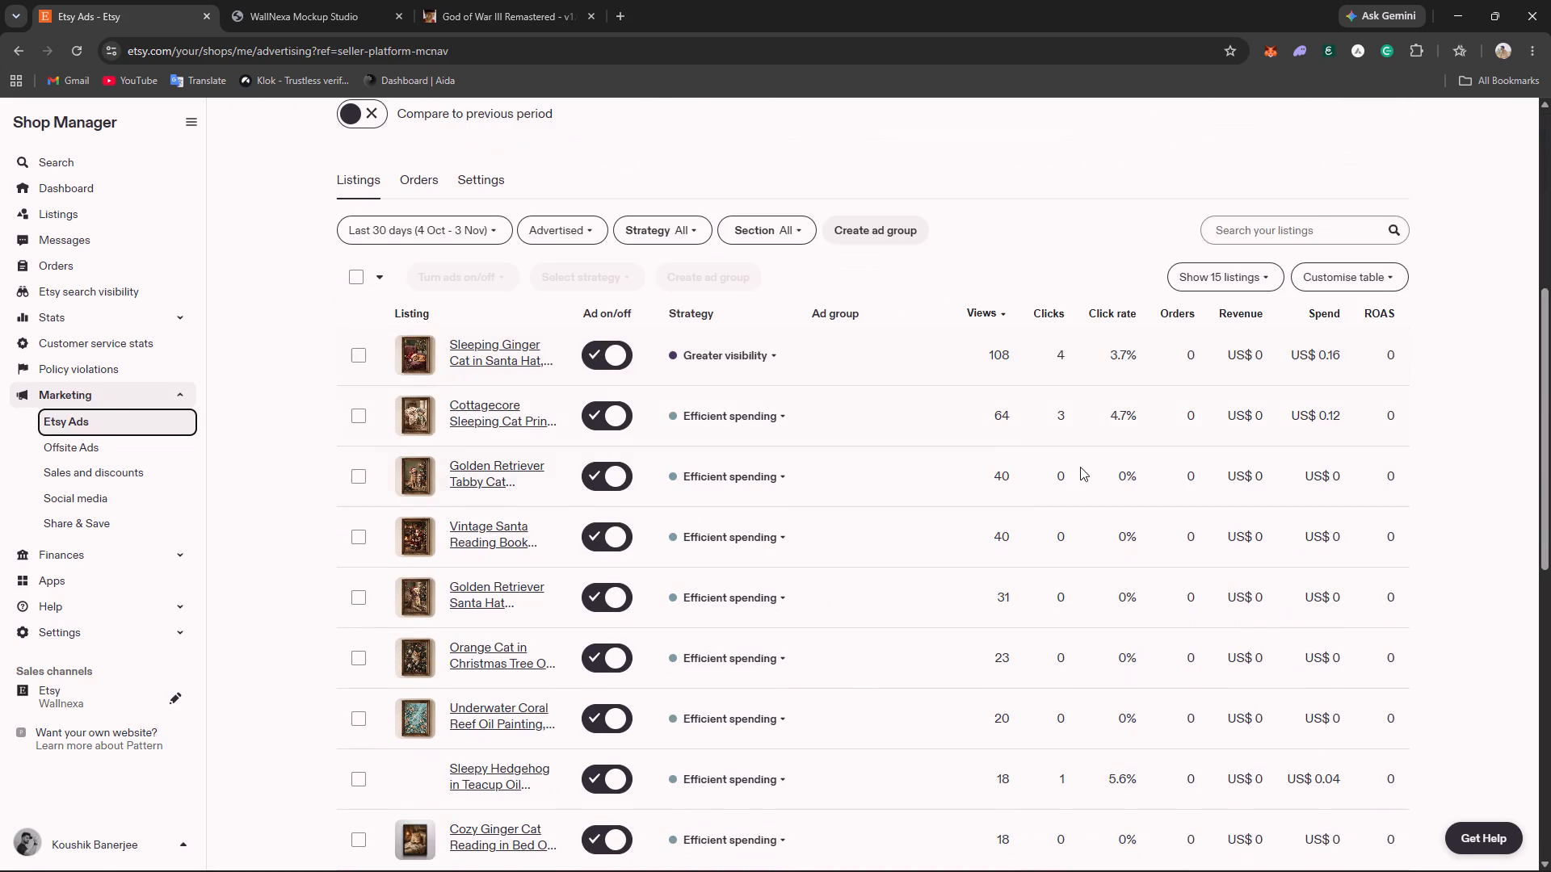
click(1052, 312)
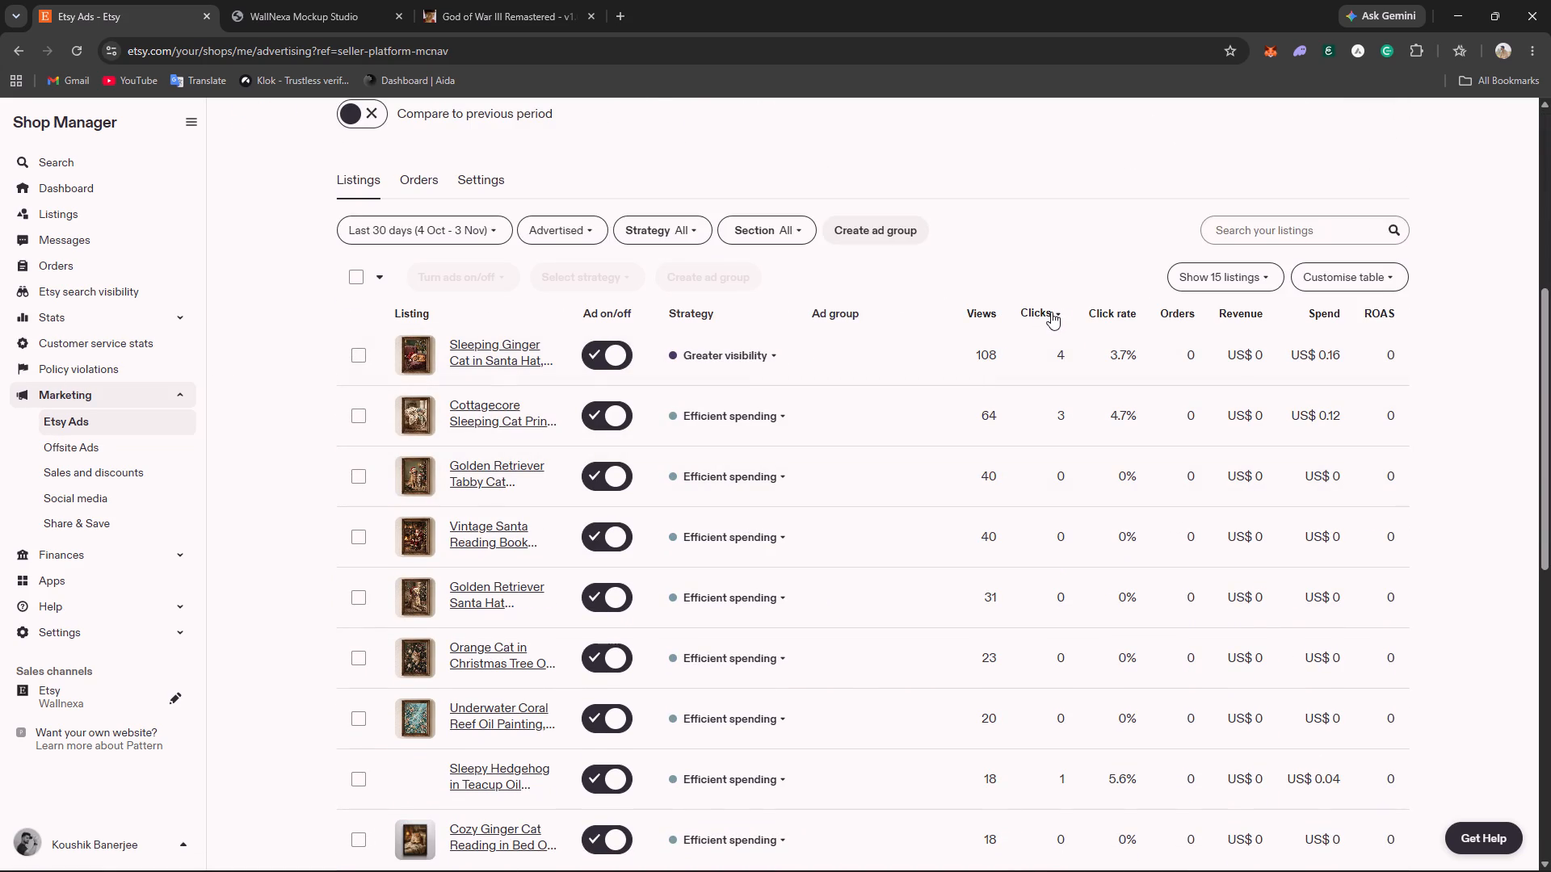
click(1051, 312)
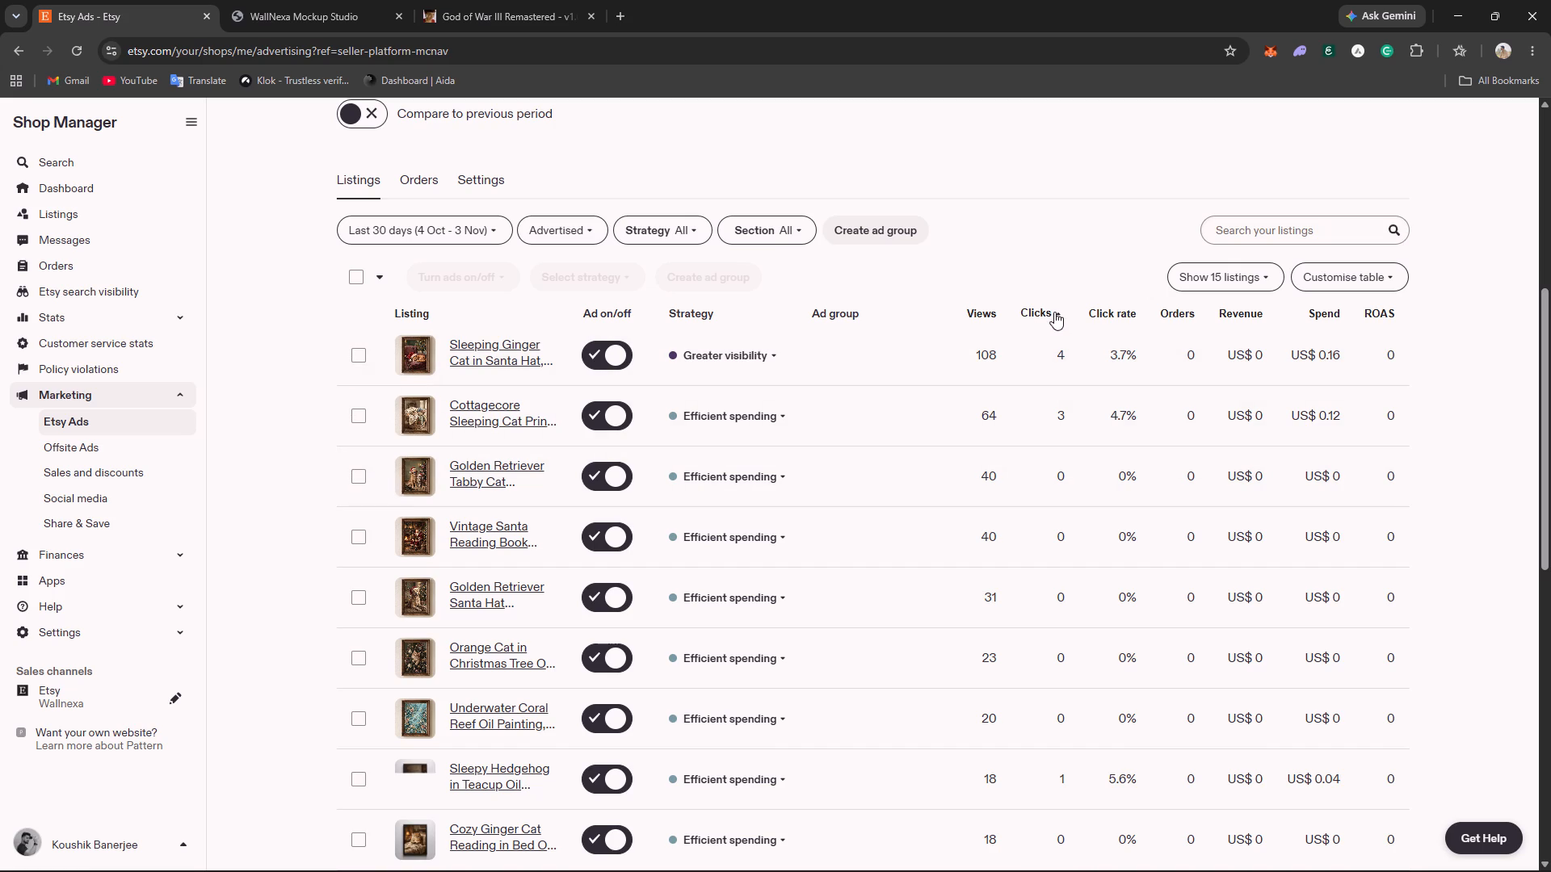
click(1054, 312)
scroll(1093, 365, down, 3)
scroll(1087, 360, up, 4)
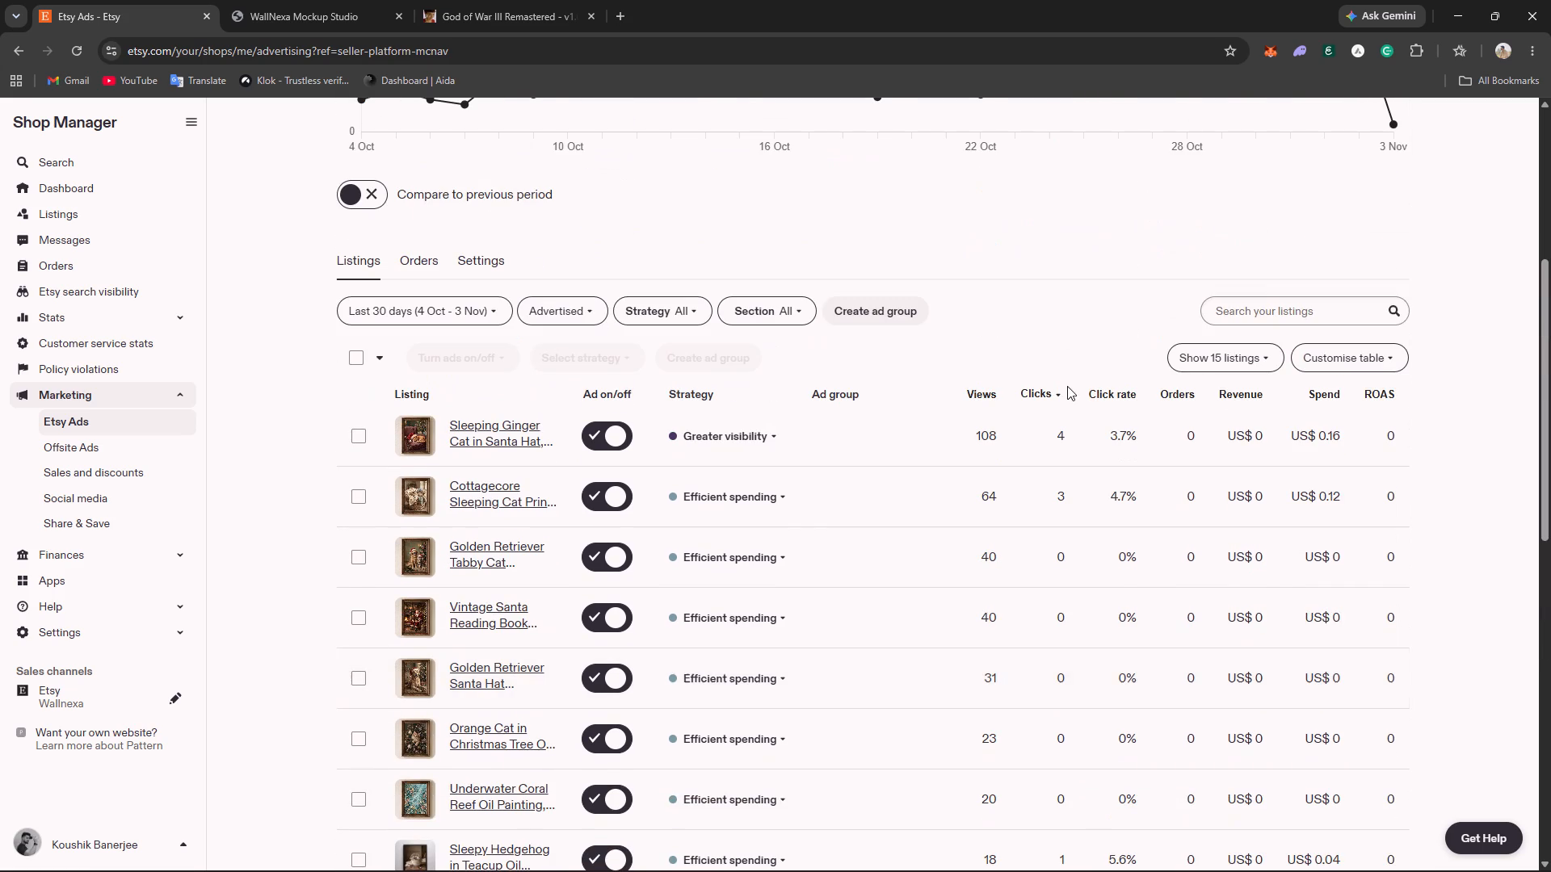
click(1057, 392)
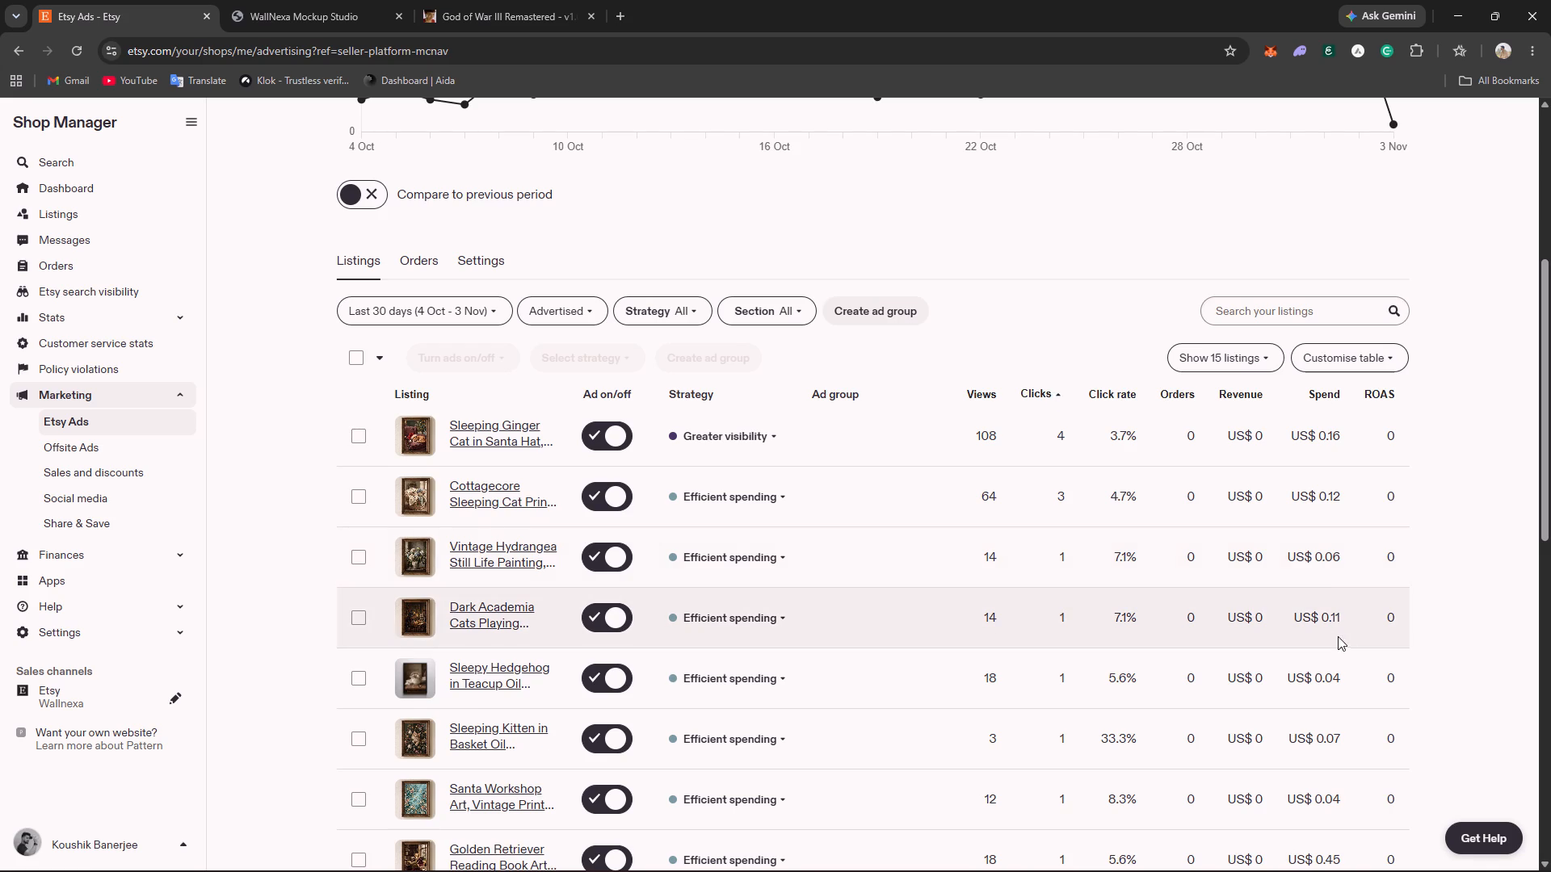
scroll(1316, 551, down, 2)
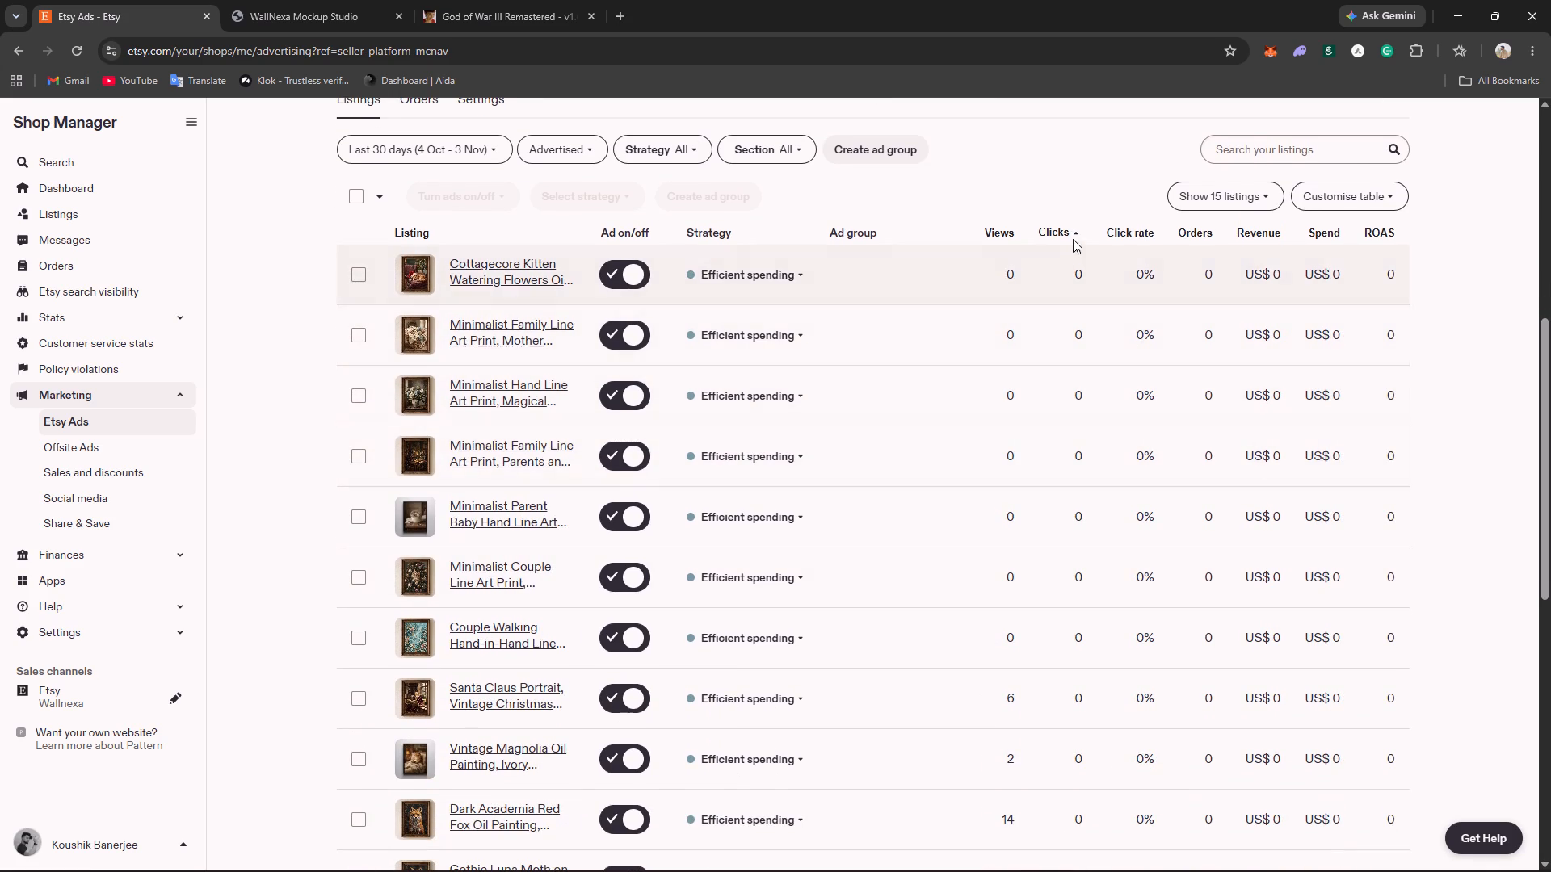
click(1072, 233)
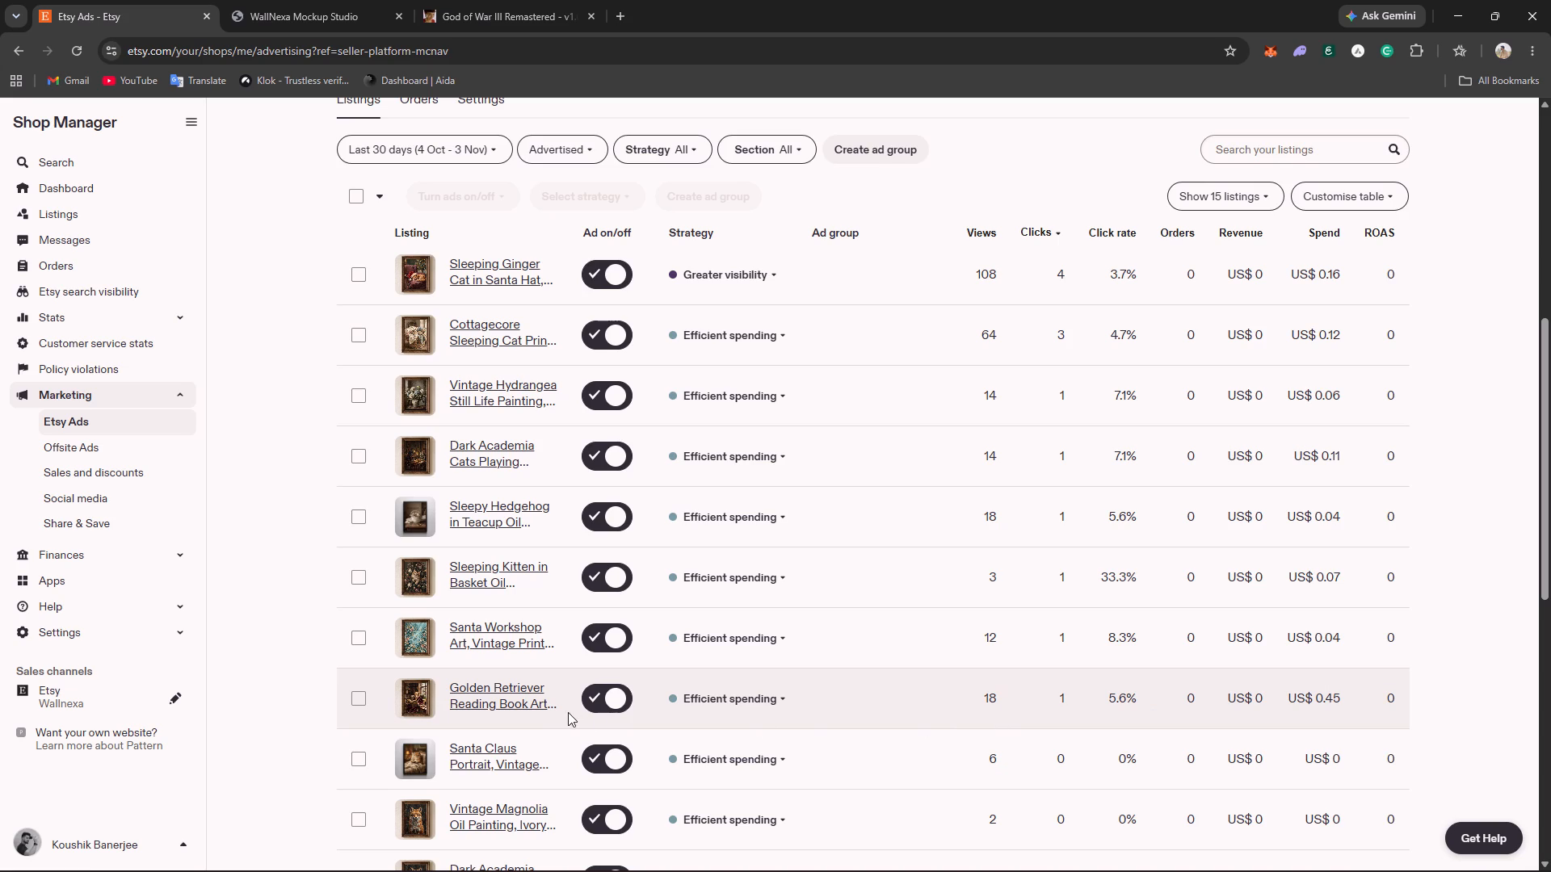
Turn off advertising for the Golden Retriever Reading Book Art listing.
click(613, 701)
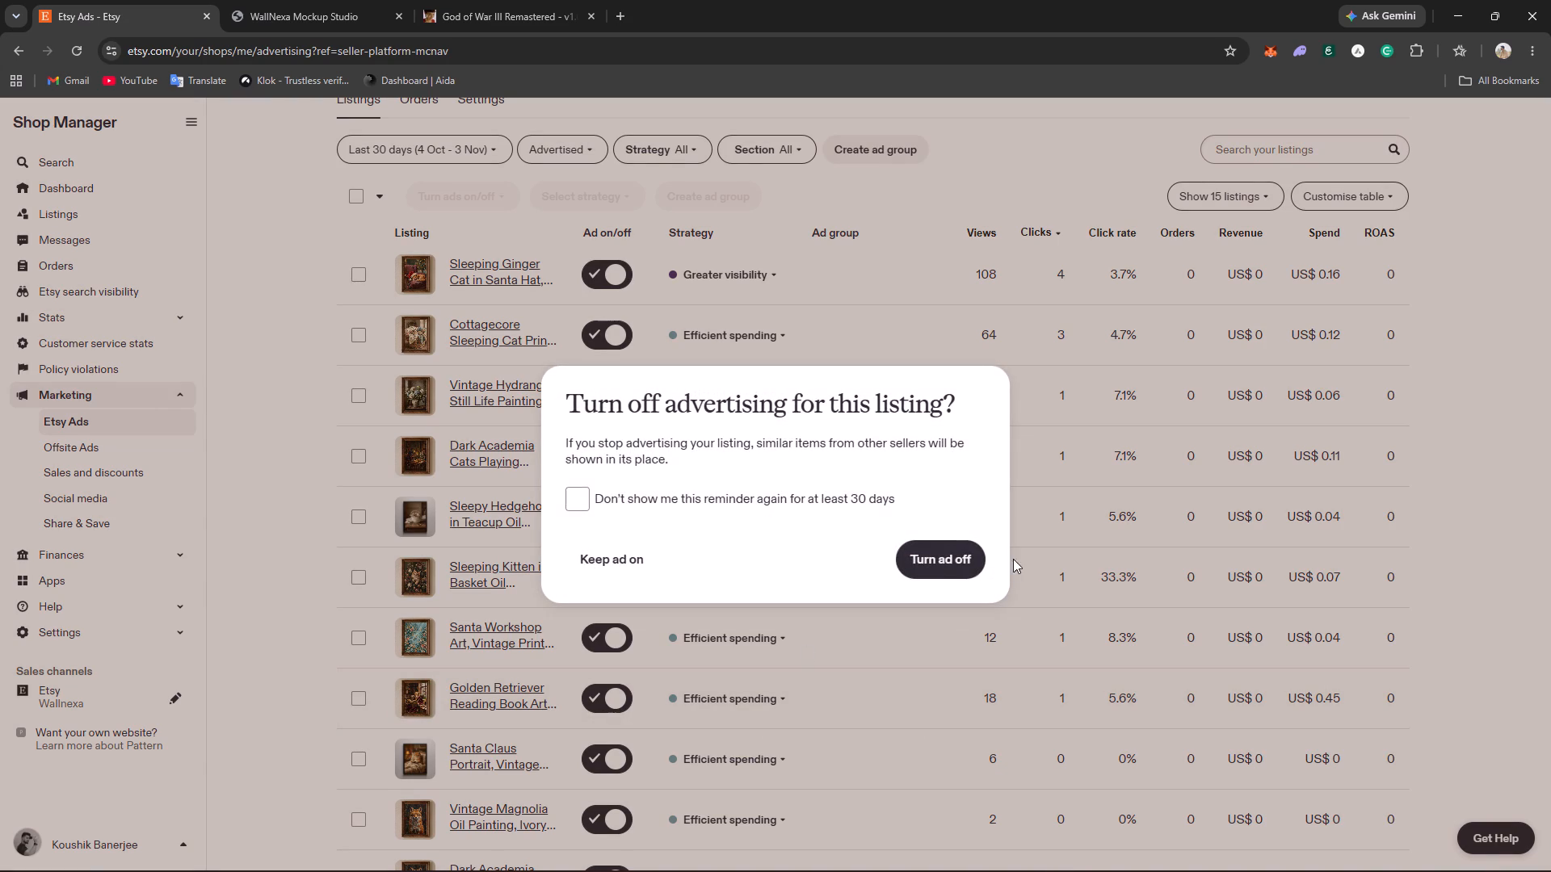
click(950, 559)
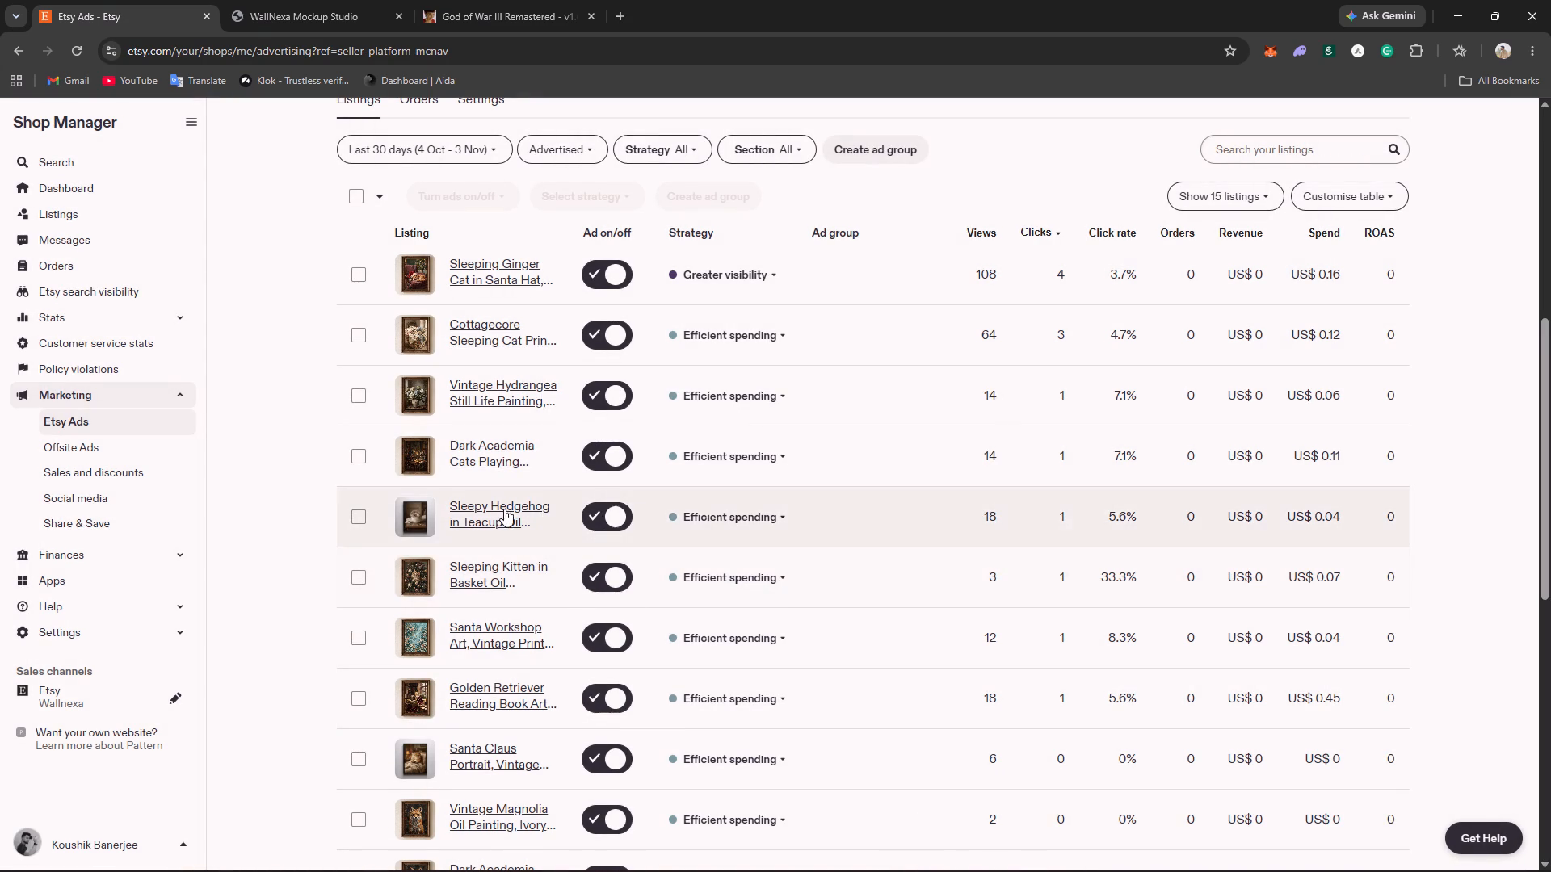
Turn off advertising for the Cozy Ginger Cat Reading in Bed listing on page 2 of the advertised listings.
scroll(502, 596, down, 2)
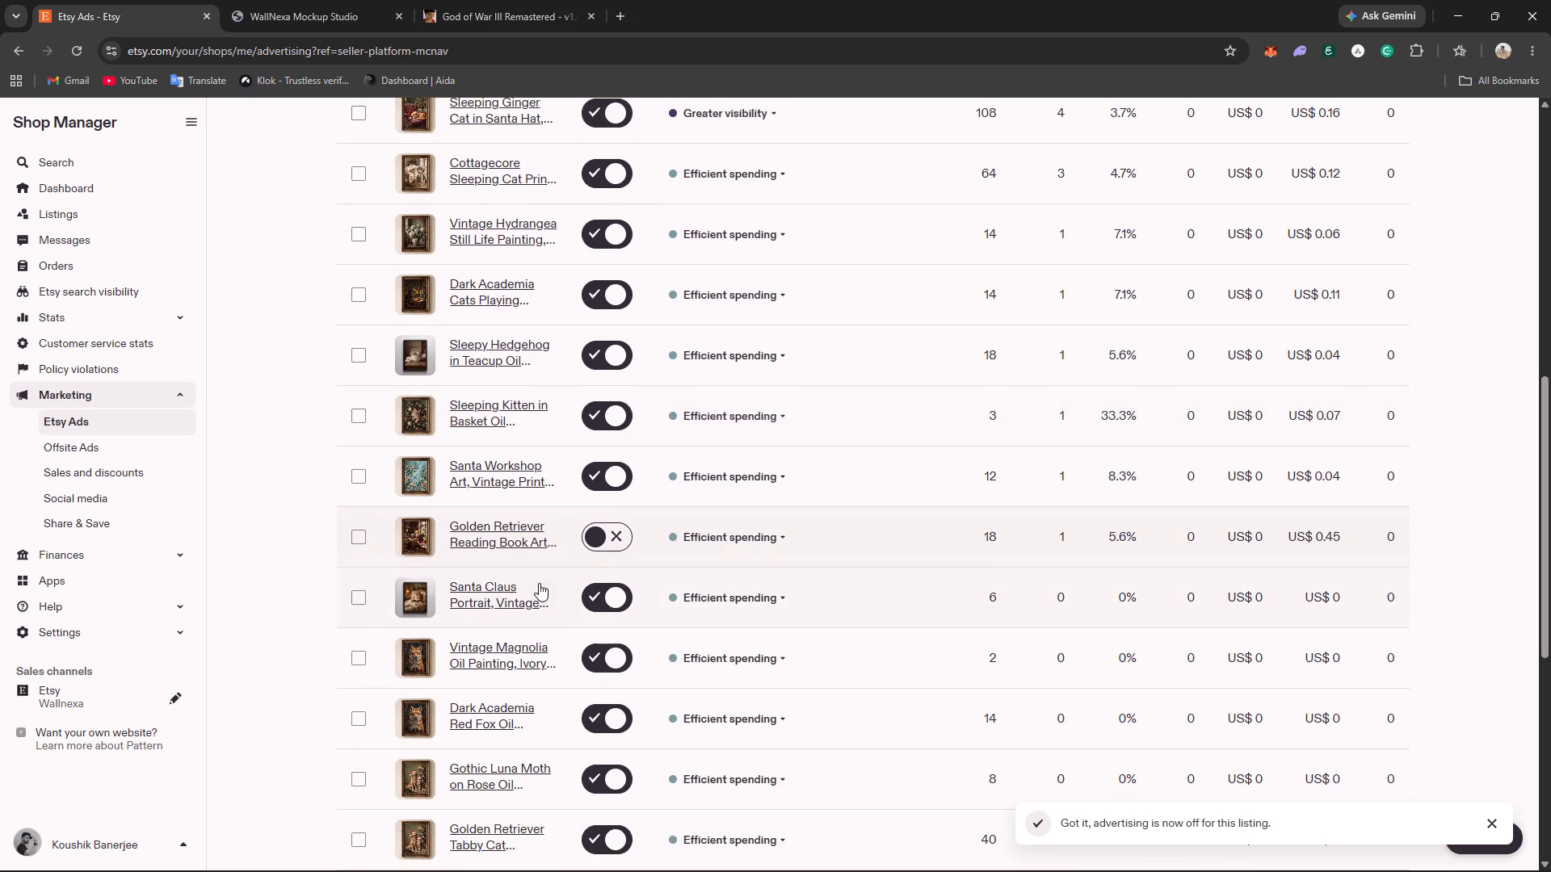
scroll(539, 583, down, 2)
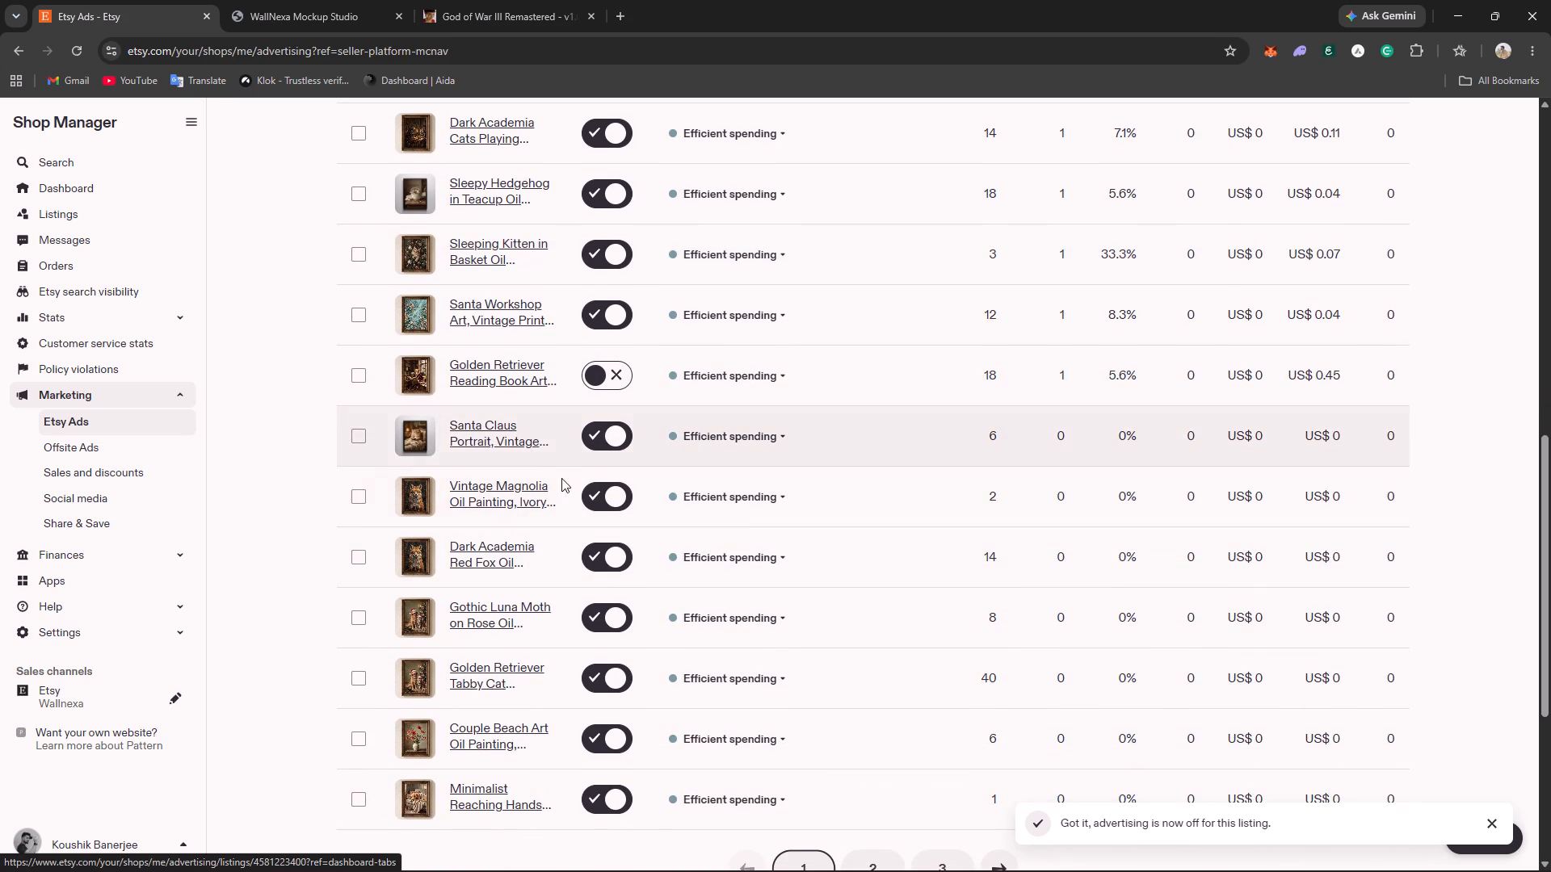
scroll(504, 550, down, 2)
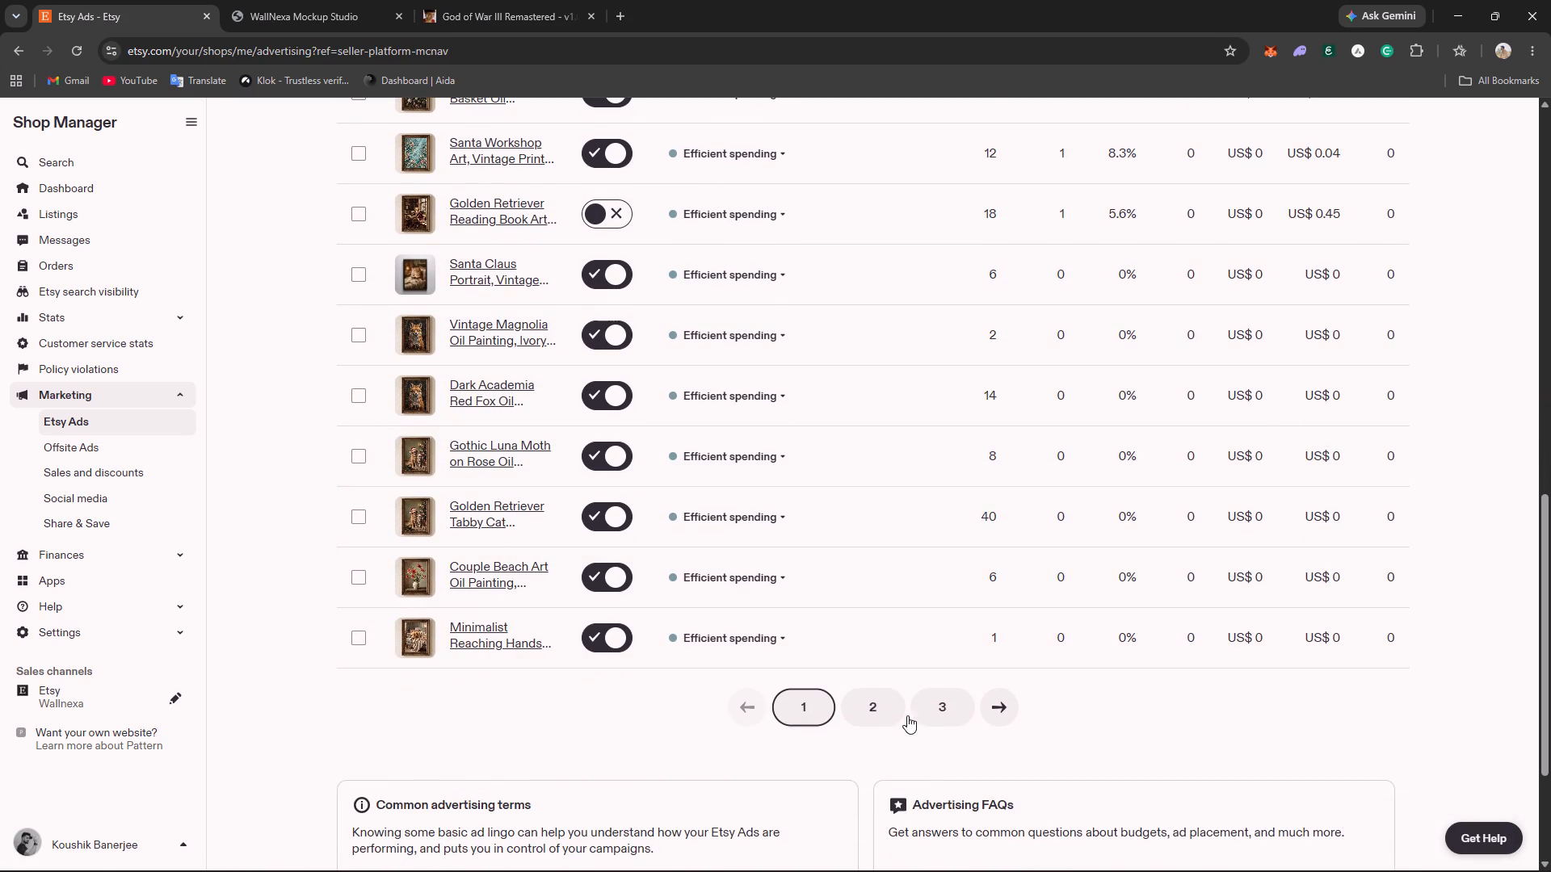
click(869, 710)
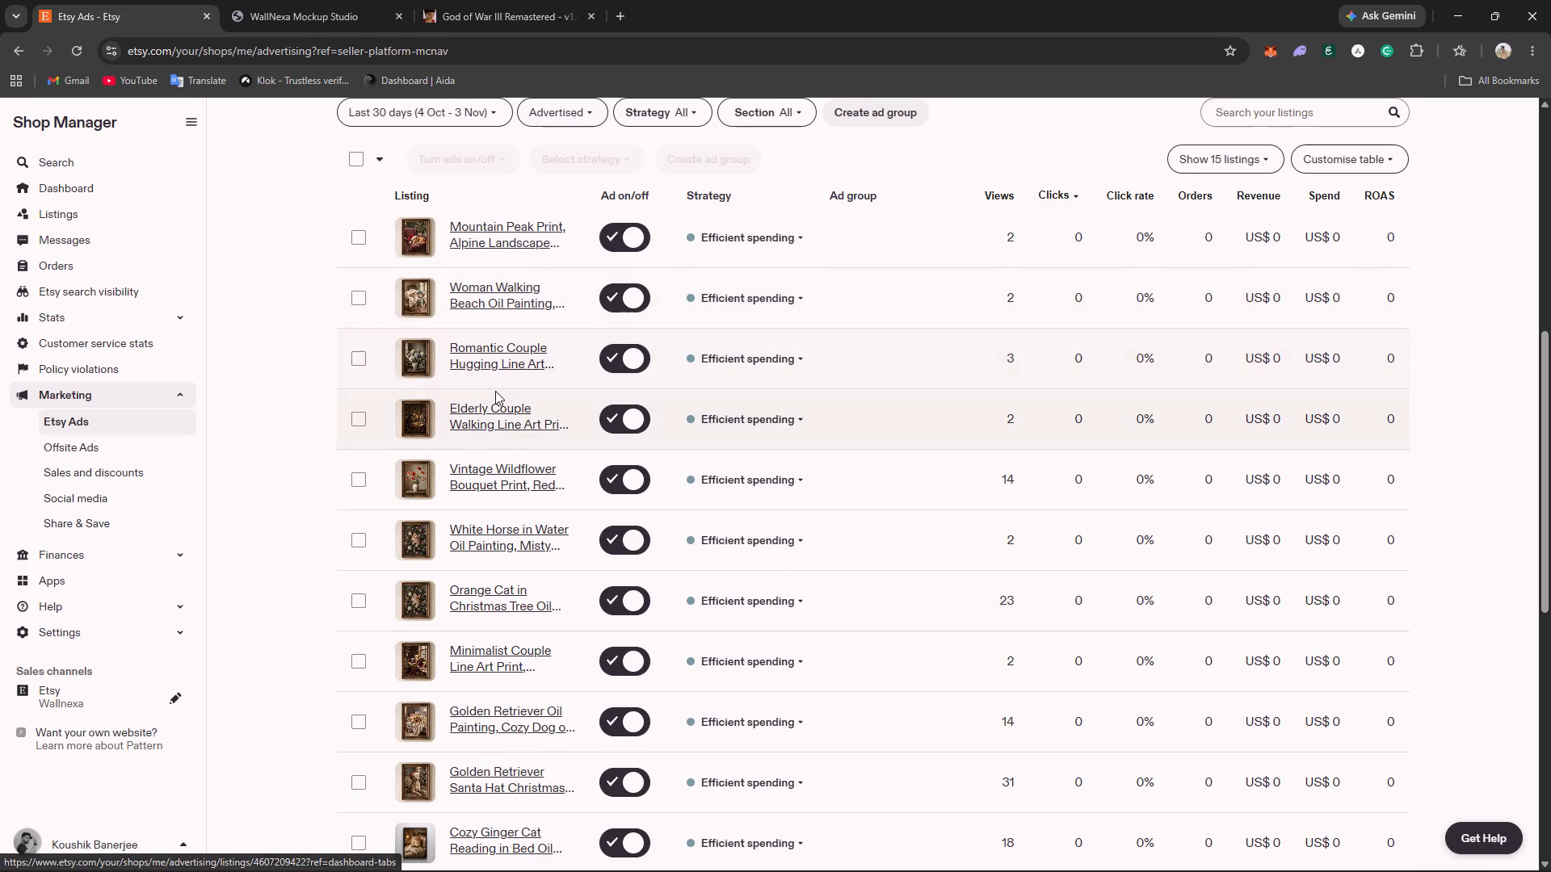
scroll(497, 452, down, 2)
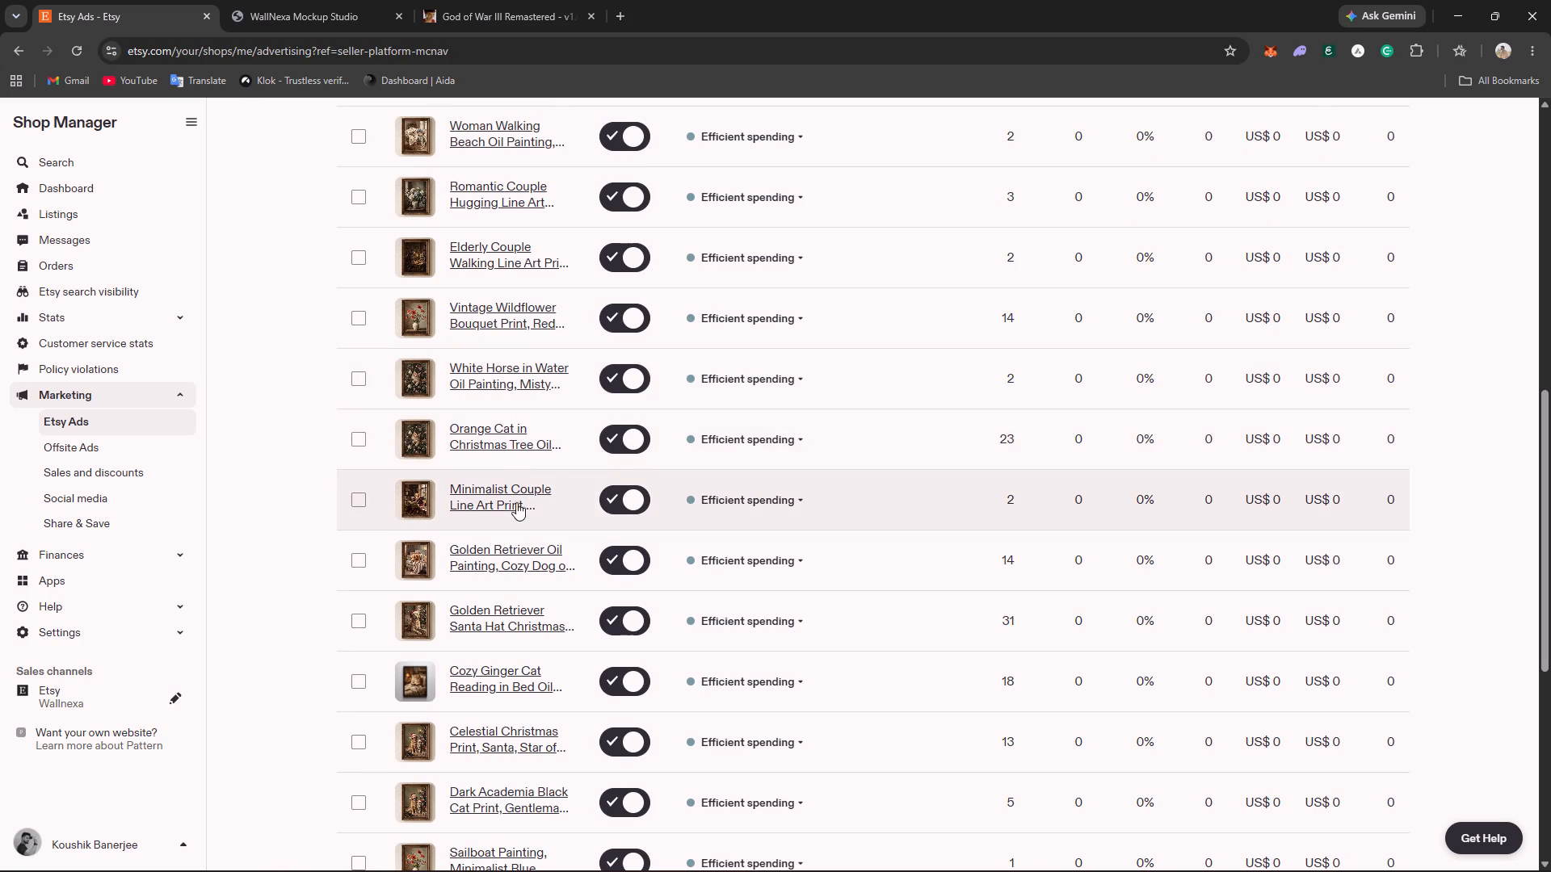
scroll(498, 507, down, 1)
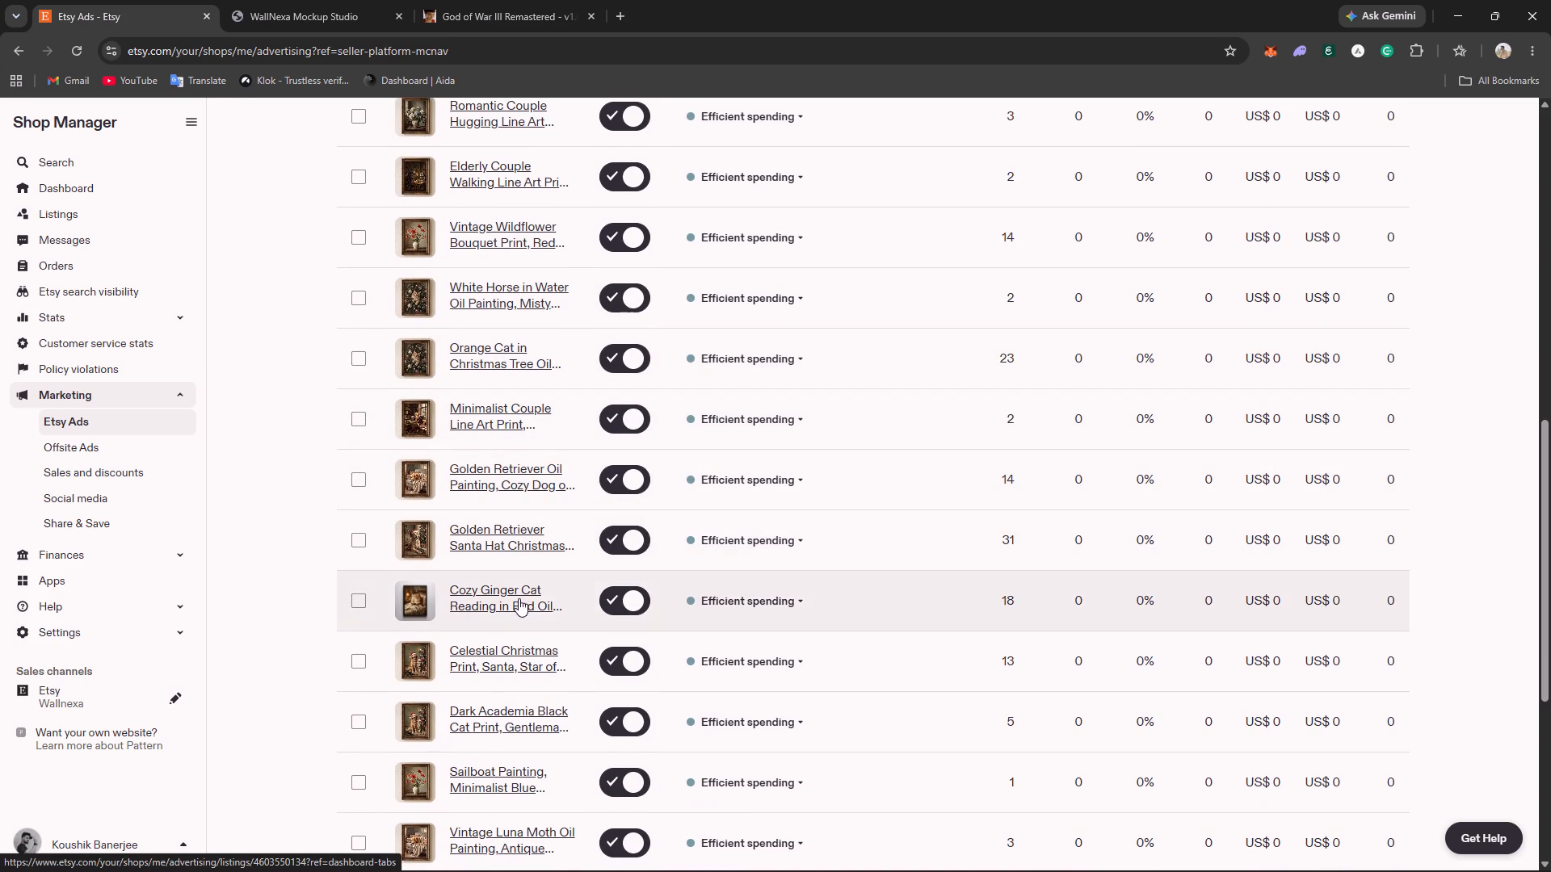
click(617, 598)
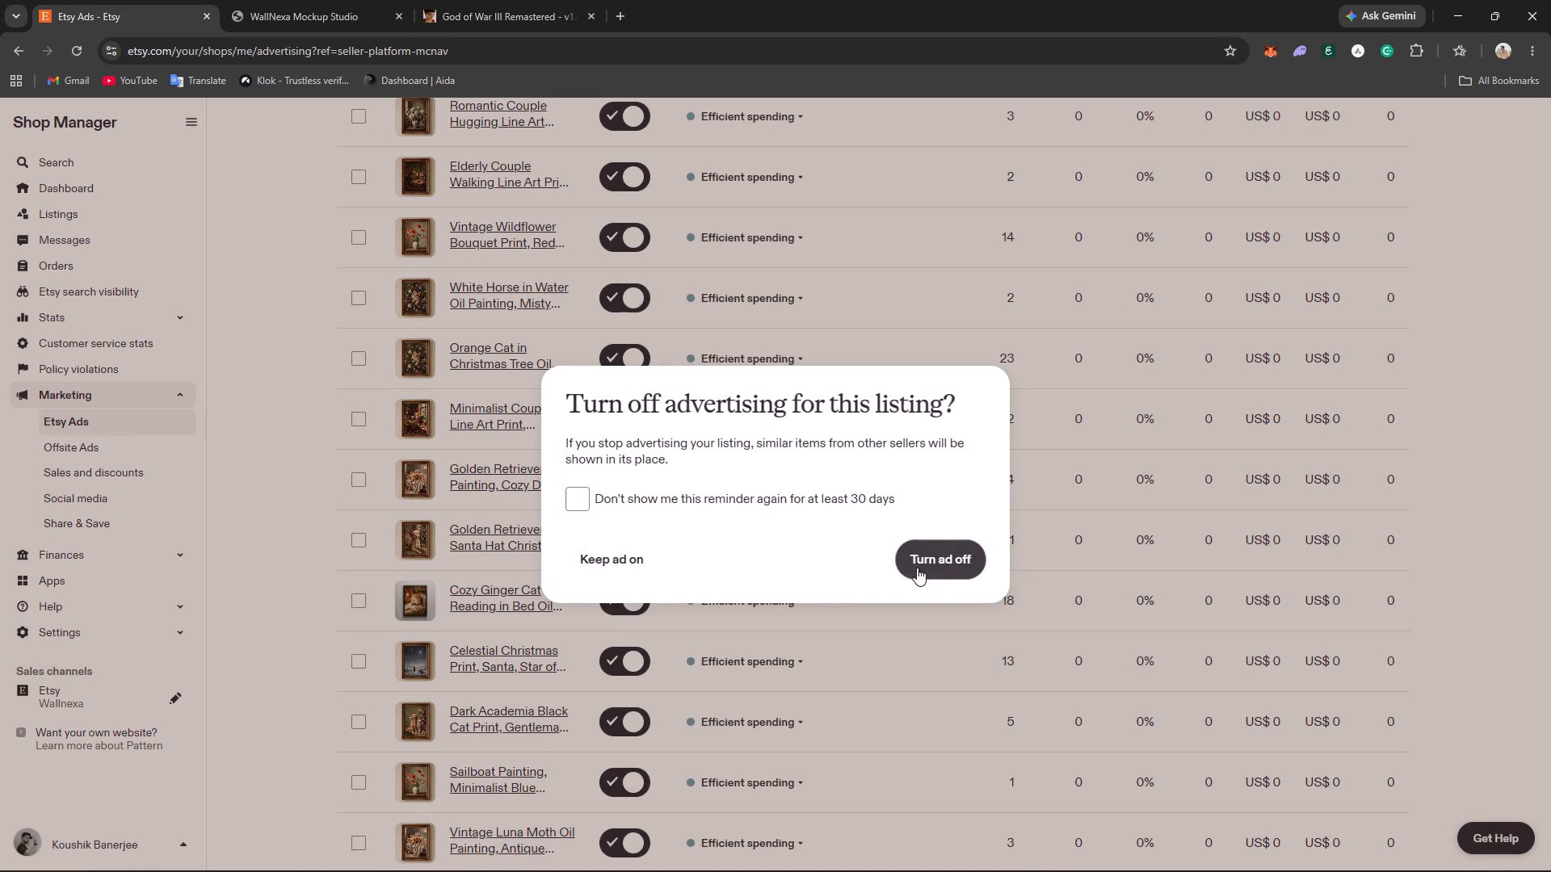
click(947, 564)
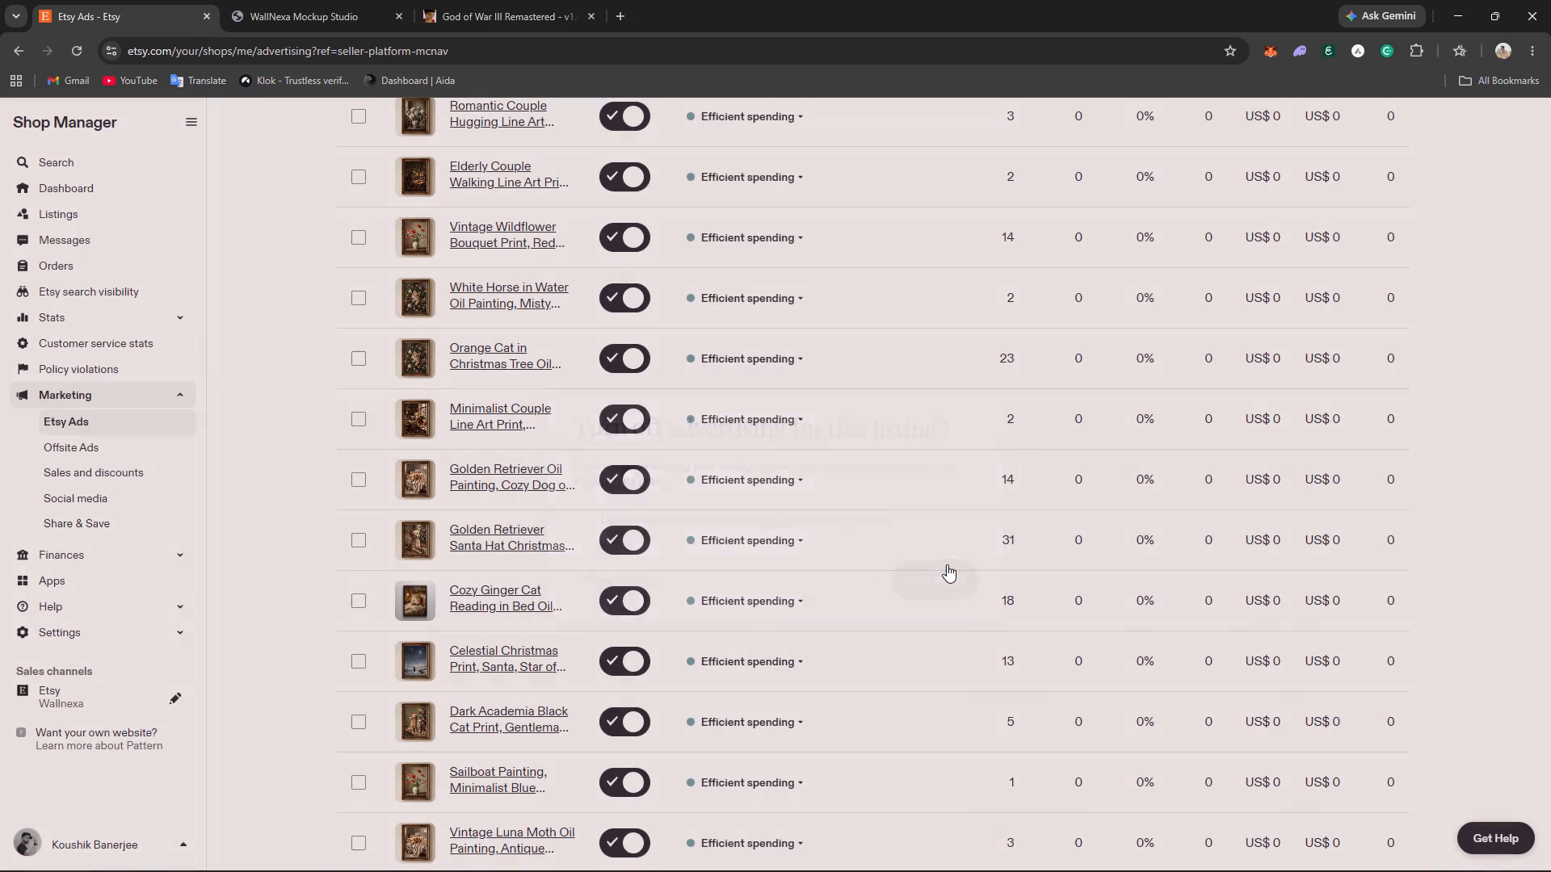
Turn off advertising for the Cottagecore Kitten Watering Flowers listing on page 3 of the advertised listings.
scroll(809, 582, down, 3)
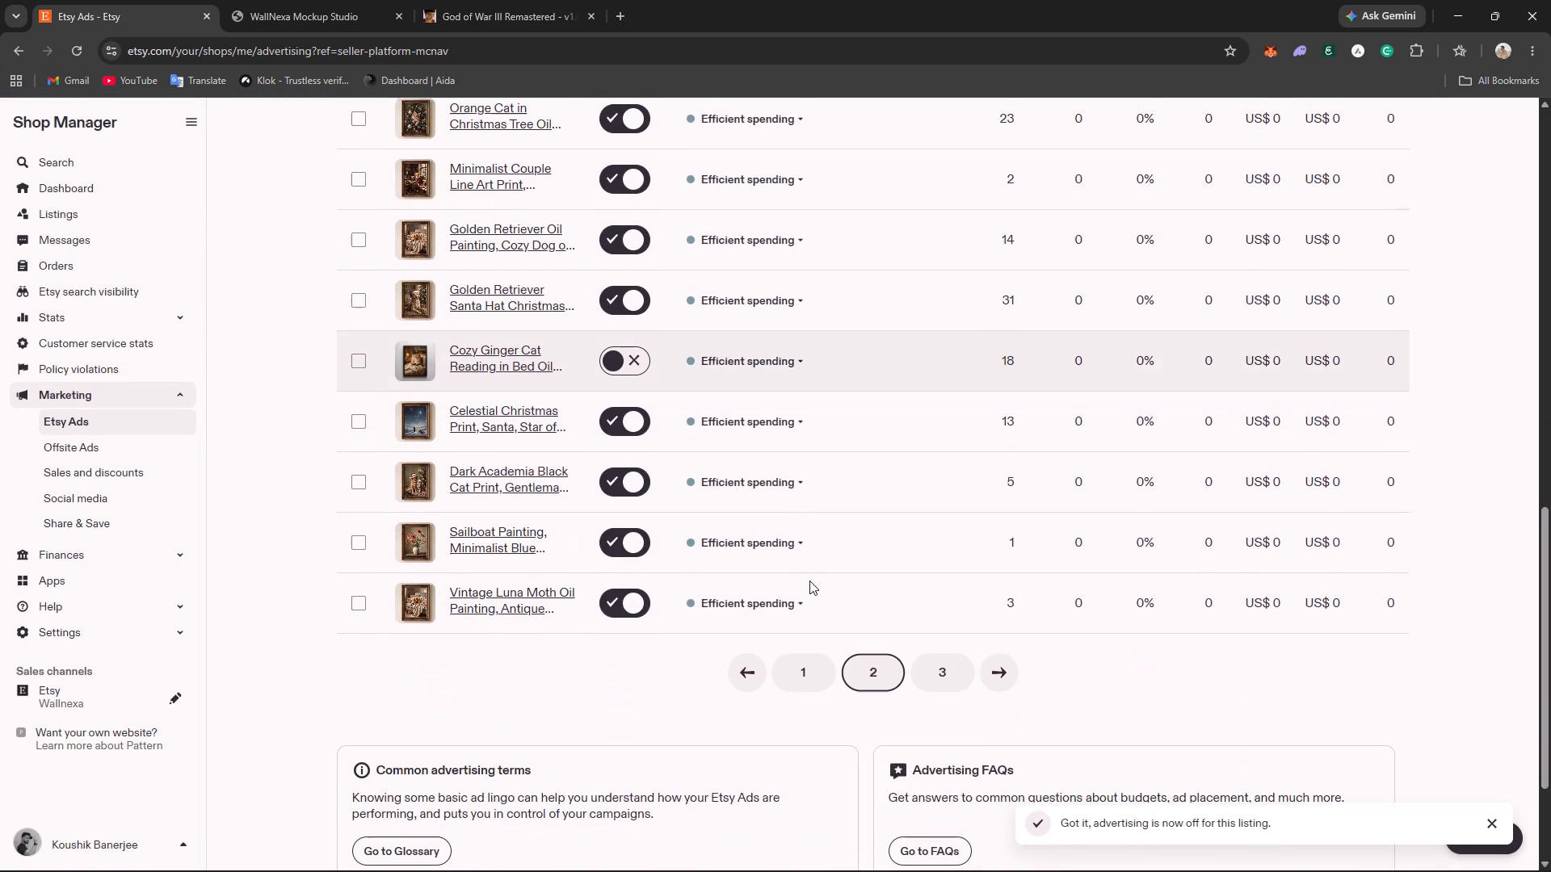
click(930, 669)
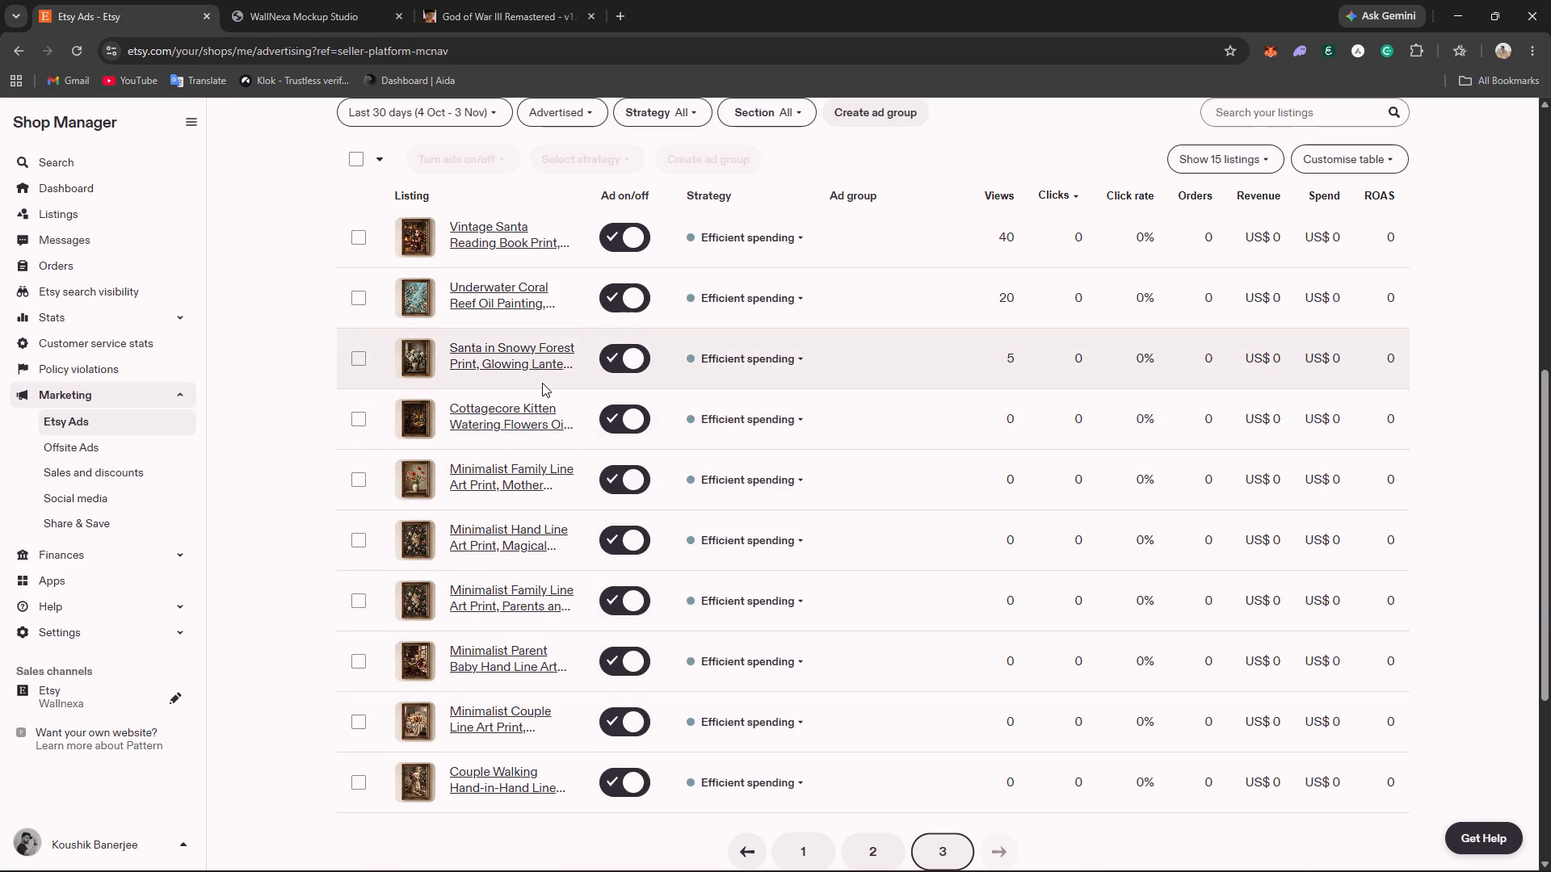
scroll(540, 382, up, 1)
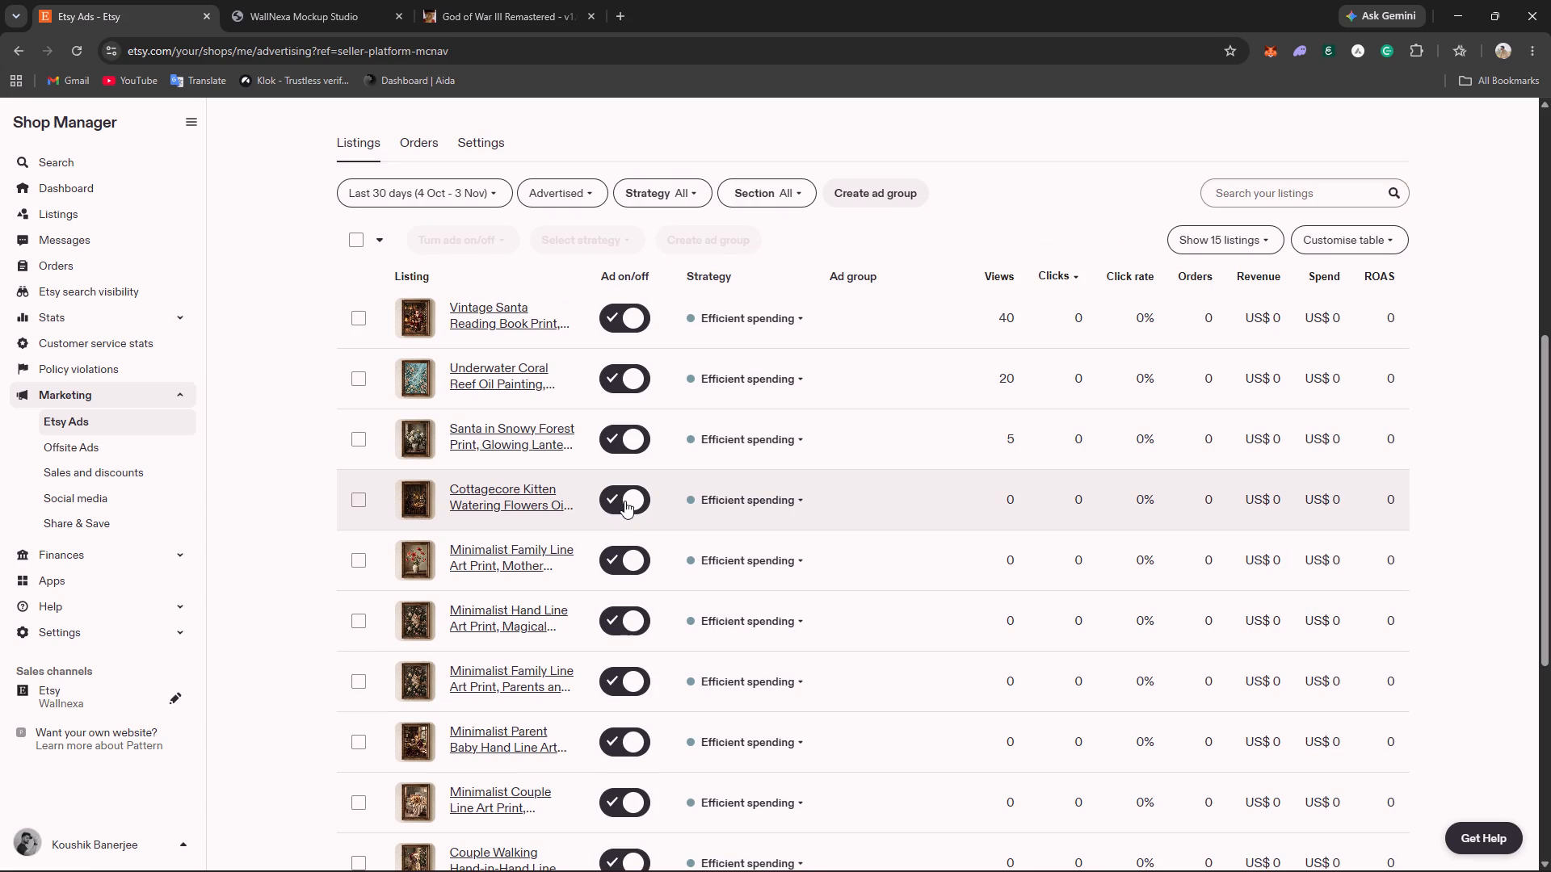
click(624, 501)
click(960, 560)
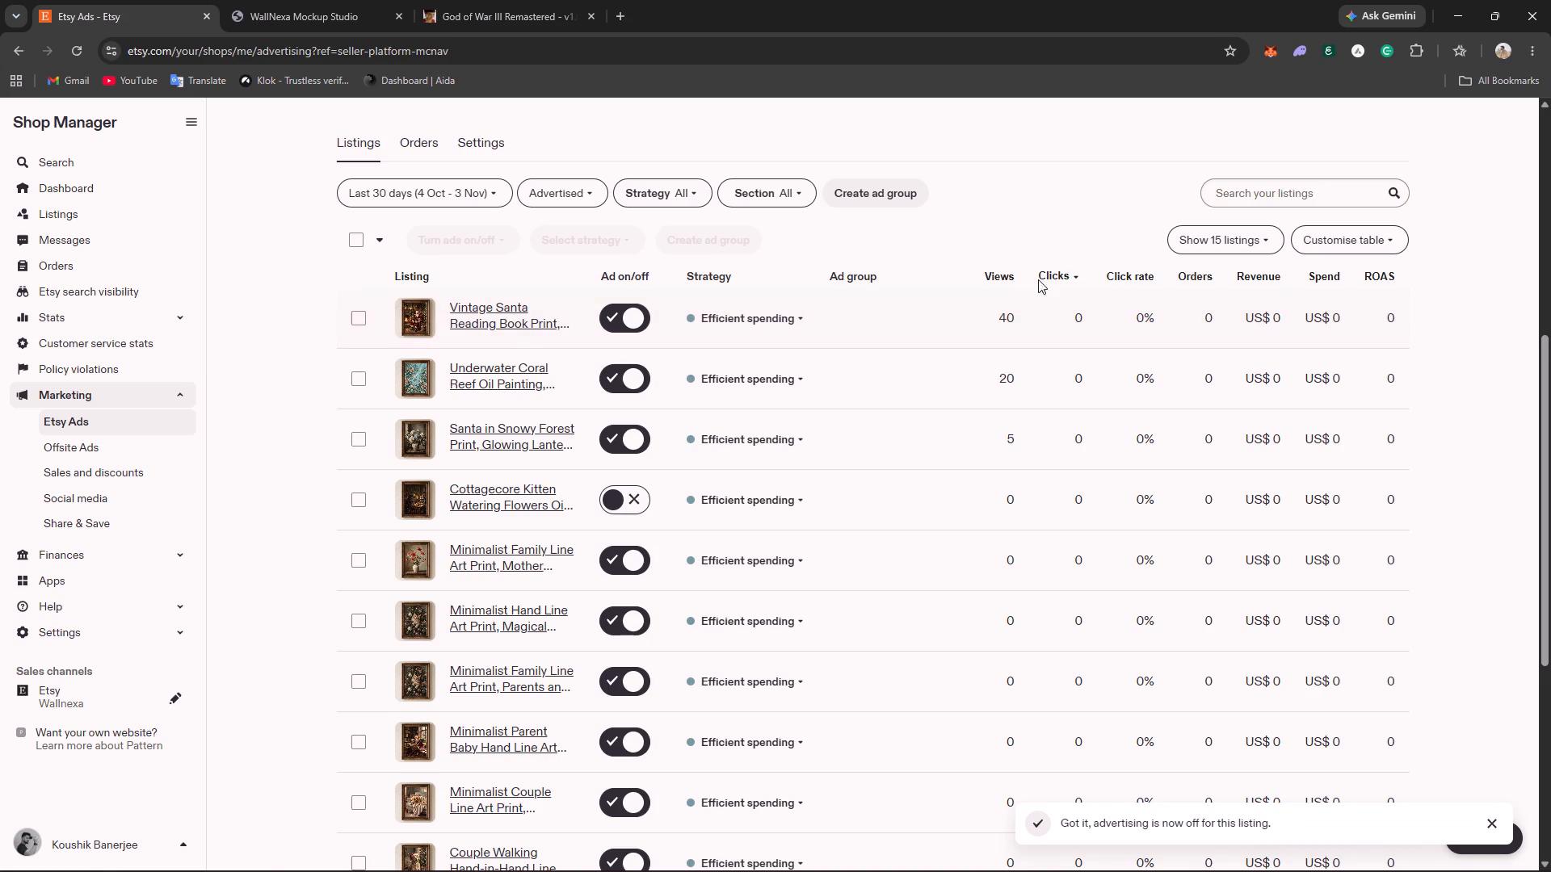
Show 50 listings per page in the Etsy Ads table and sort them by views, highest first.
click(1003, 275)
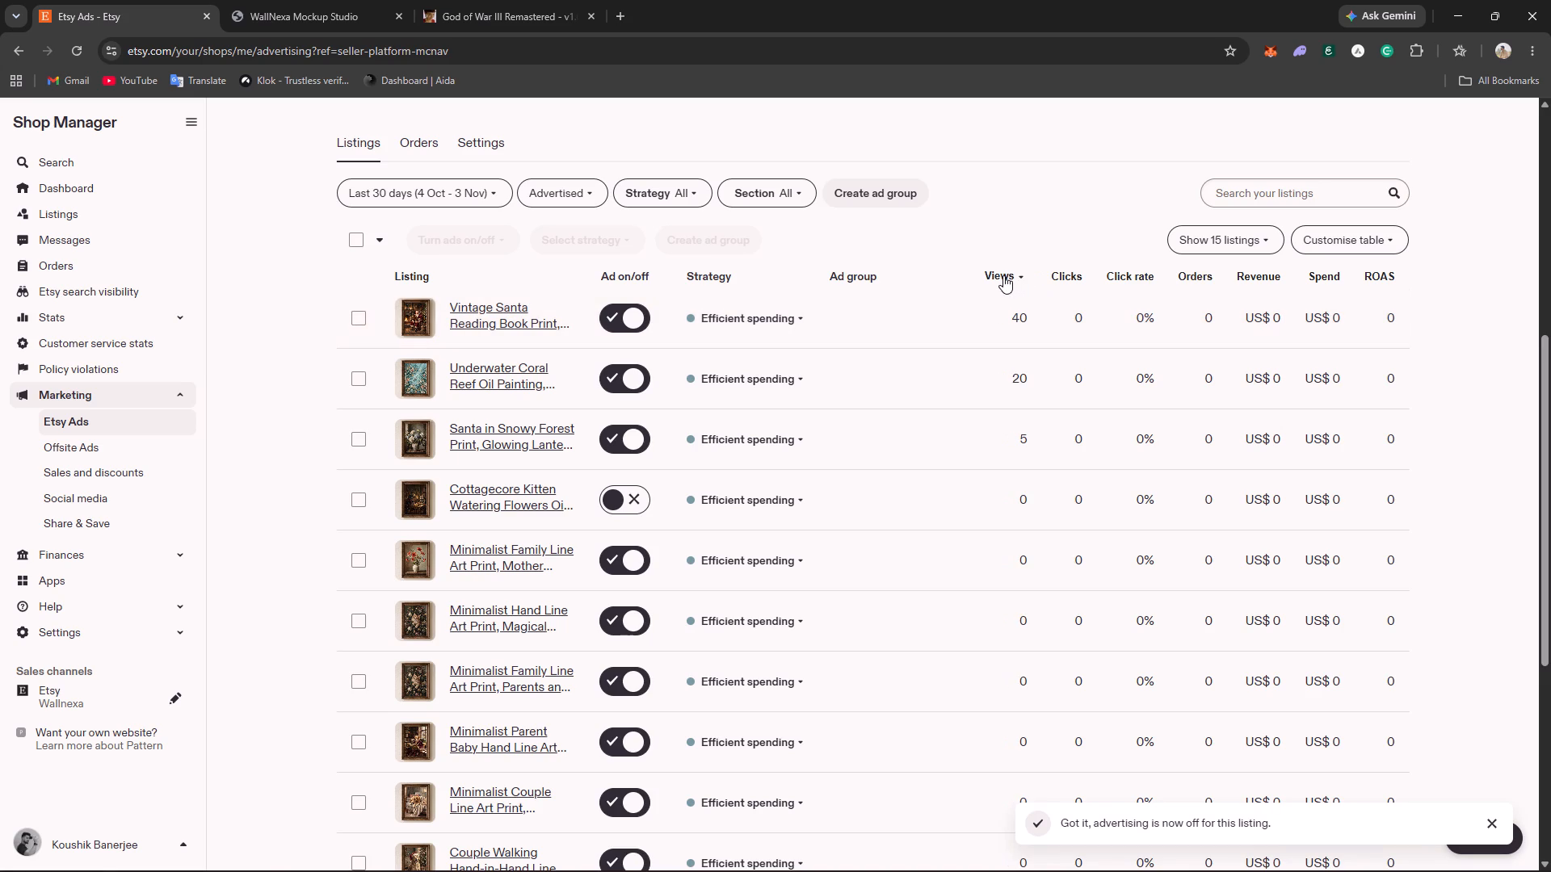
click(1003, 275)
click(1226, 246)
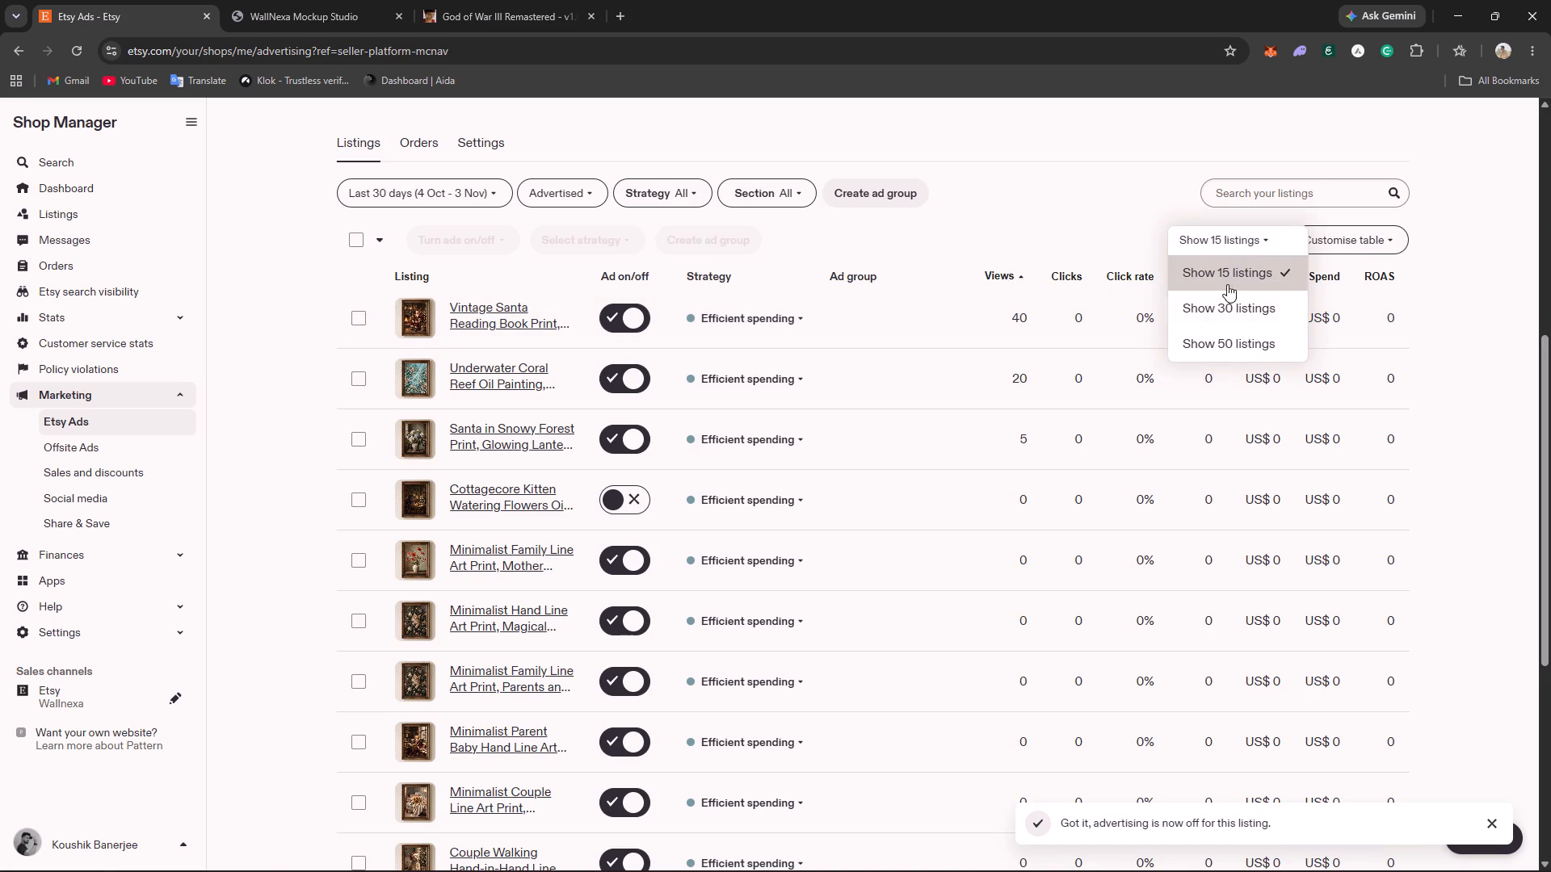
click(1232, 330)
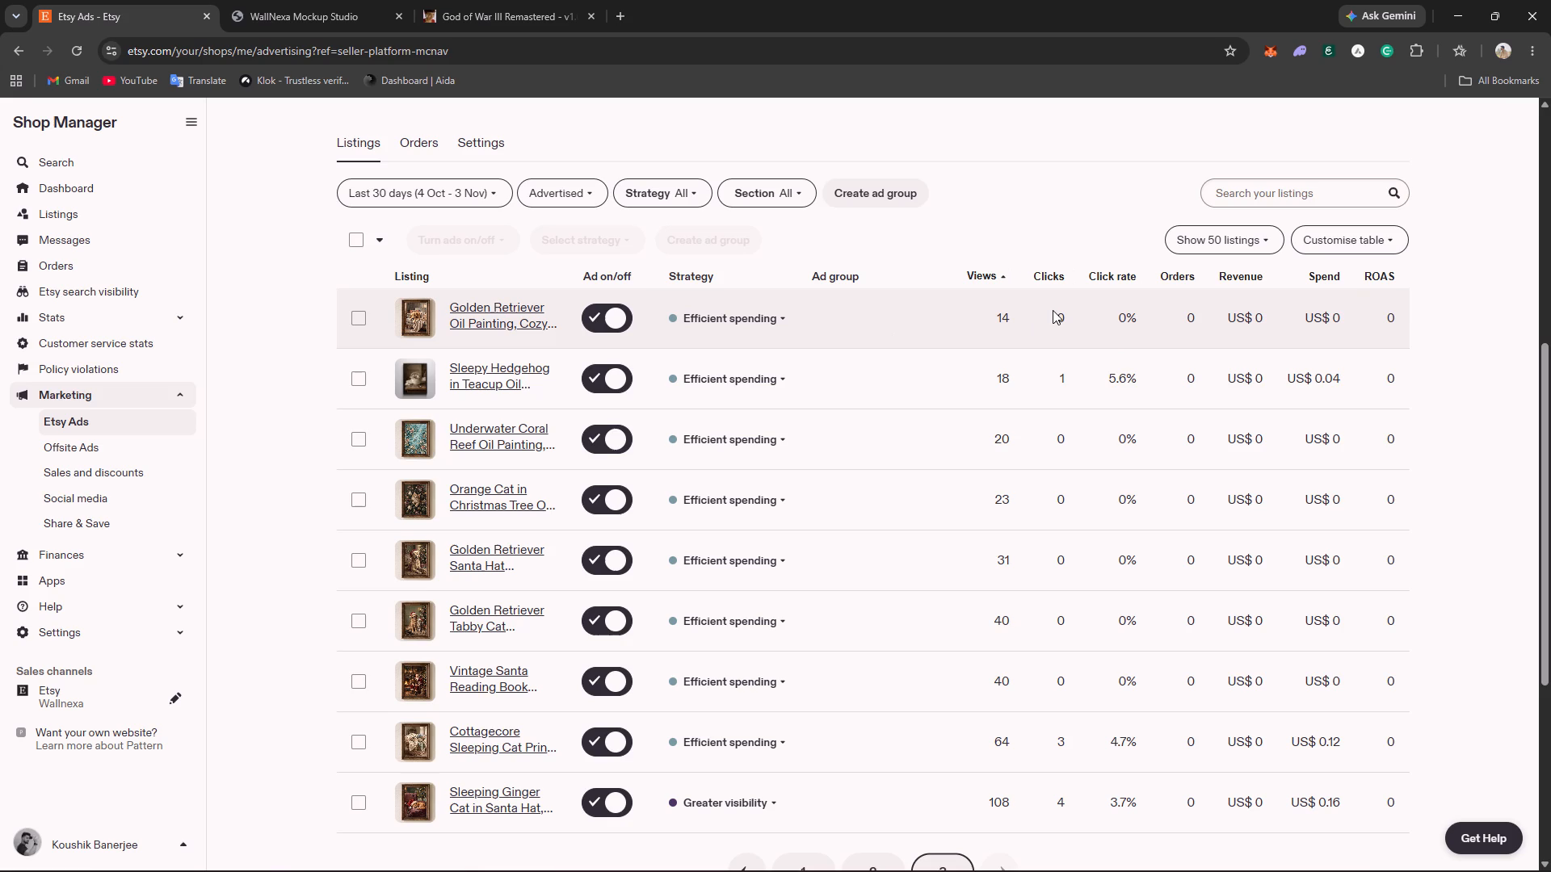
click(998, 275)
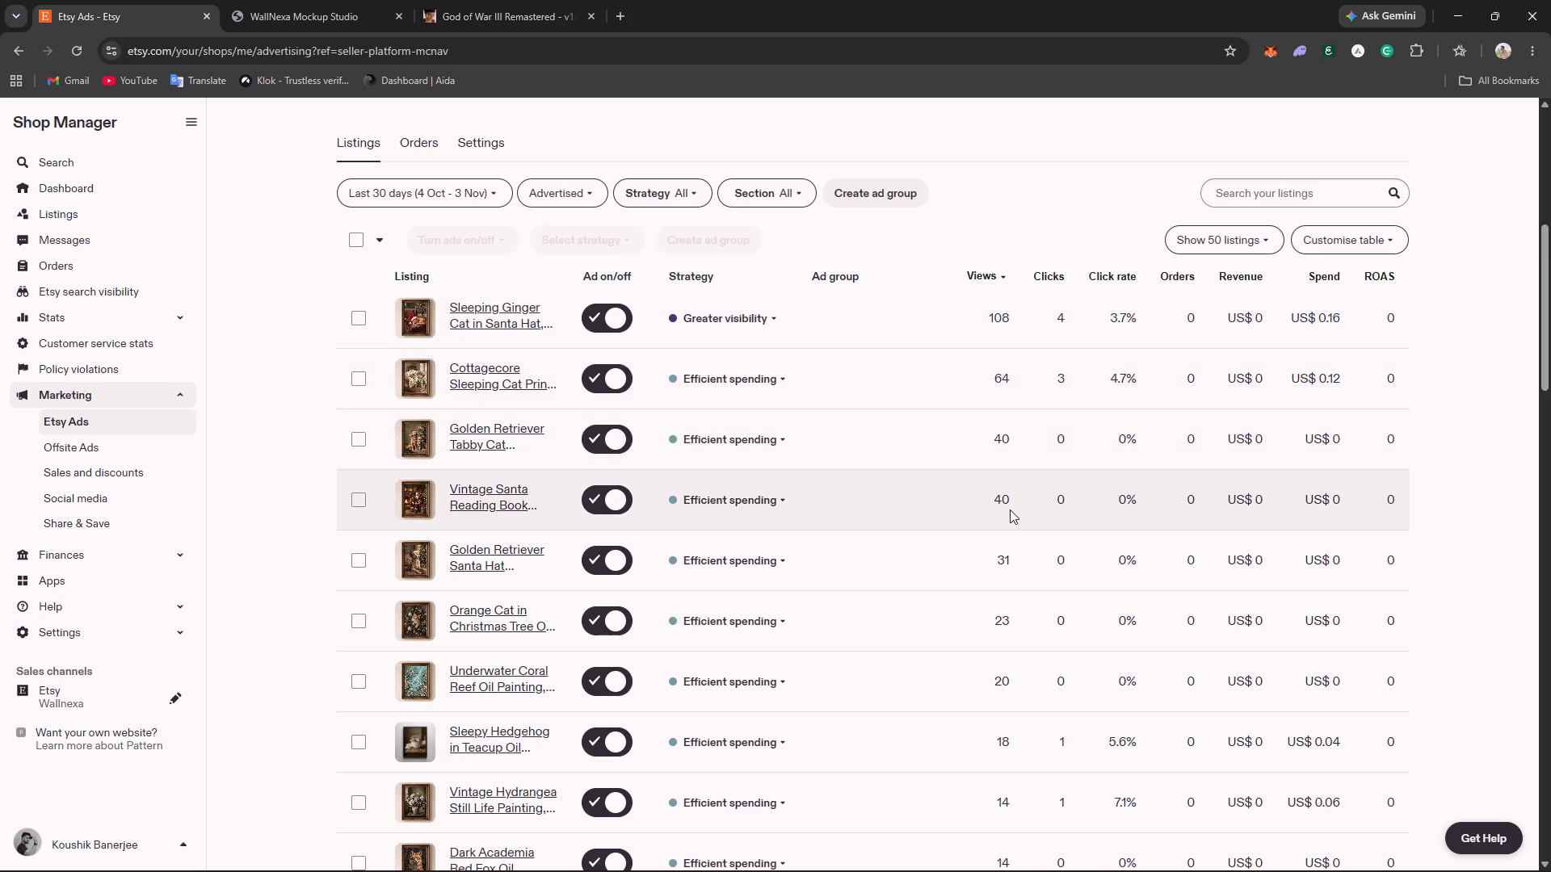
Examine the views and clicks of the advertised listings, from the most viewed to the least viewed.
scroll(1009, 510, down, 1)
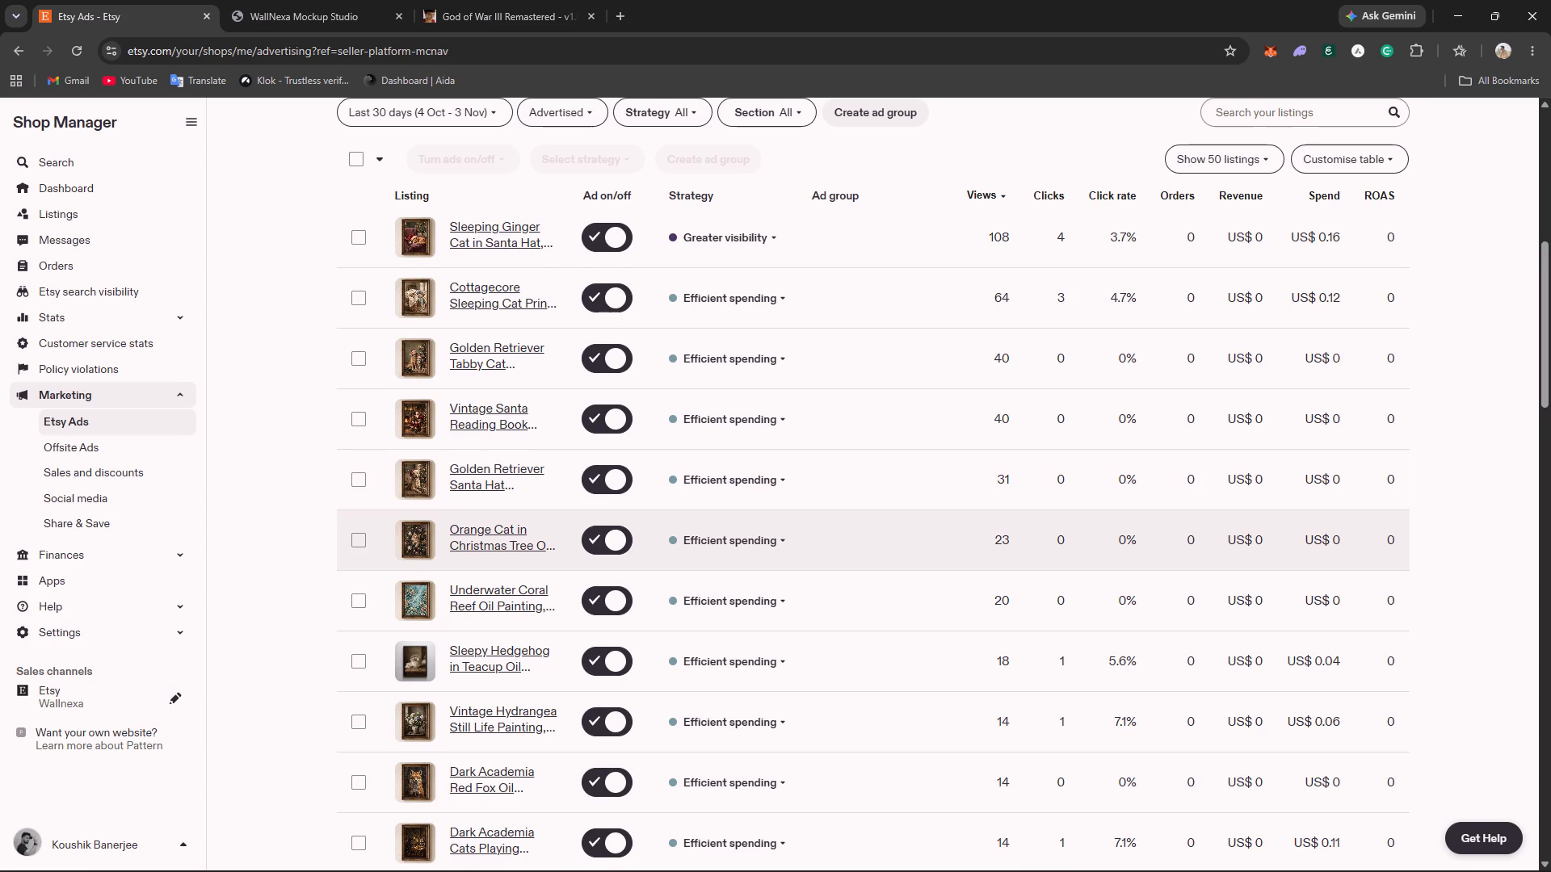
scroll(1005, 539, down, 1)
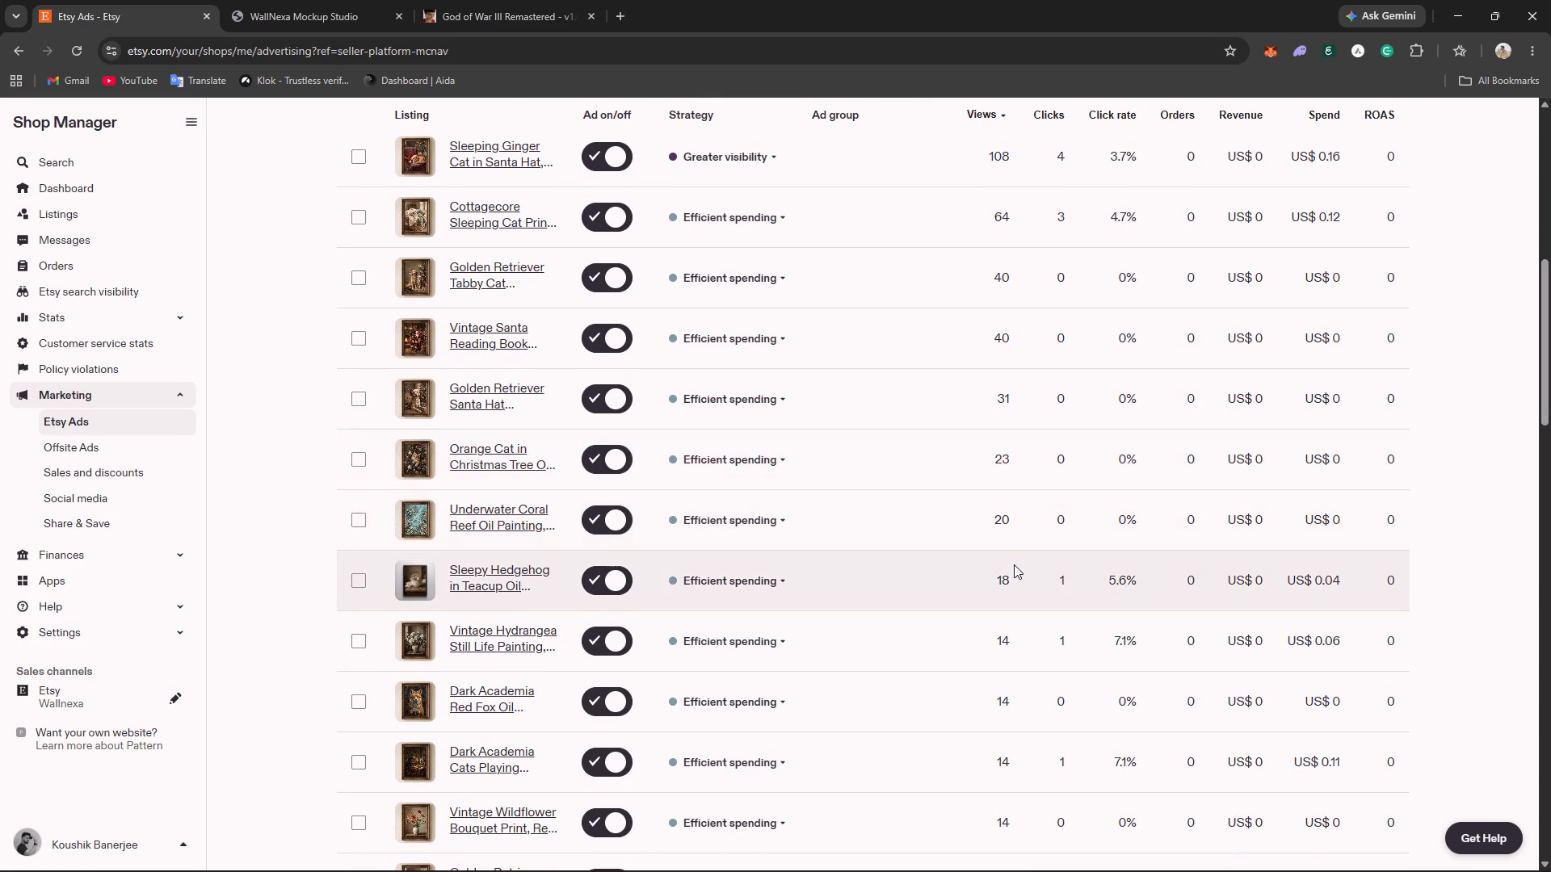
scroll(1007, 620, down, 4)
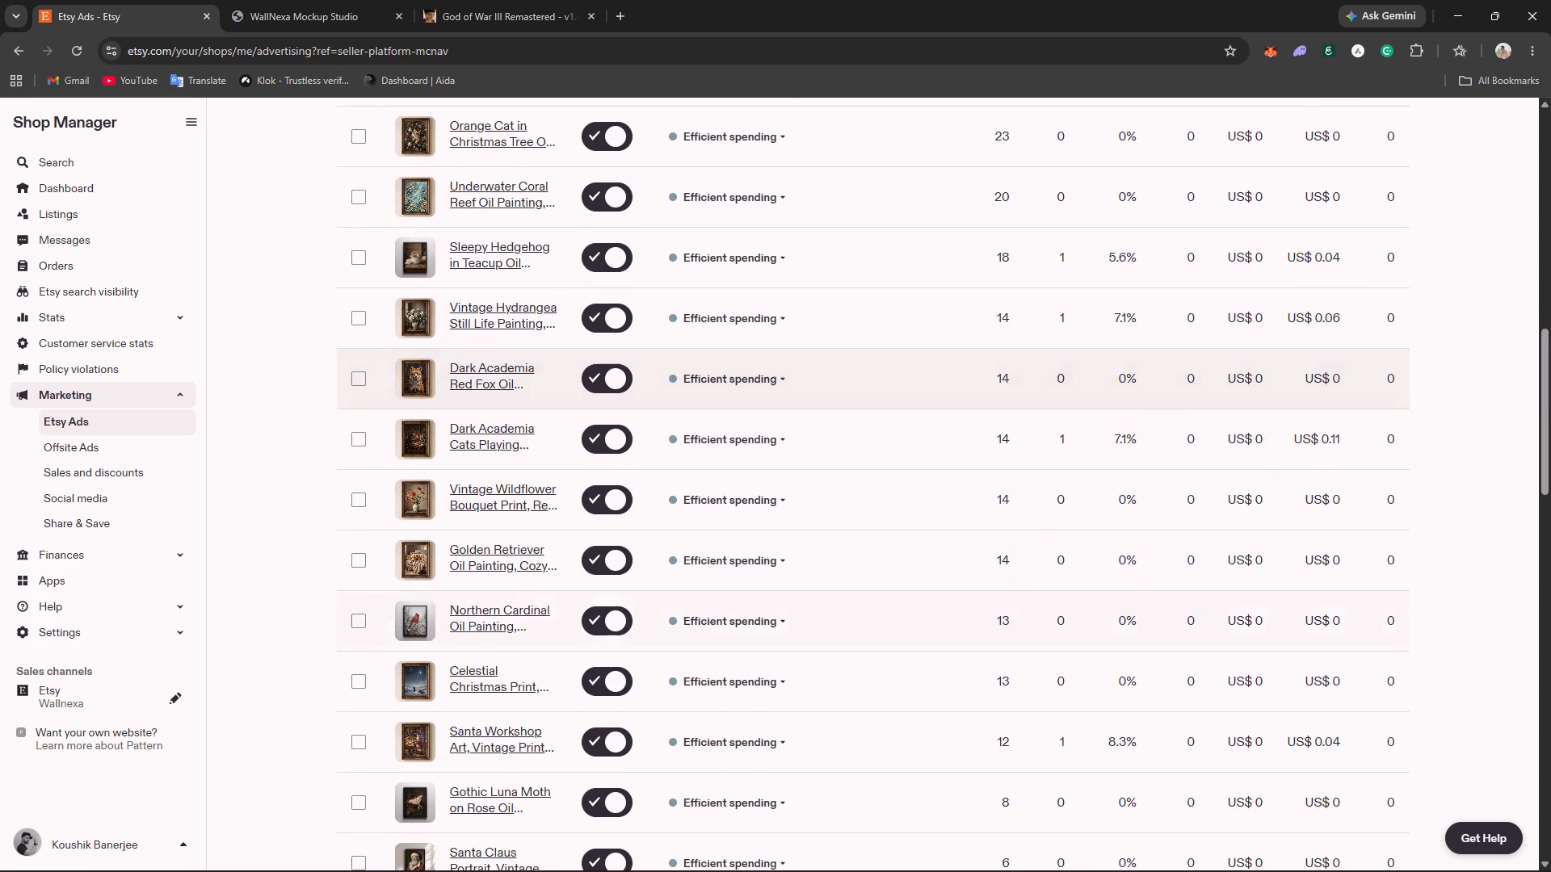
scroll(1007, 627, down, 5)
scroll(933, 652, down, 3)
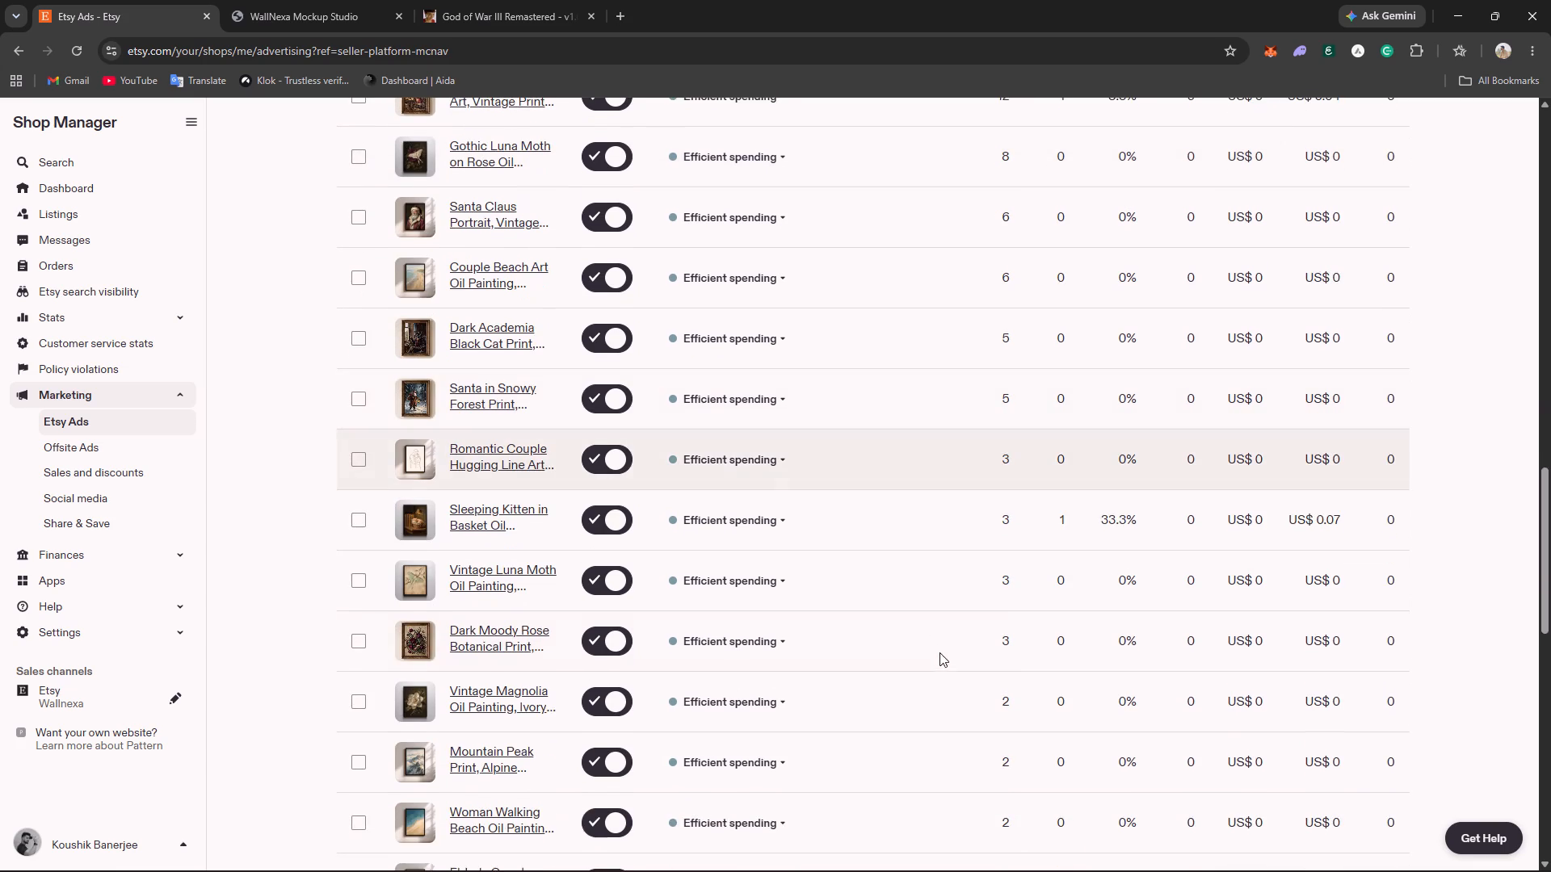
scroll(982, 688, down, 3)
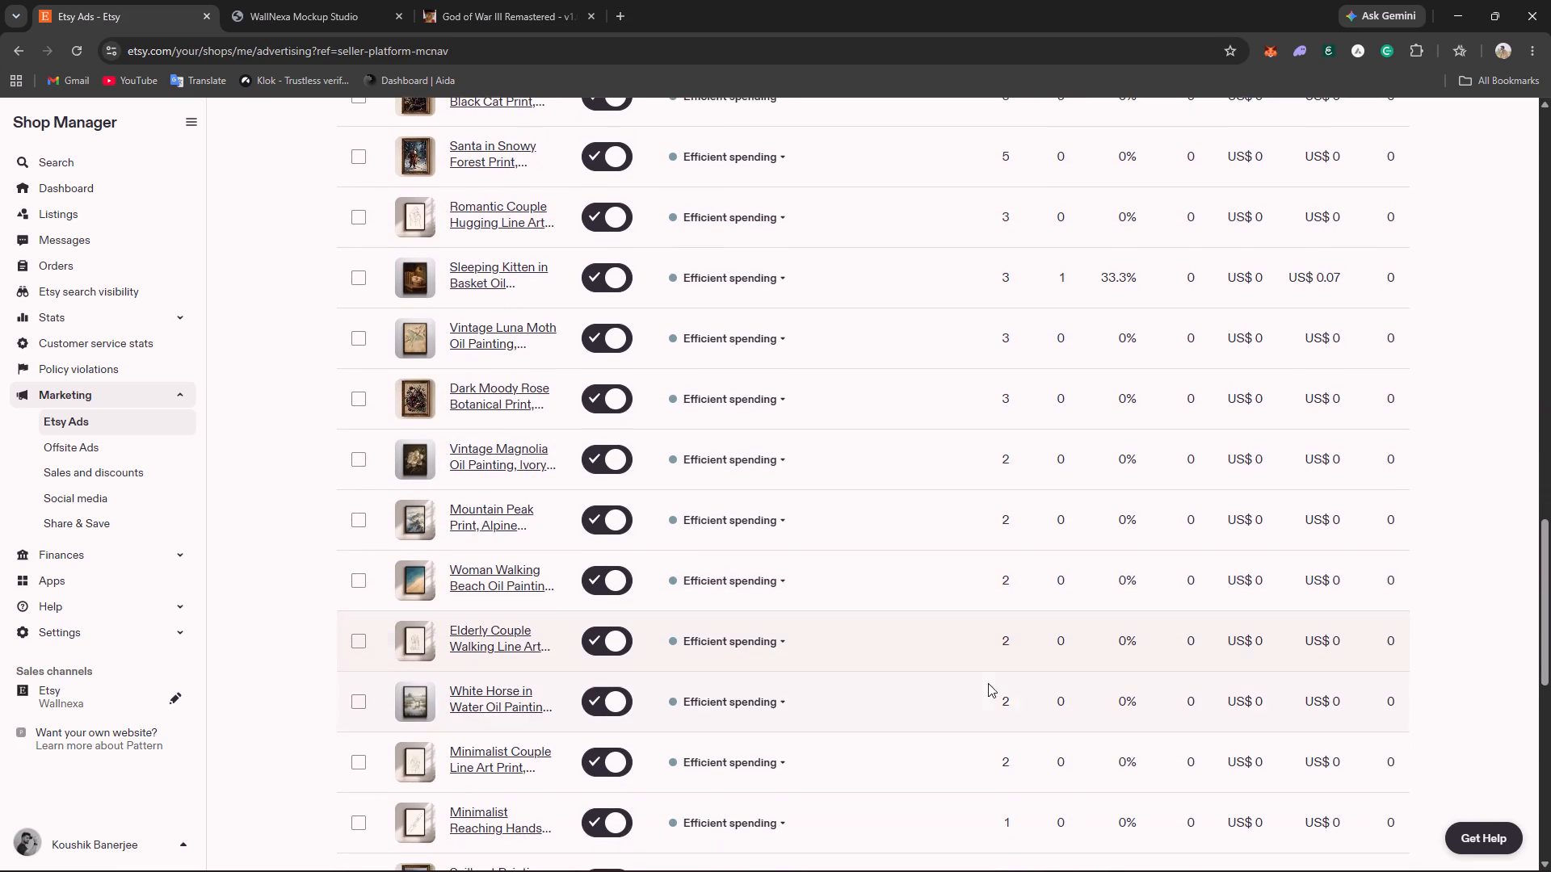
scroll(1023, 694, down, 2)
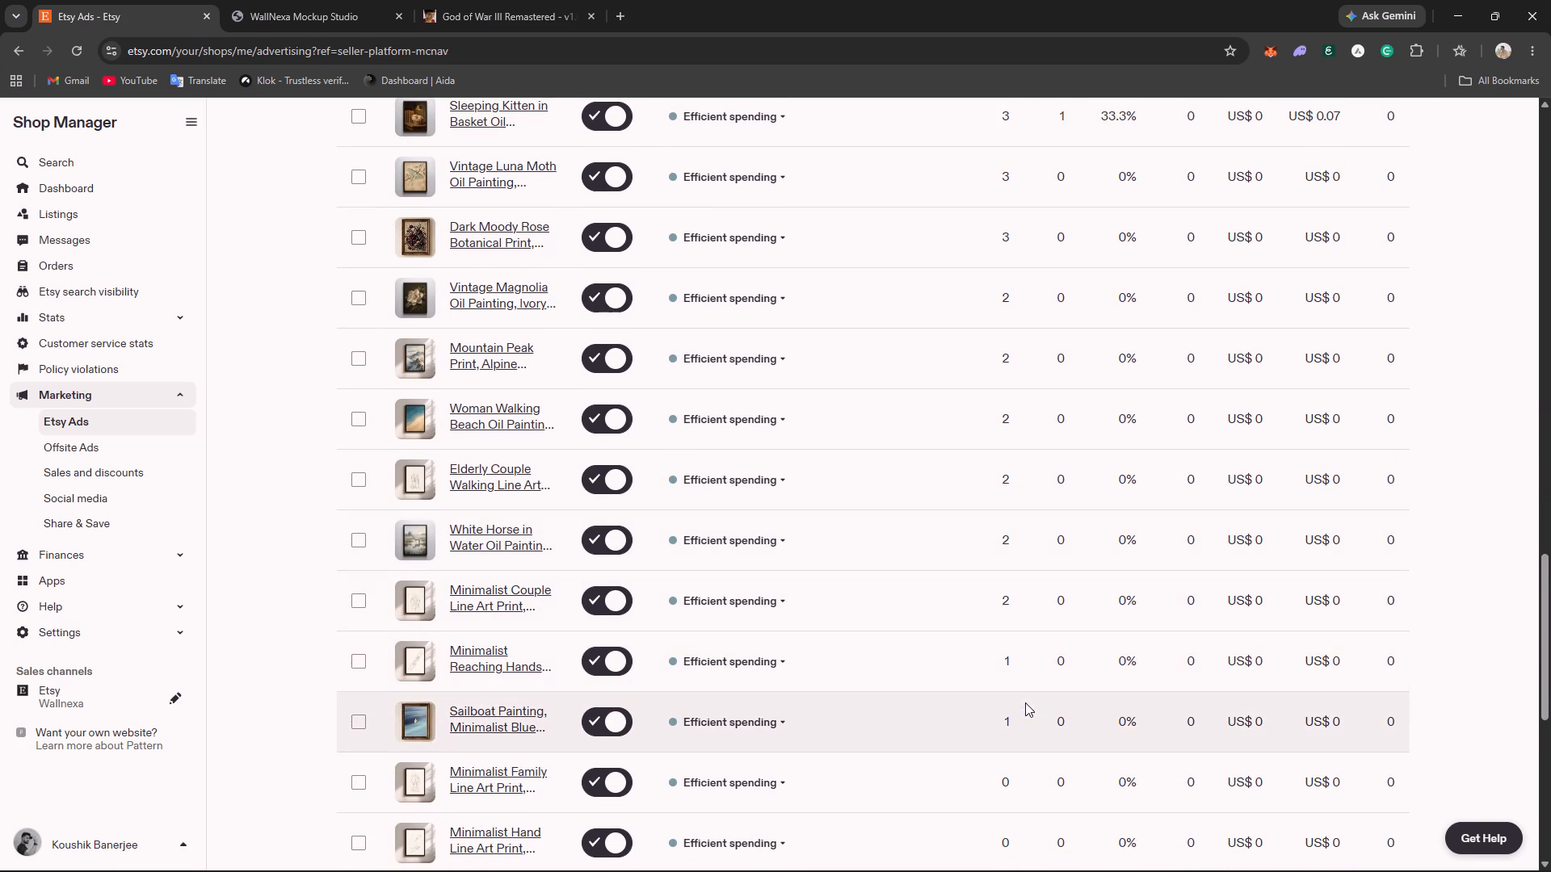
scroll(1026, 710, down, 3)
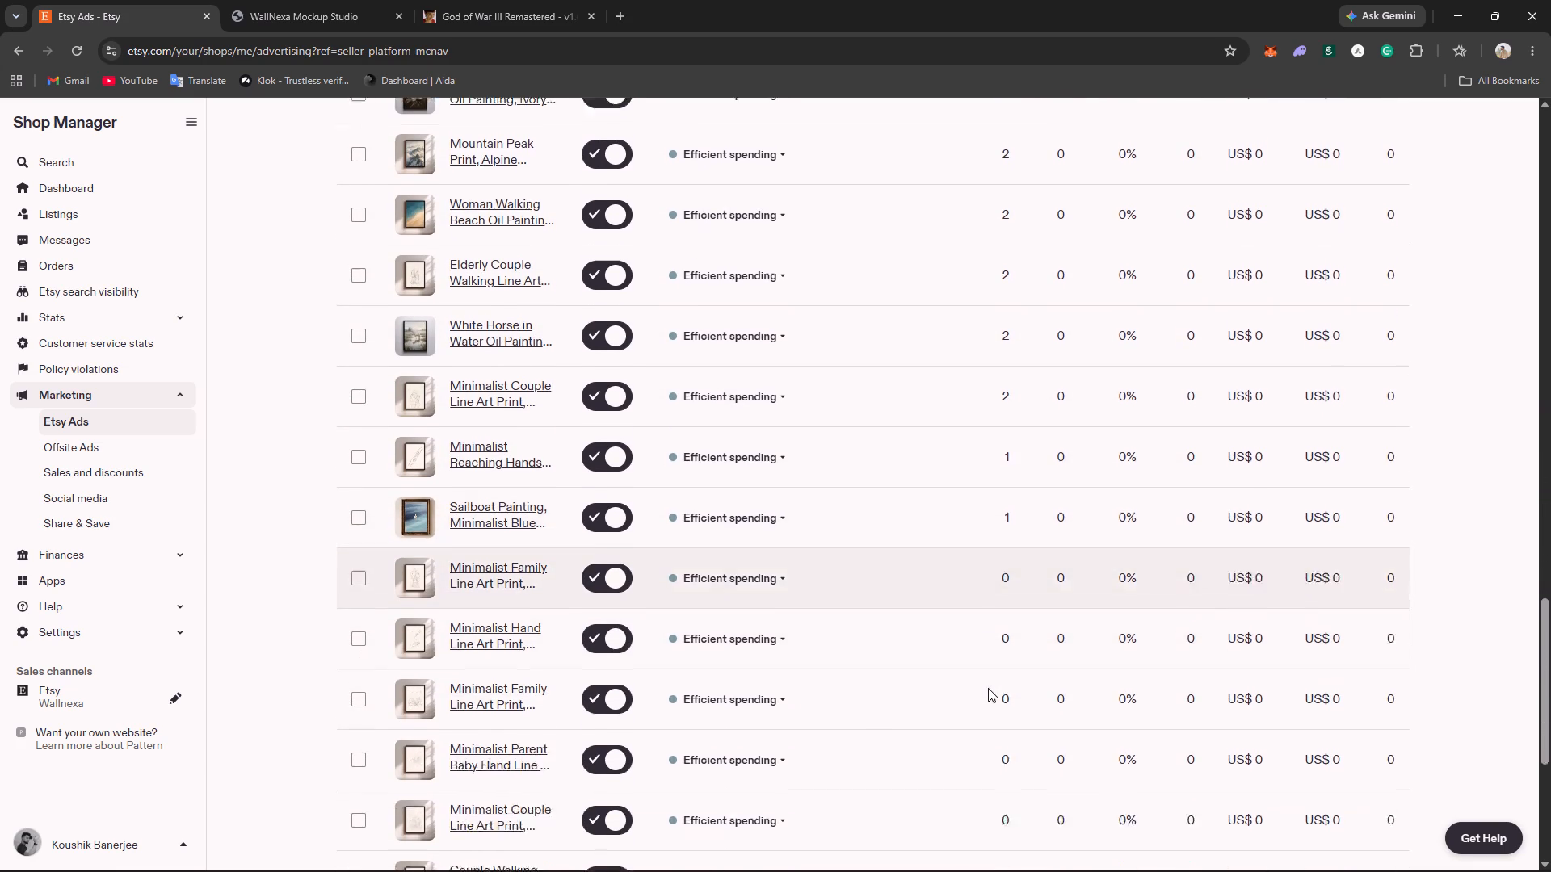
scroll(988, 688, down, 3)
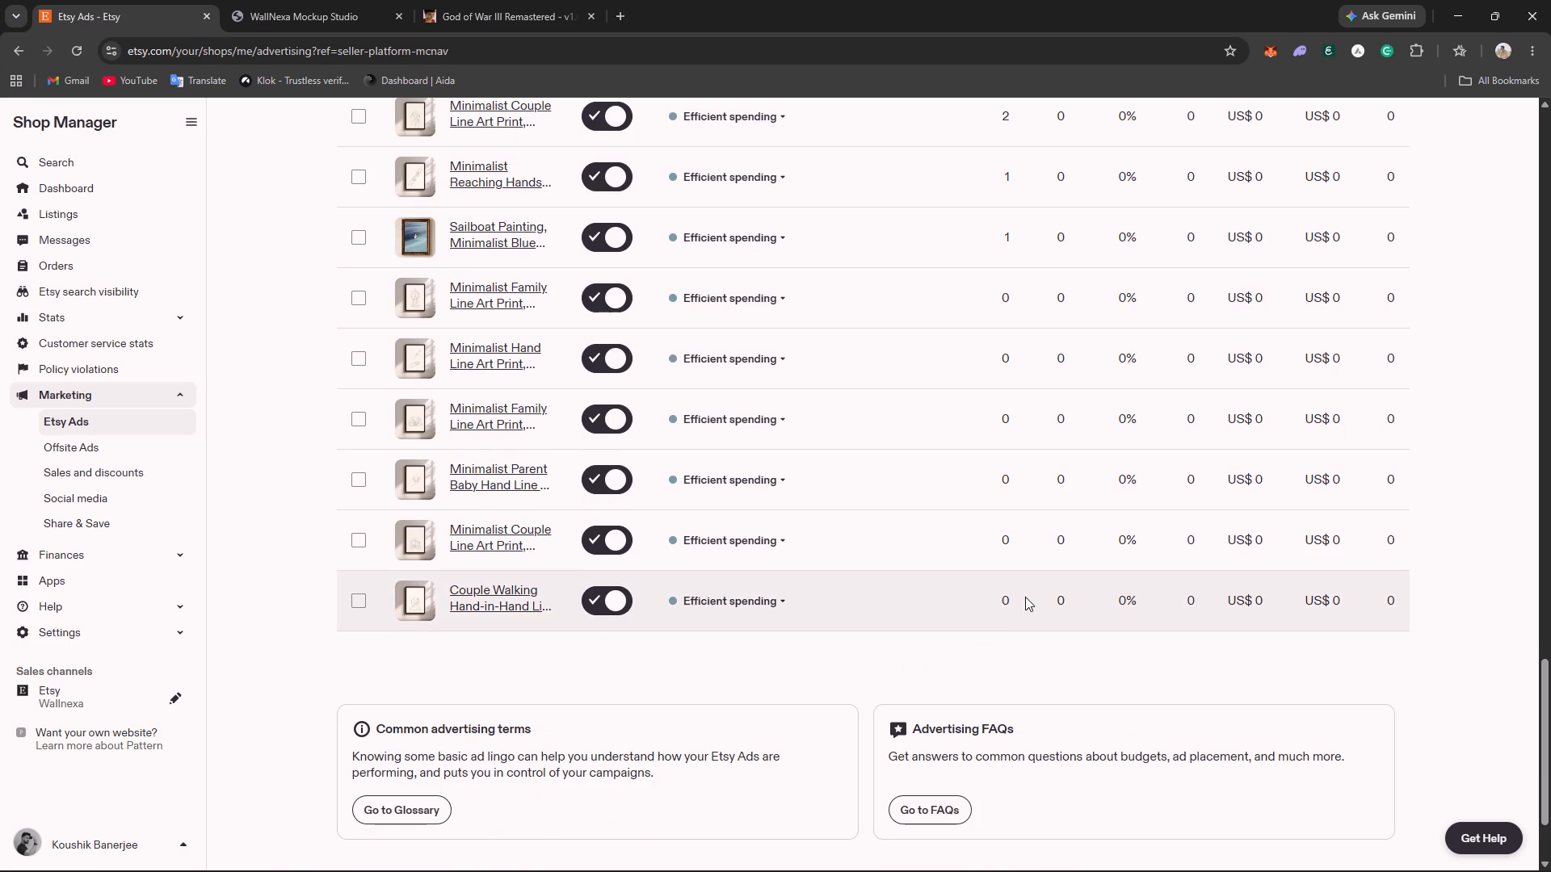
scroll(1019, 597, up, 20)
scroll(1007, 588, up, 3)
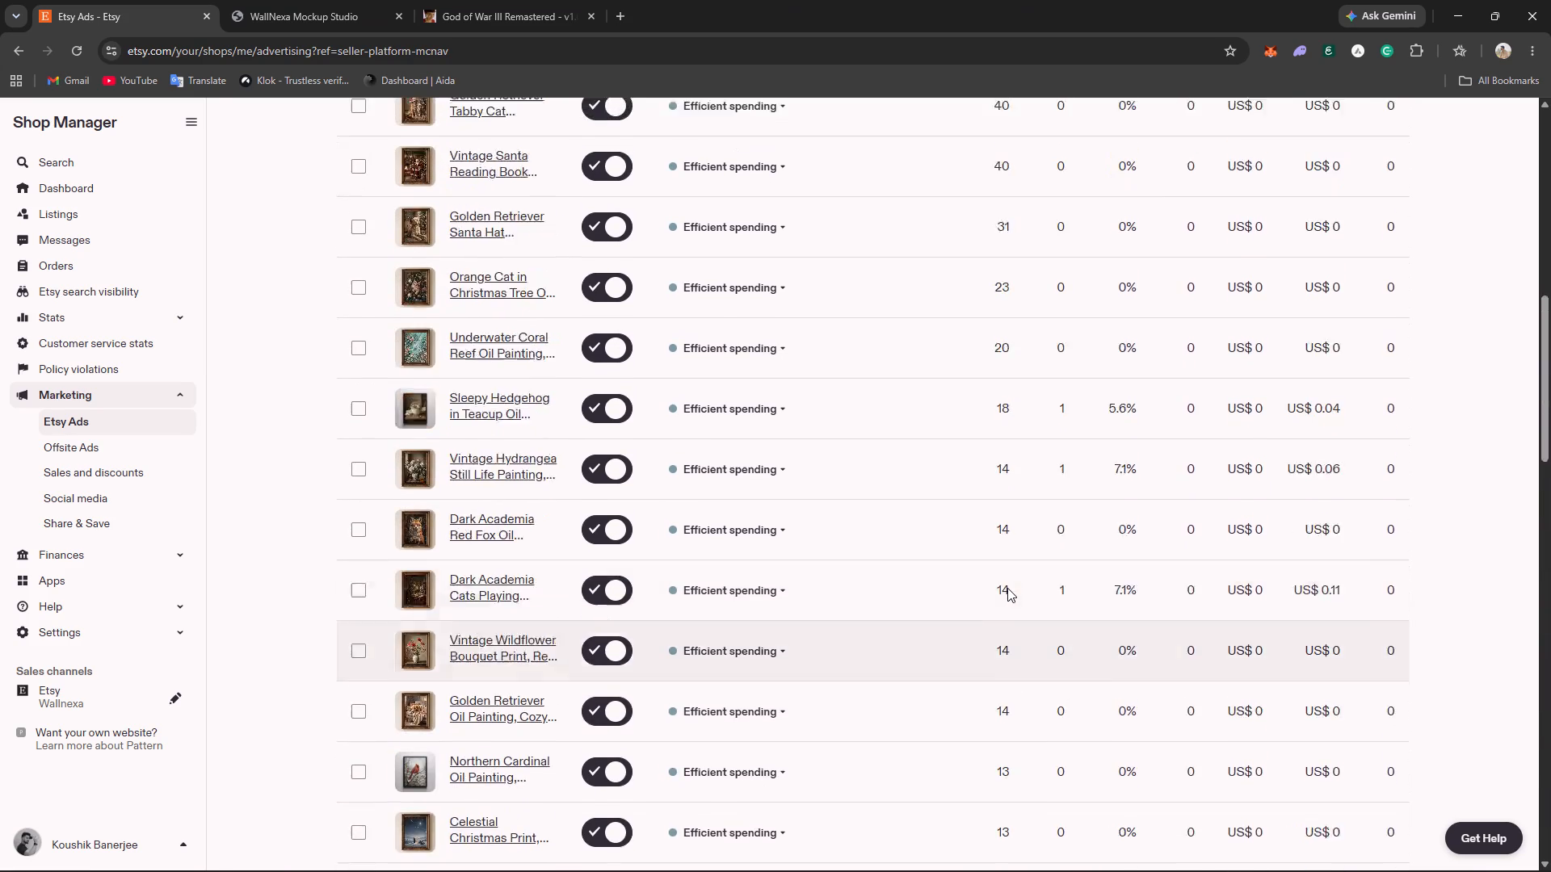
scroll(1007, 588, up, 2)
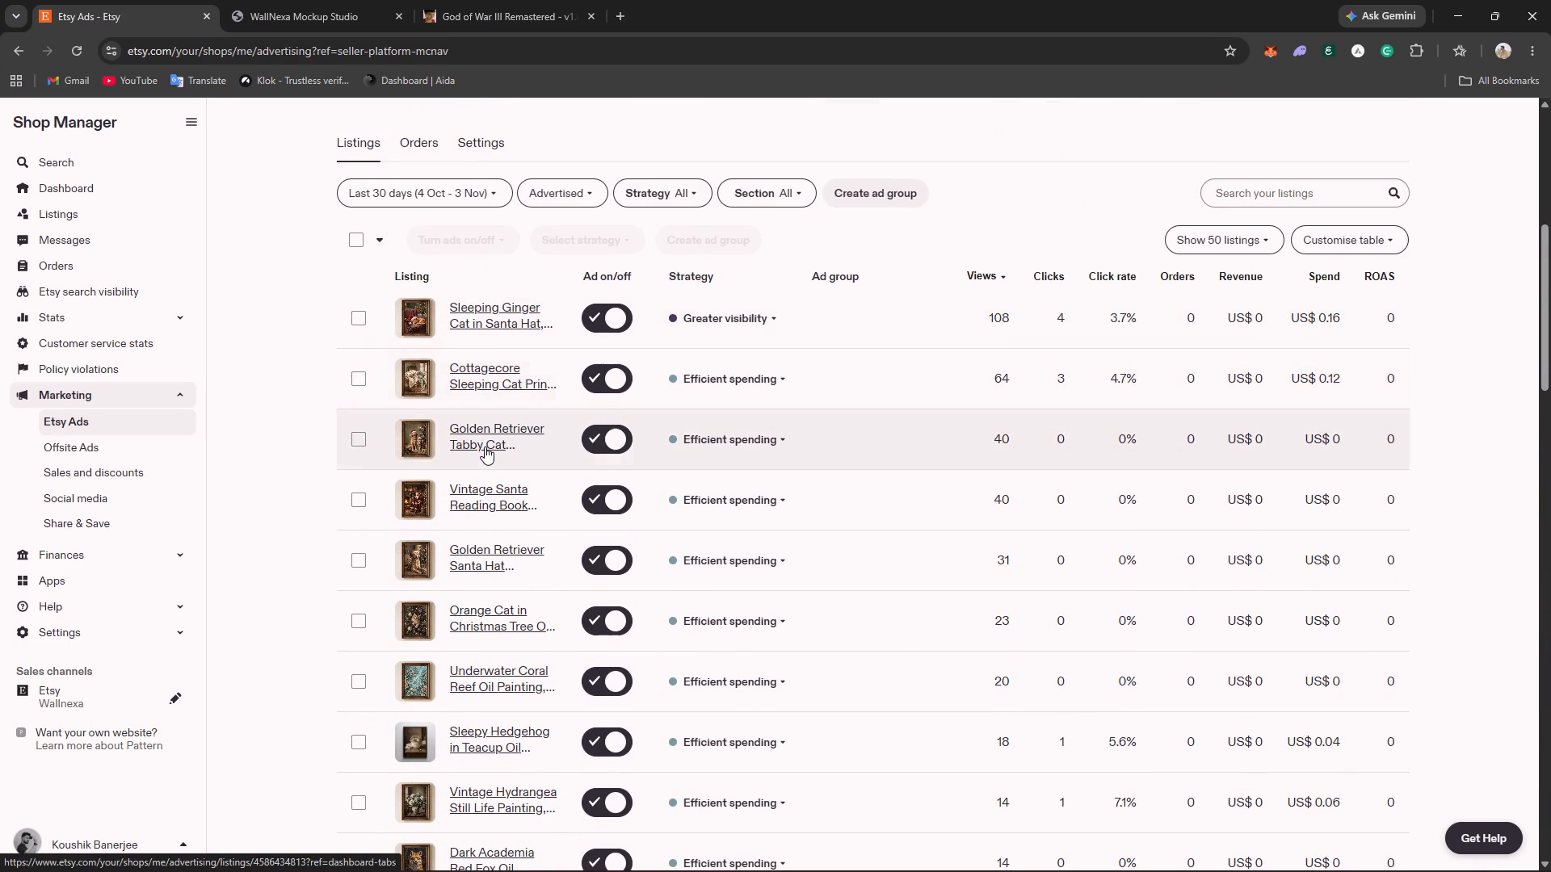
Go through the advertised listings again by title and performance, looking for weak ones to stop advertising.
scroll(481, 494, down, 1)
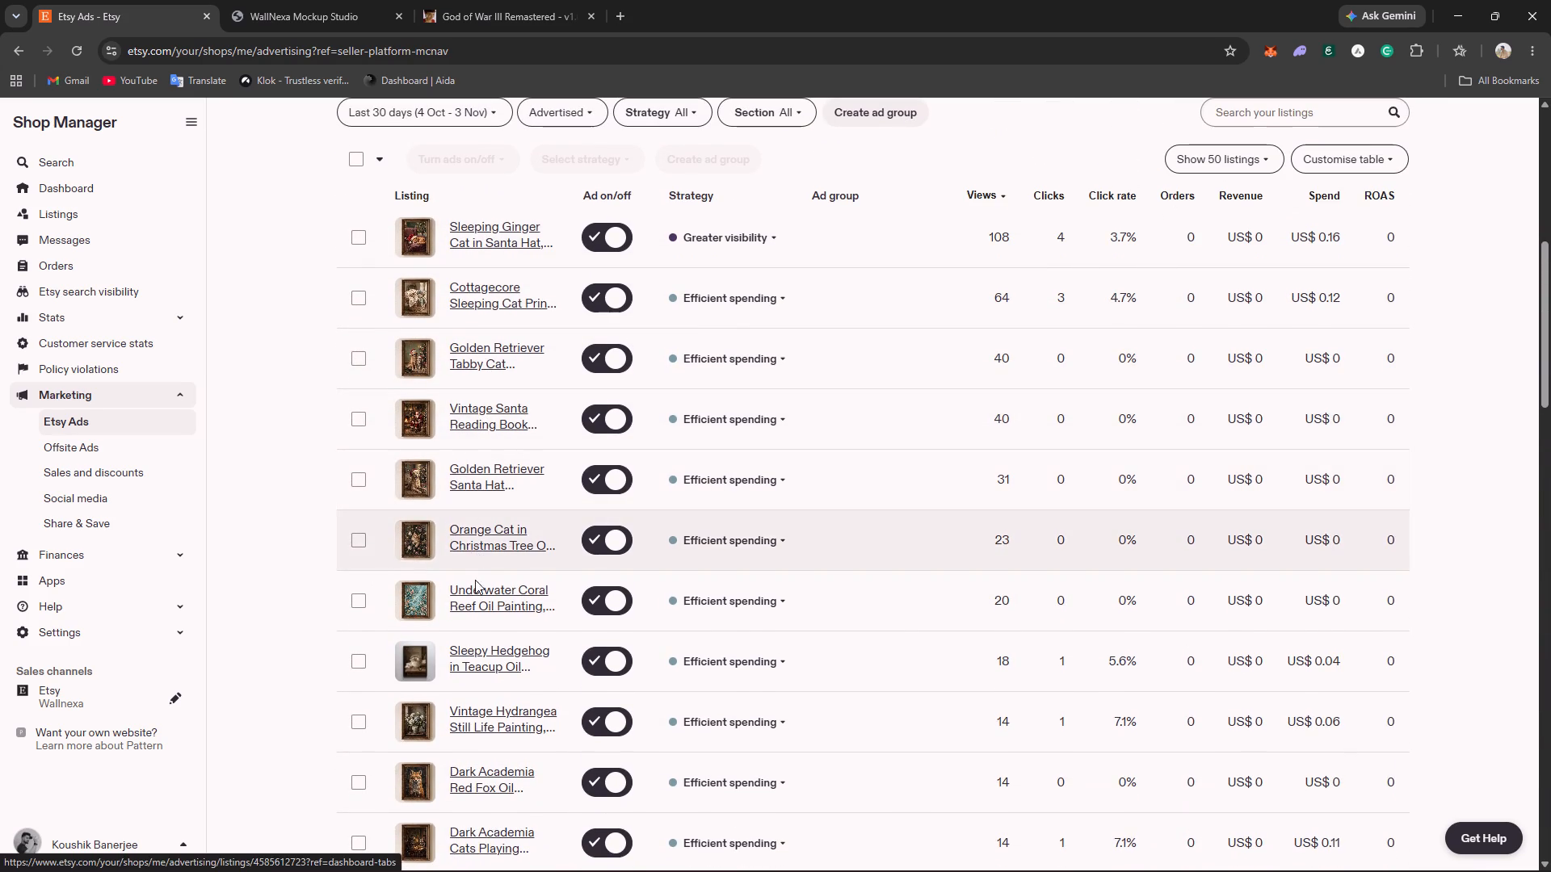
scroll(475, 591, down, 2)
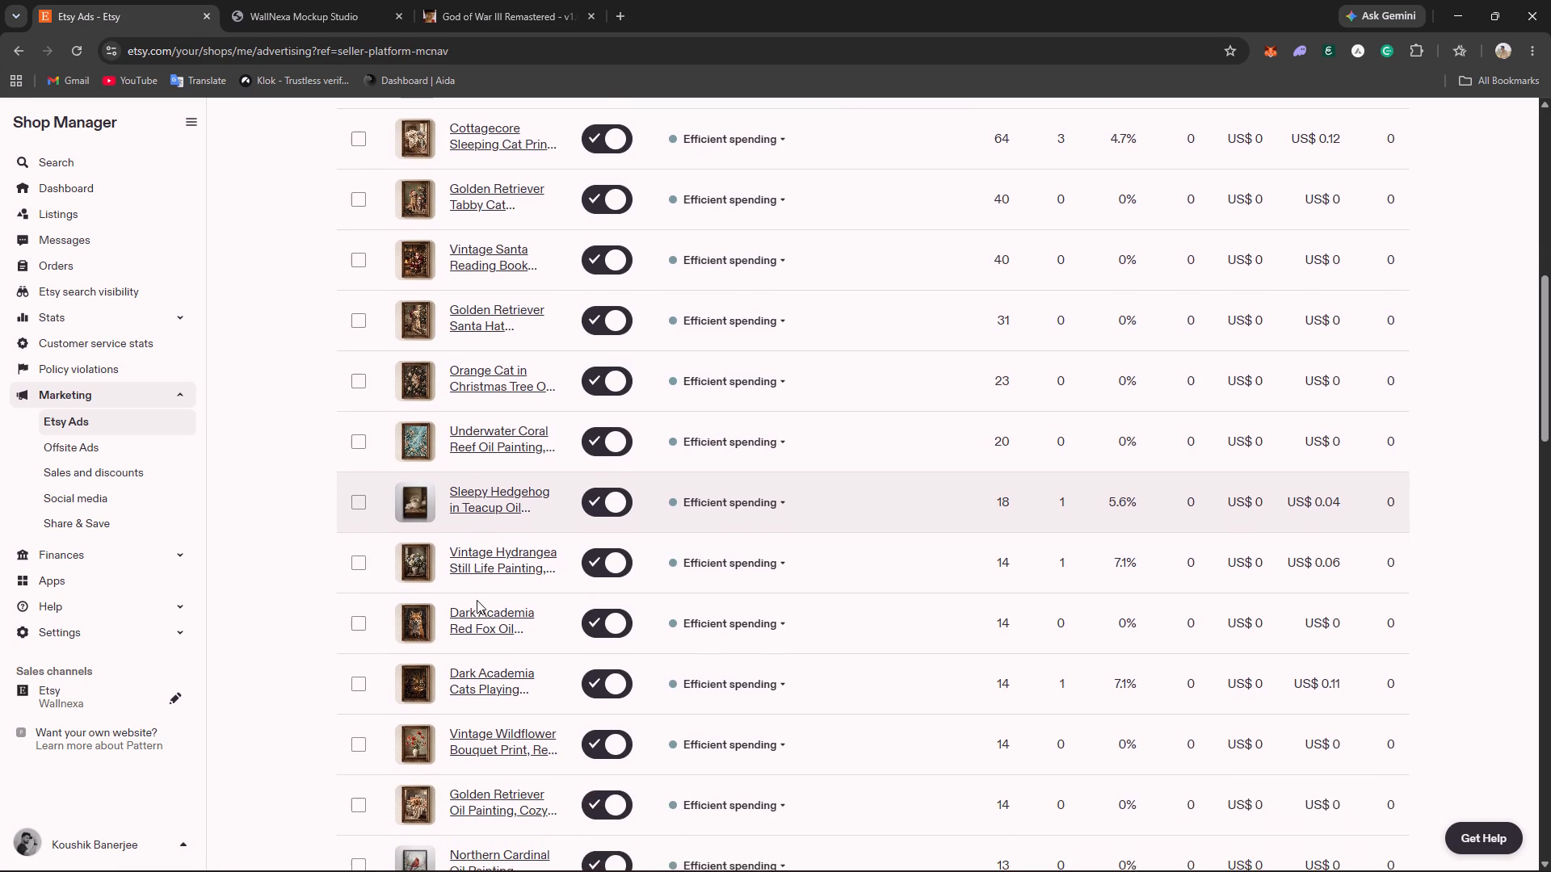
scroll(475, 670, down, 1)
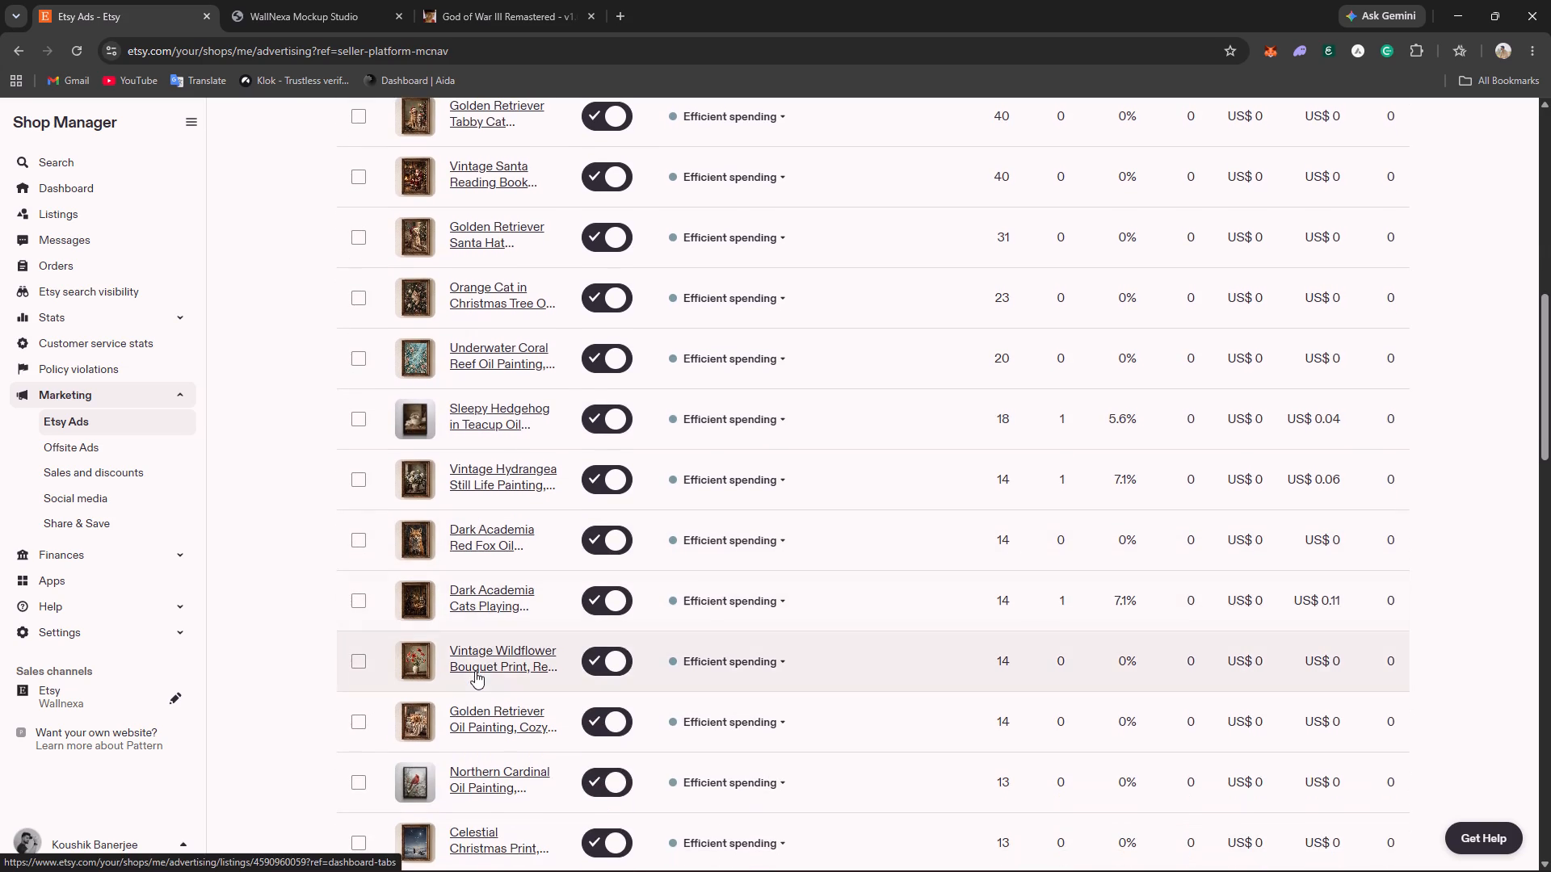
scroll(483, 710, down, 2)
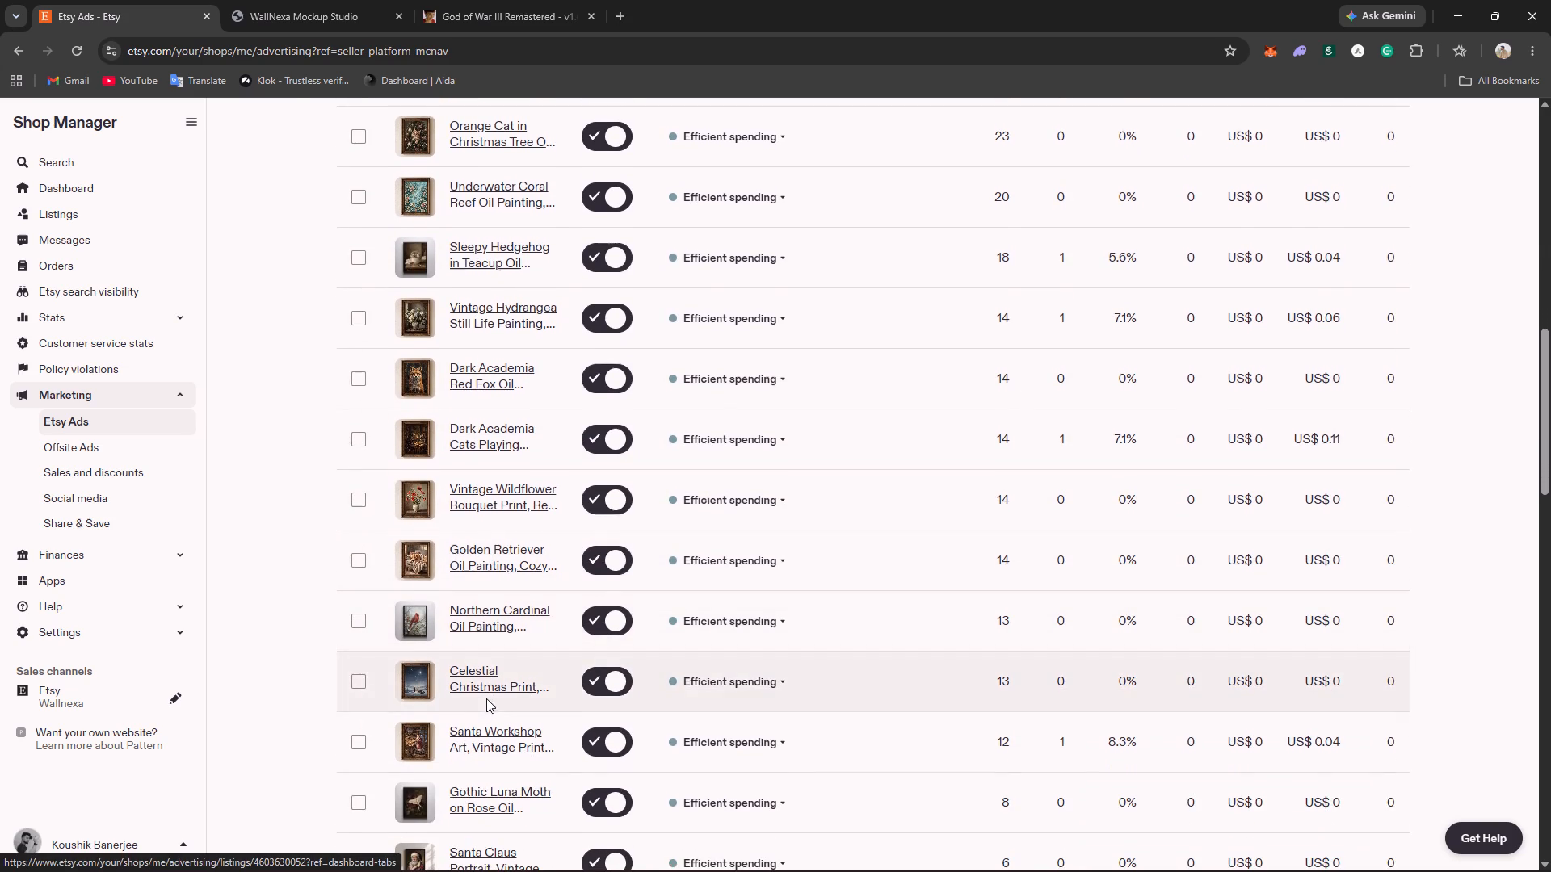
scroll(481, 717, down, 3)
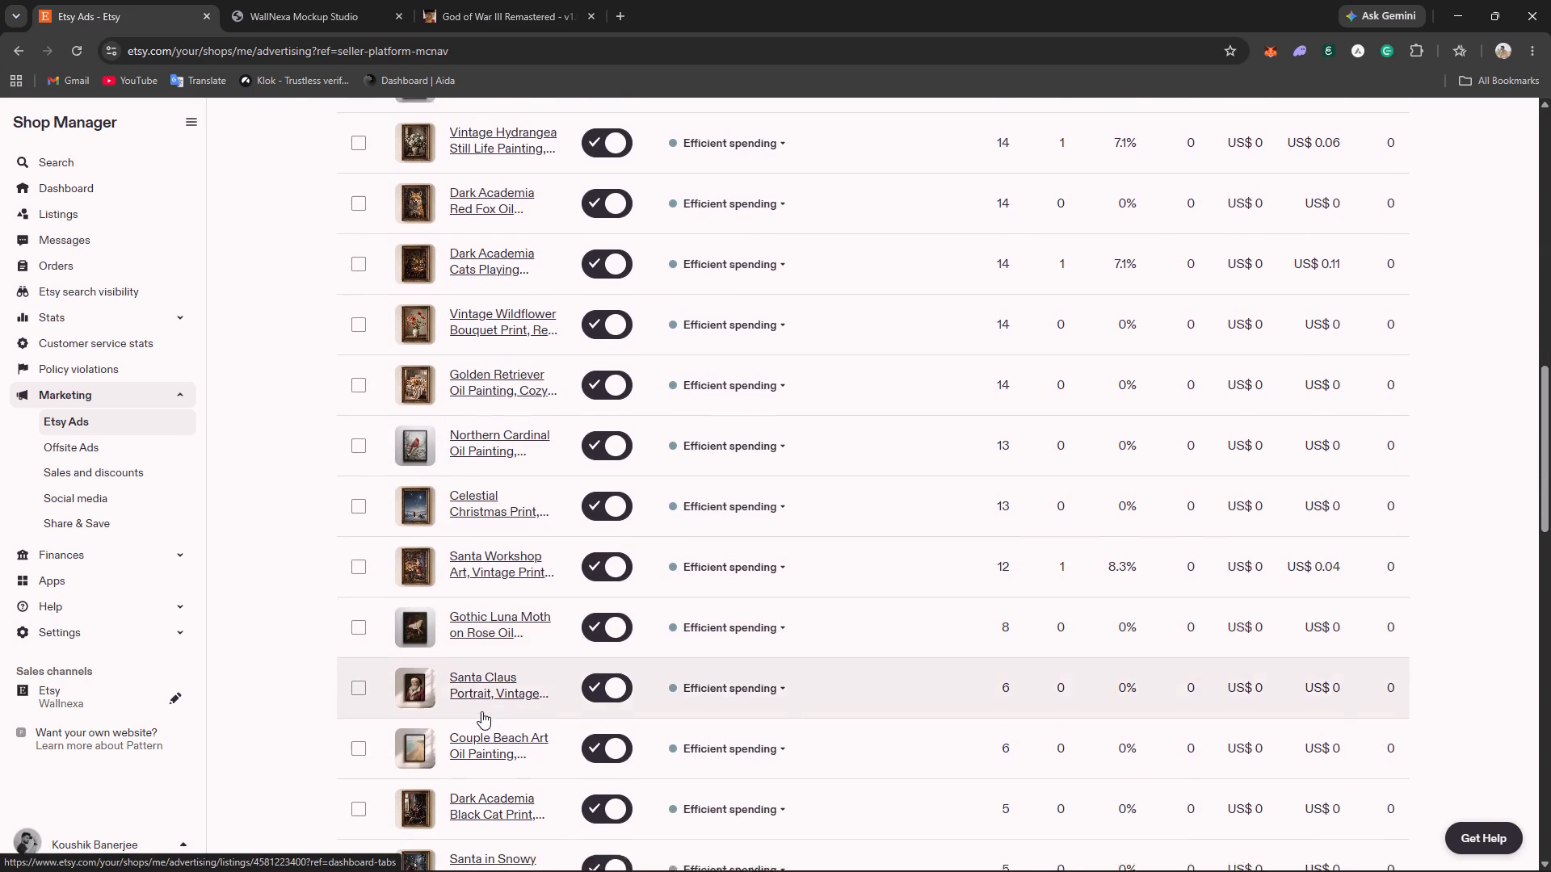
scroll(481, 711, down, 2)
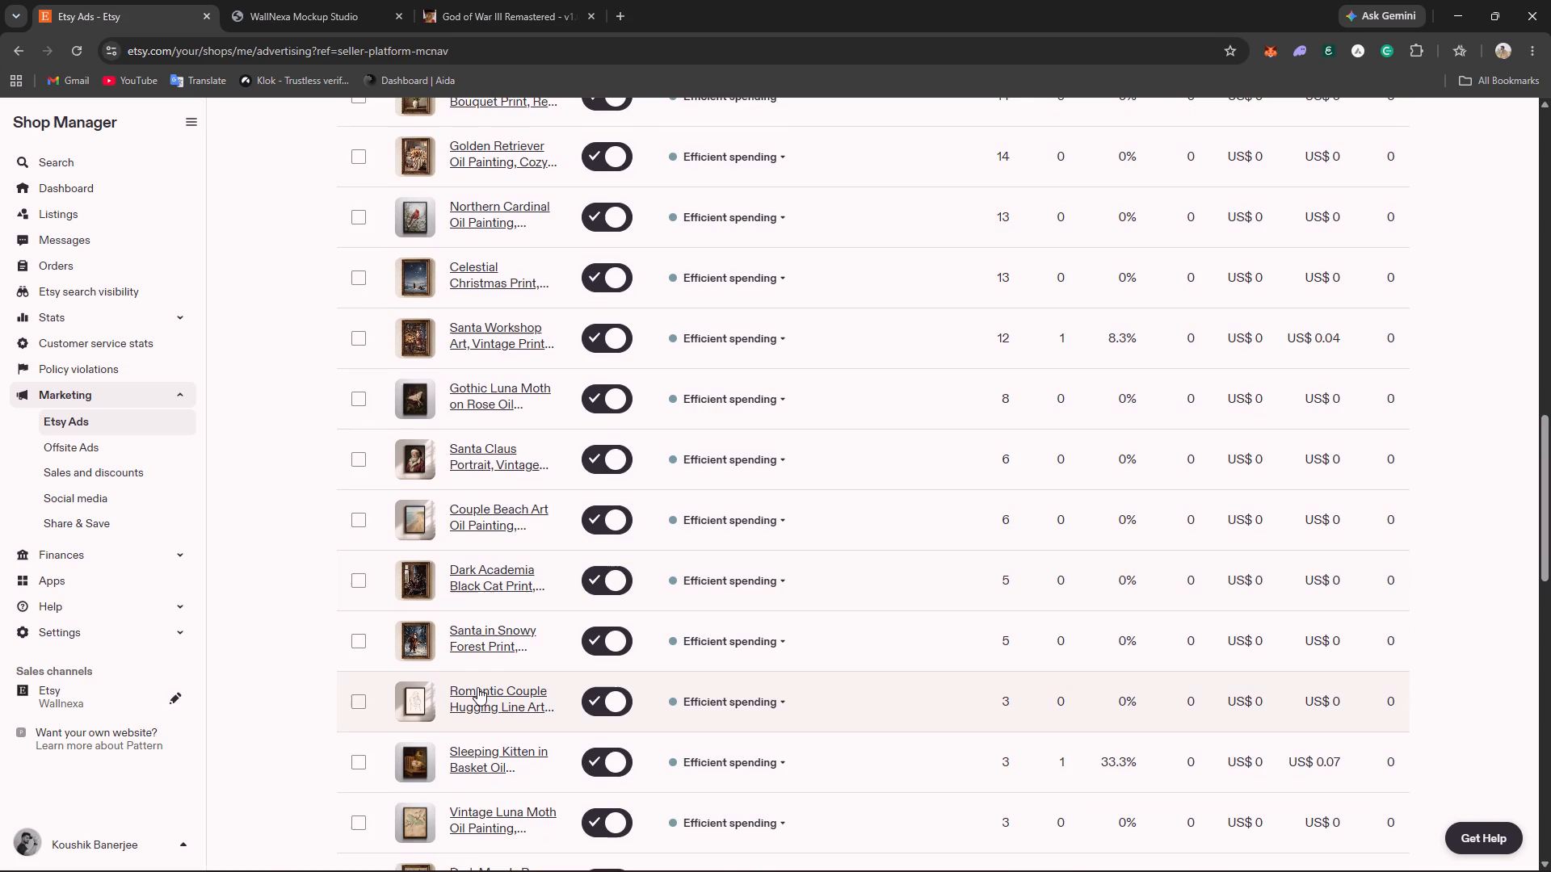
scroll(477, 689, down, 1)
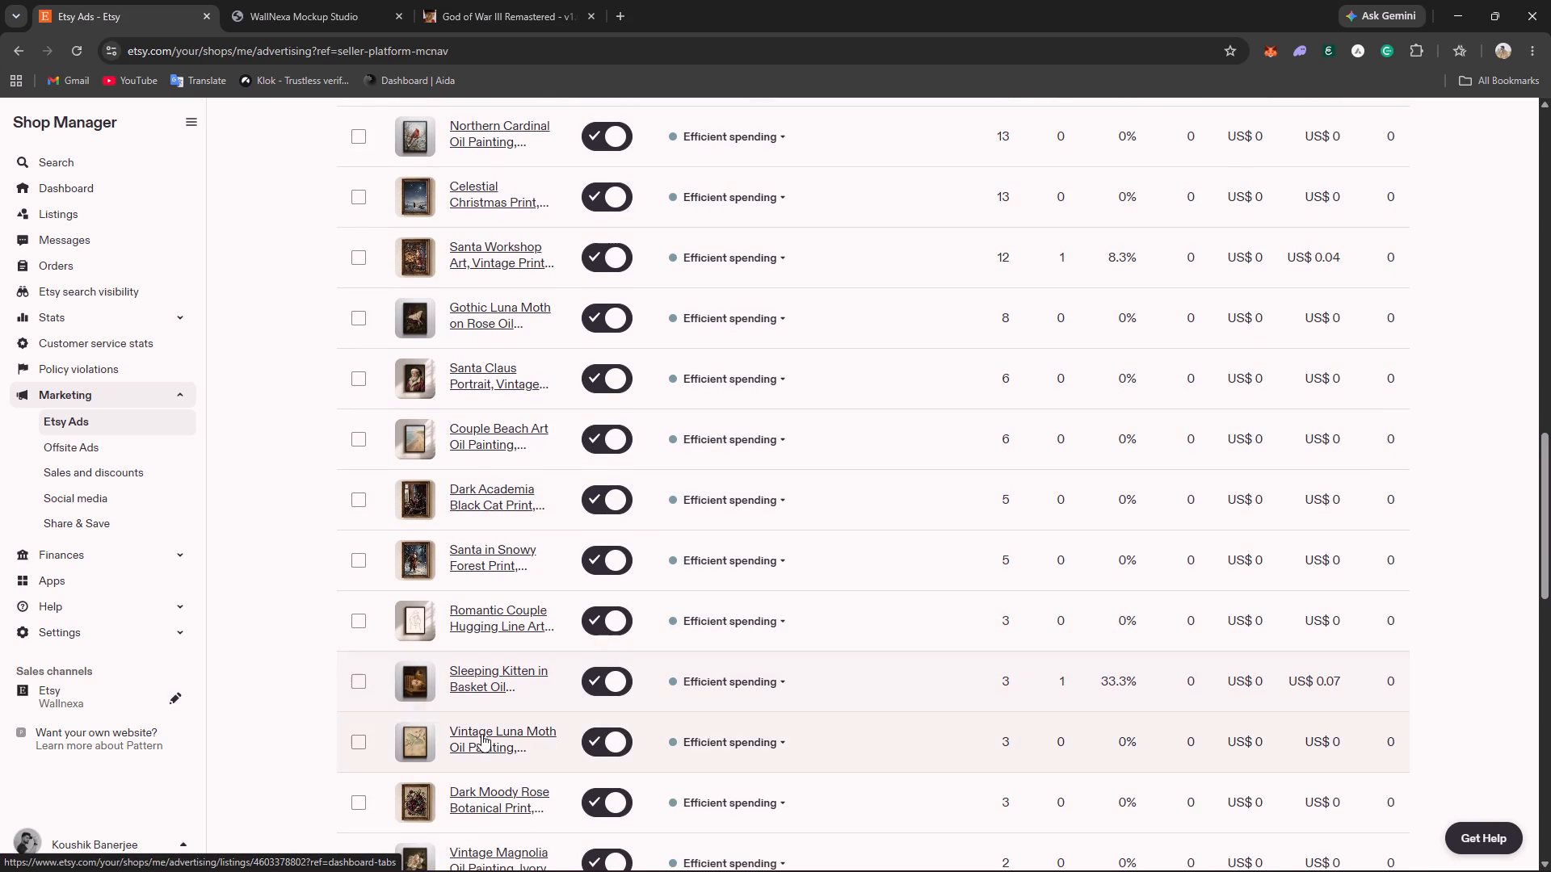
scroll(481, 734, down, 1)
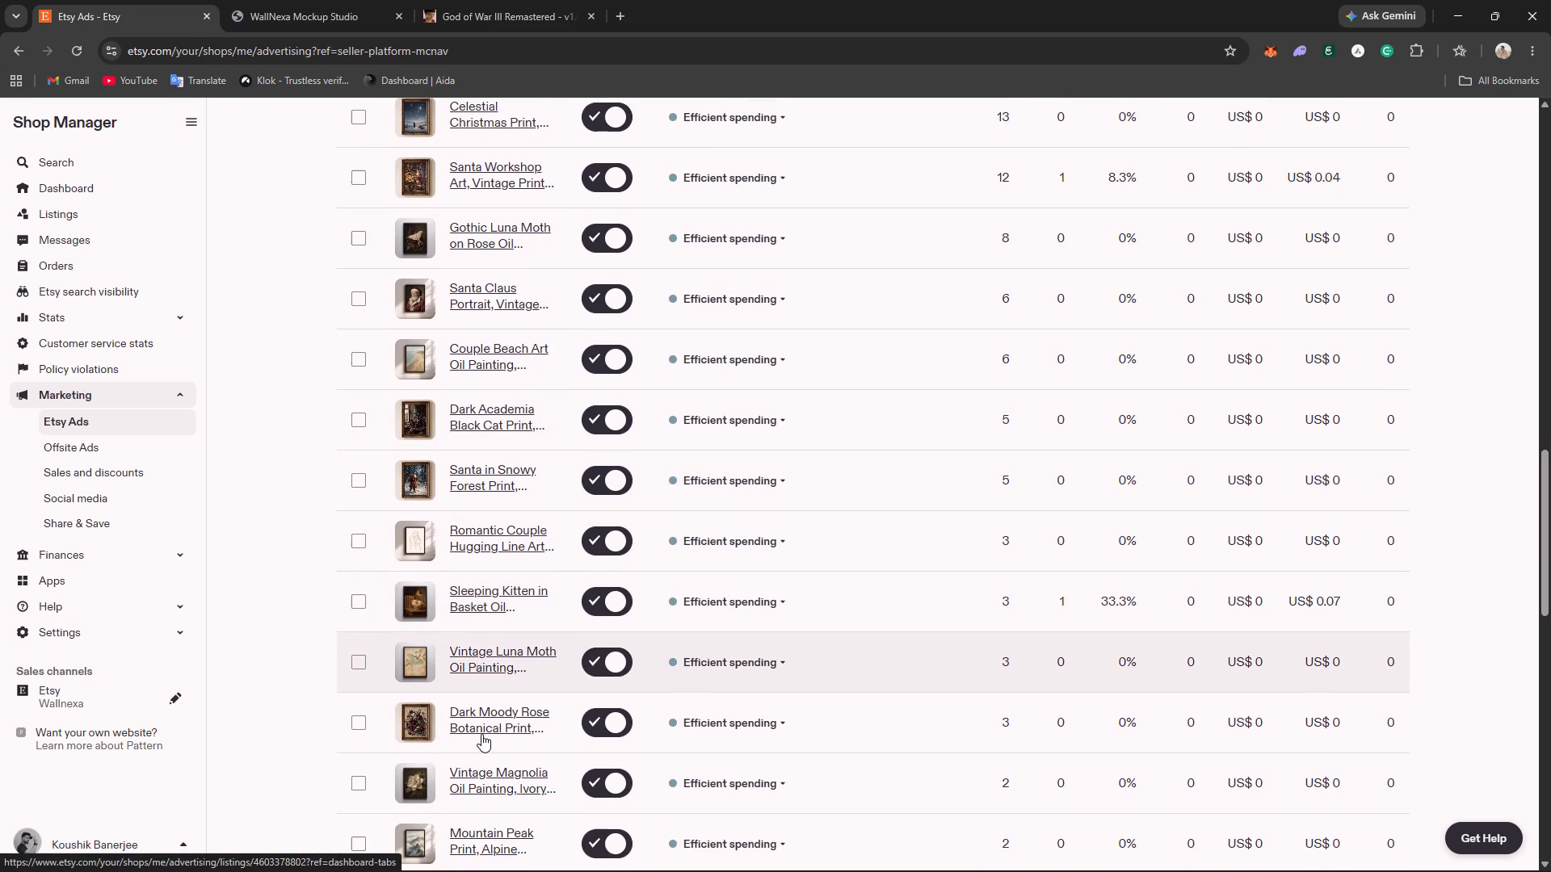
scroll(481, 734, down, 2)
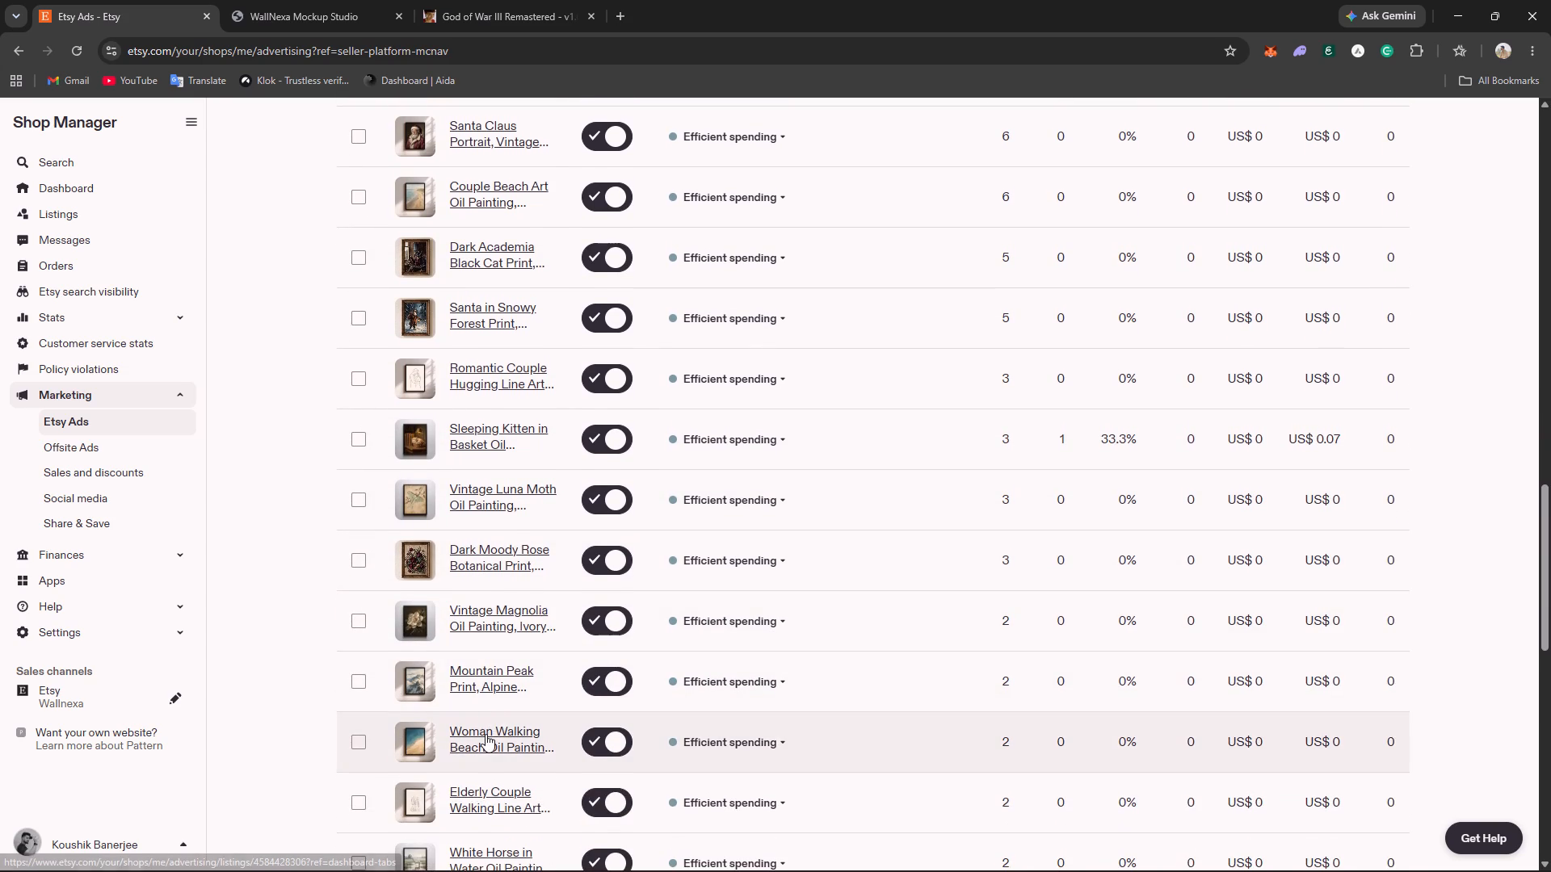
scroll(485, 734, down, 3)
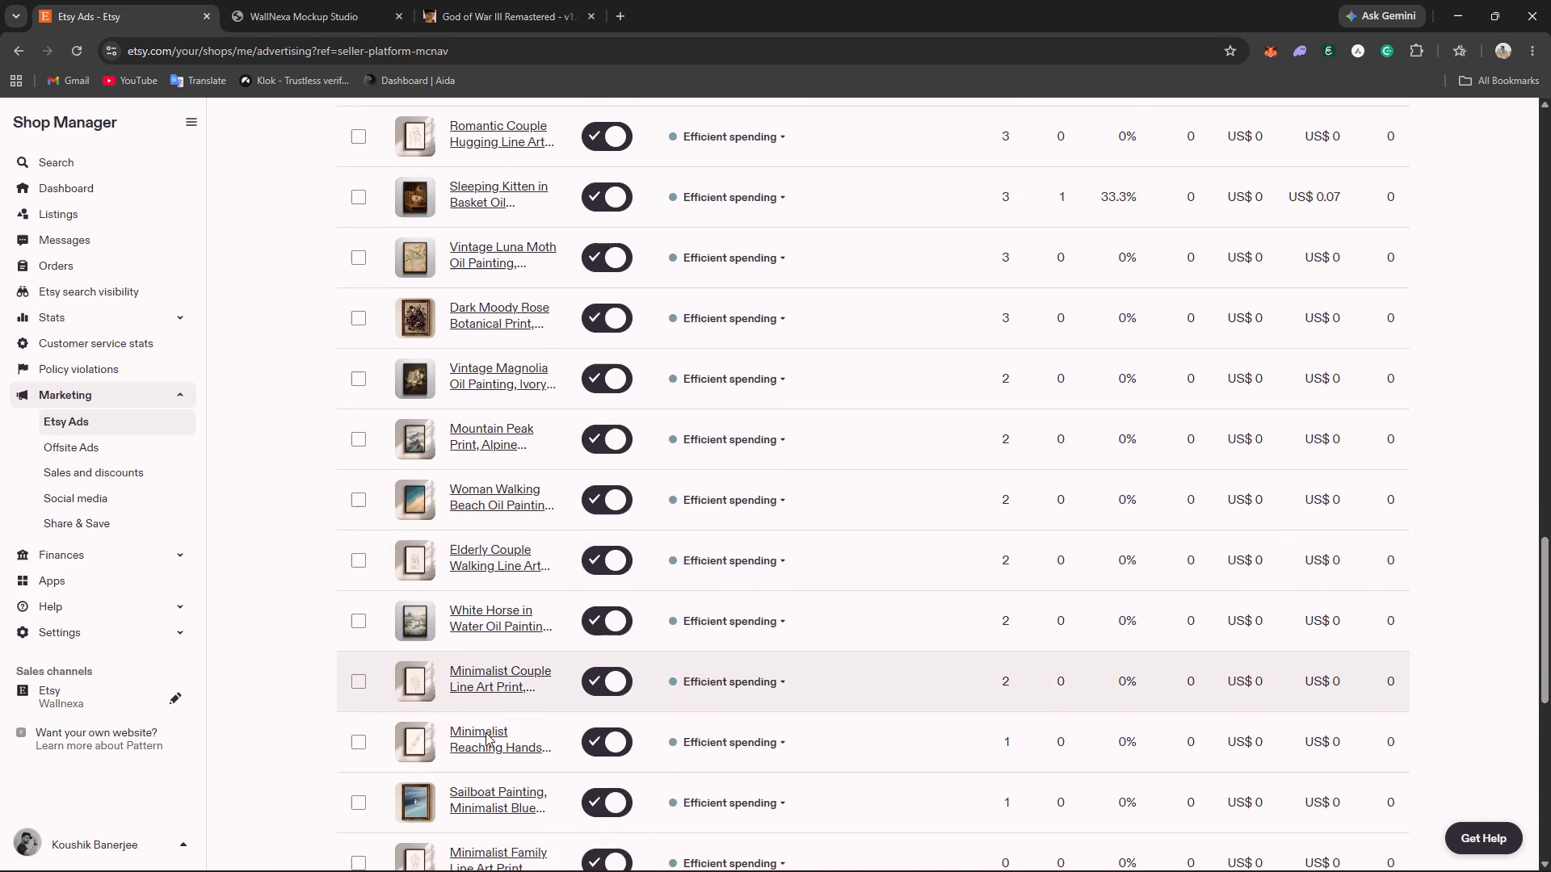
scroll(485, 739, down, 2)
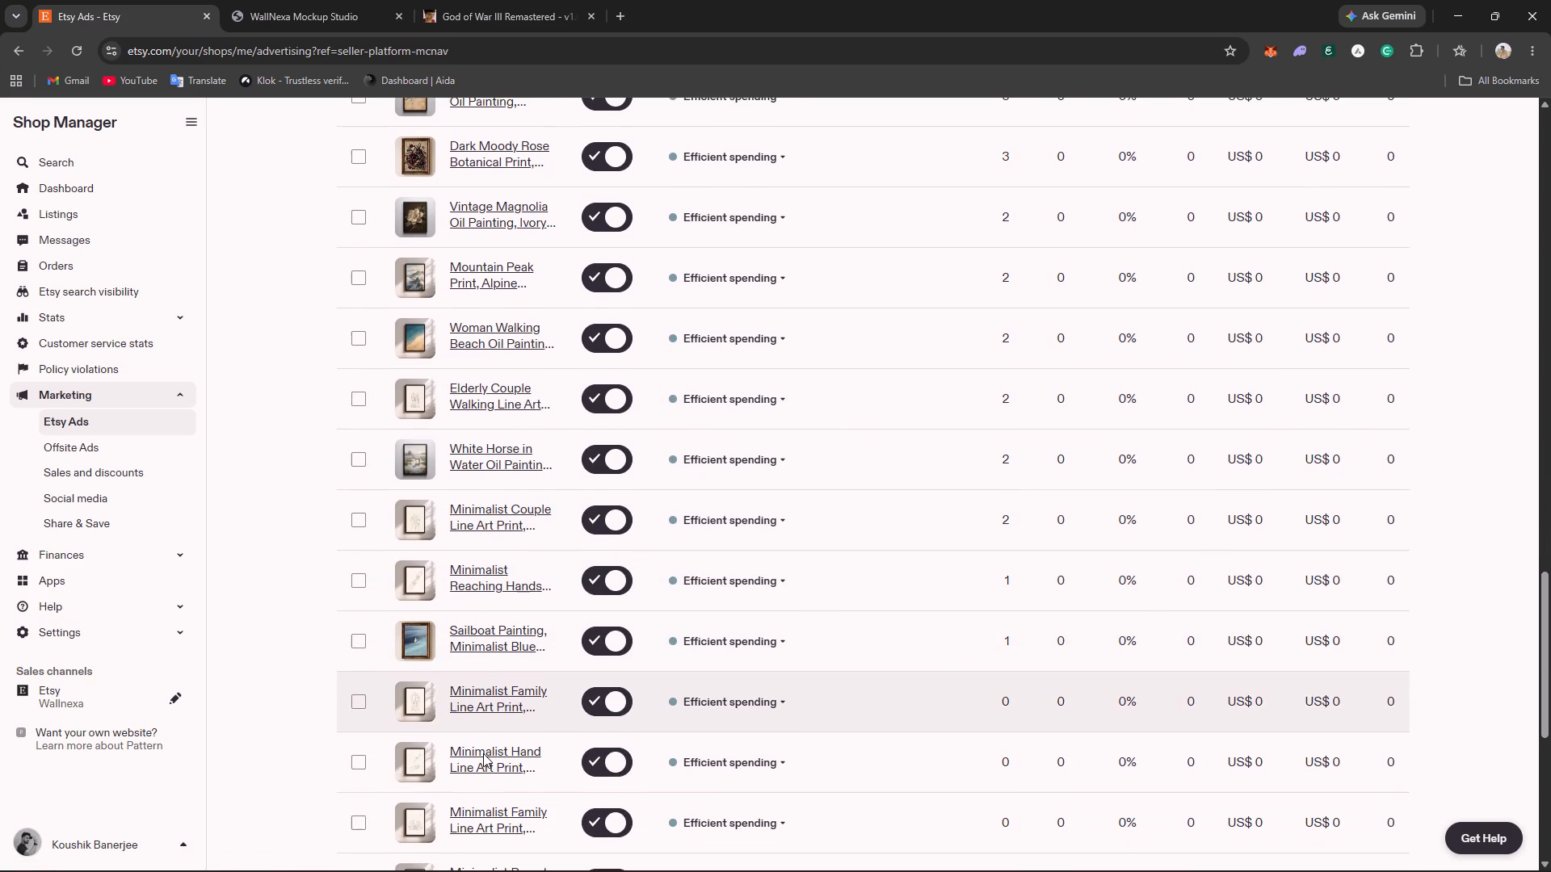
scroll(483, 753, down, 3)
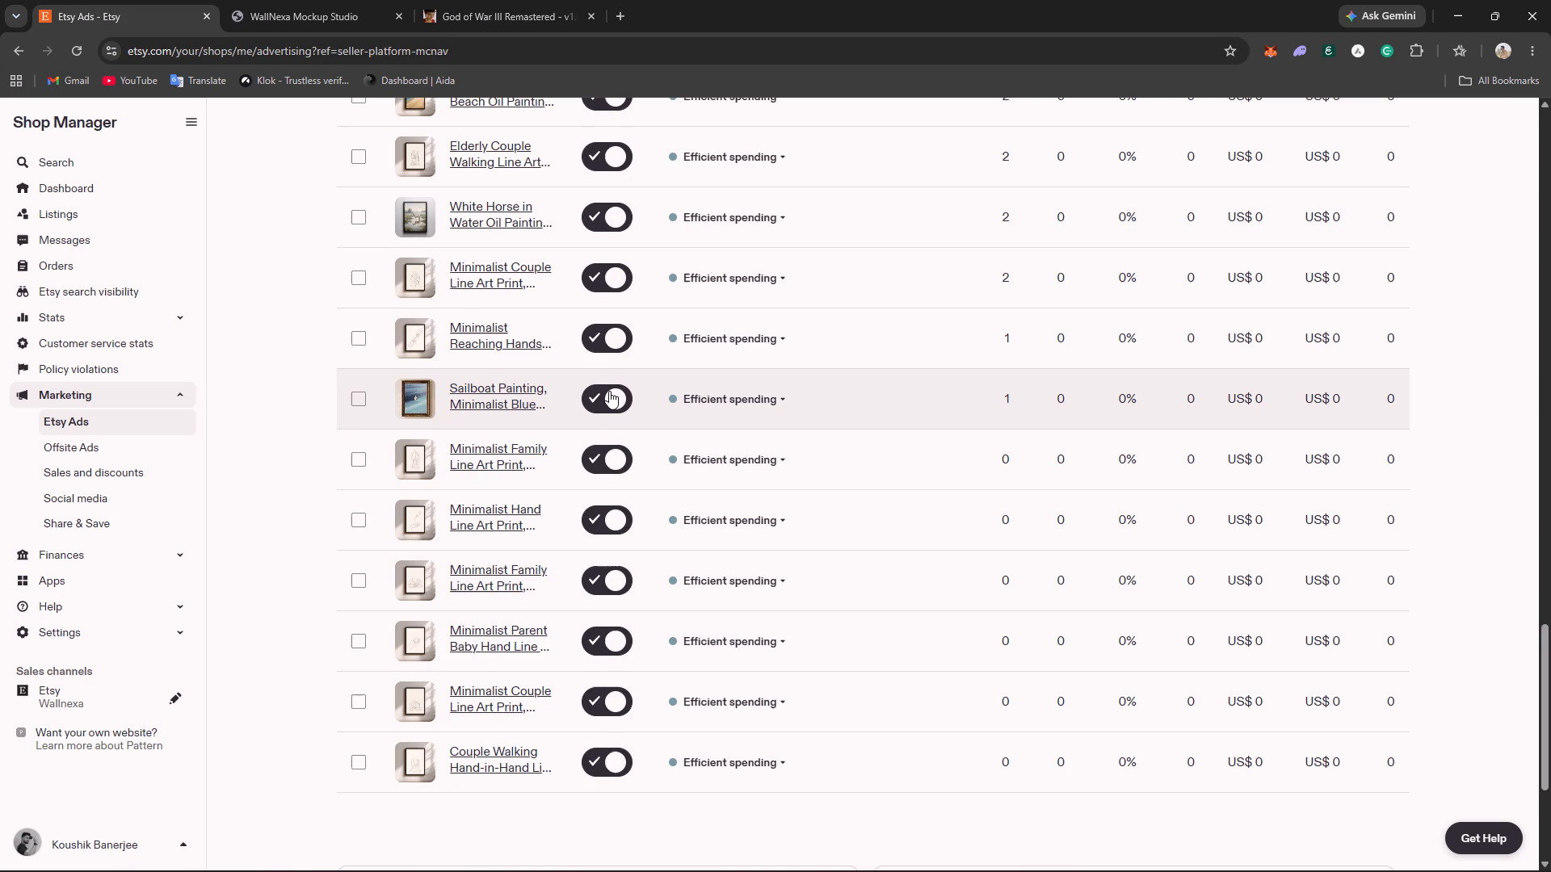
Turn off advertising for the White Horse in Water Oil Painting listing.
scroll(807, 389, up, 1)
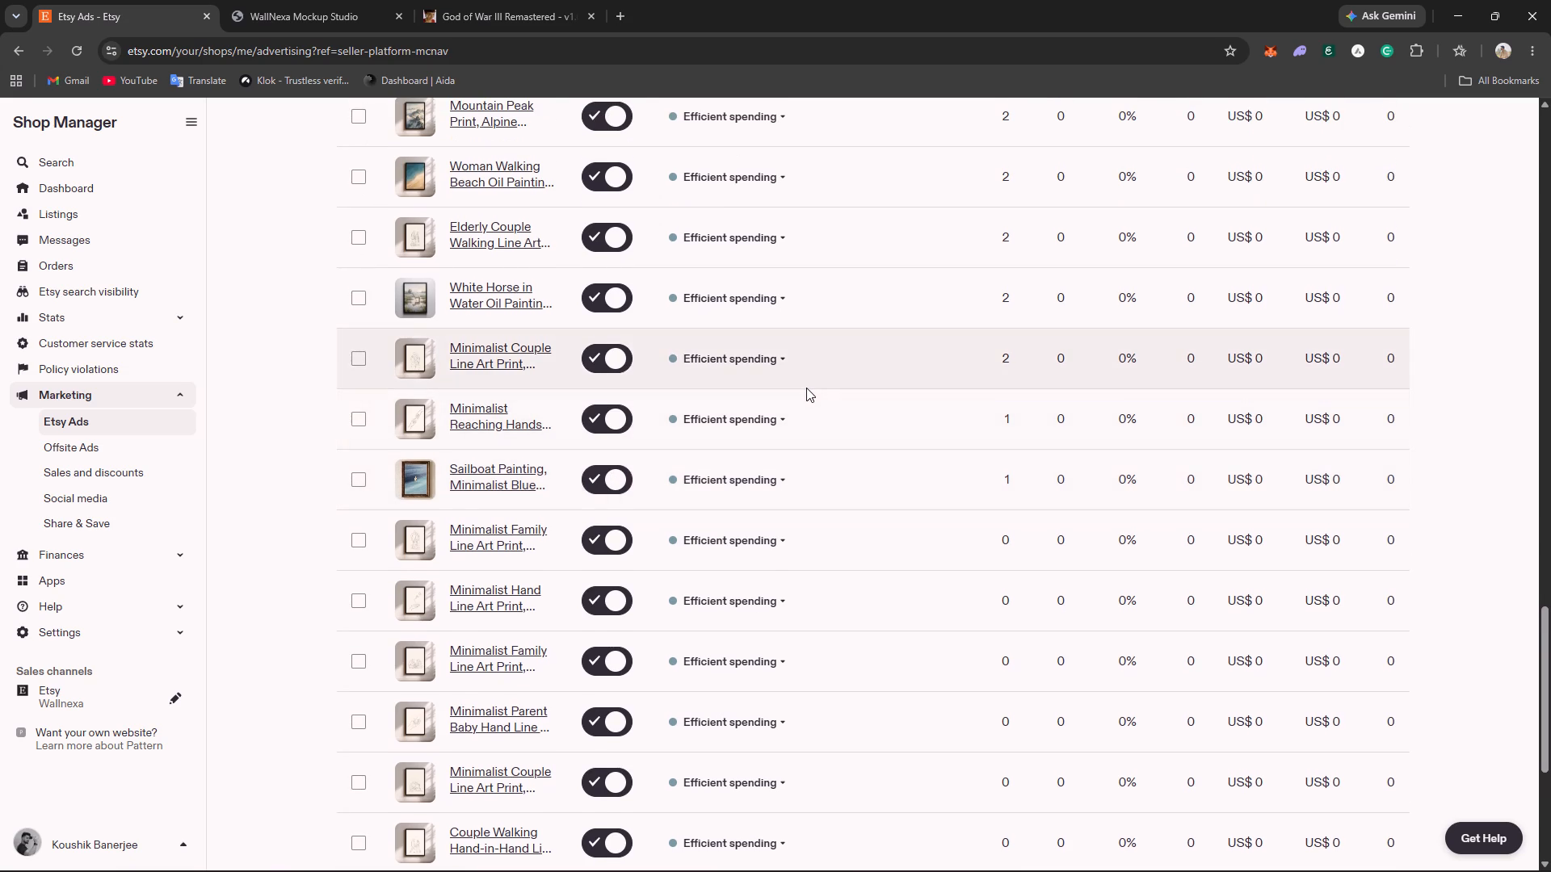
scroll(805, 386, up, 1)
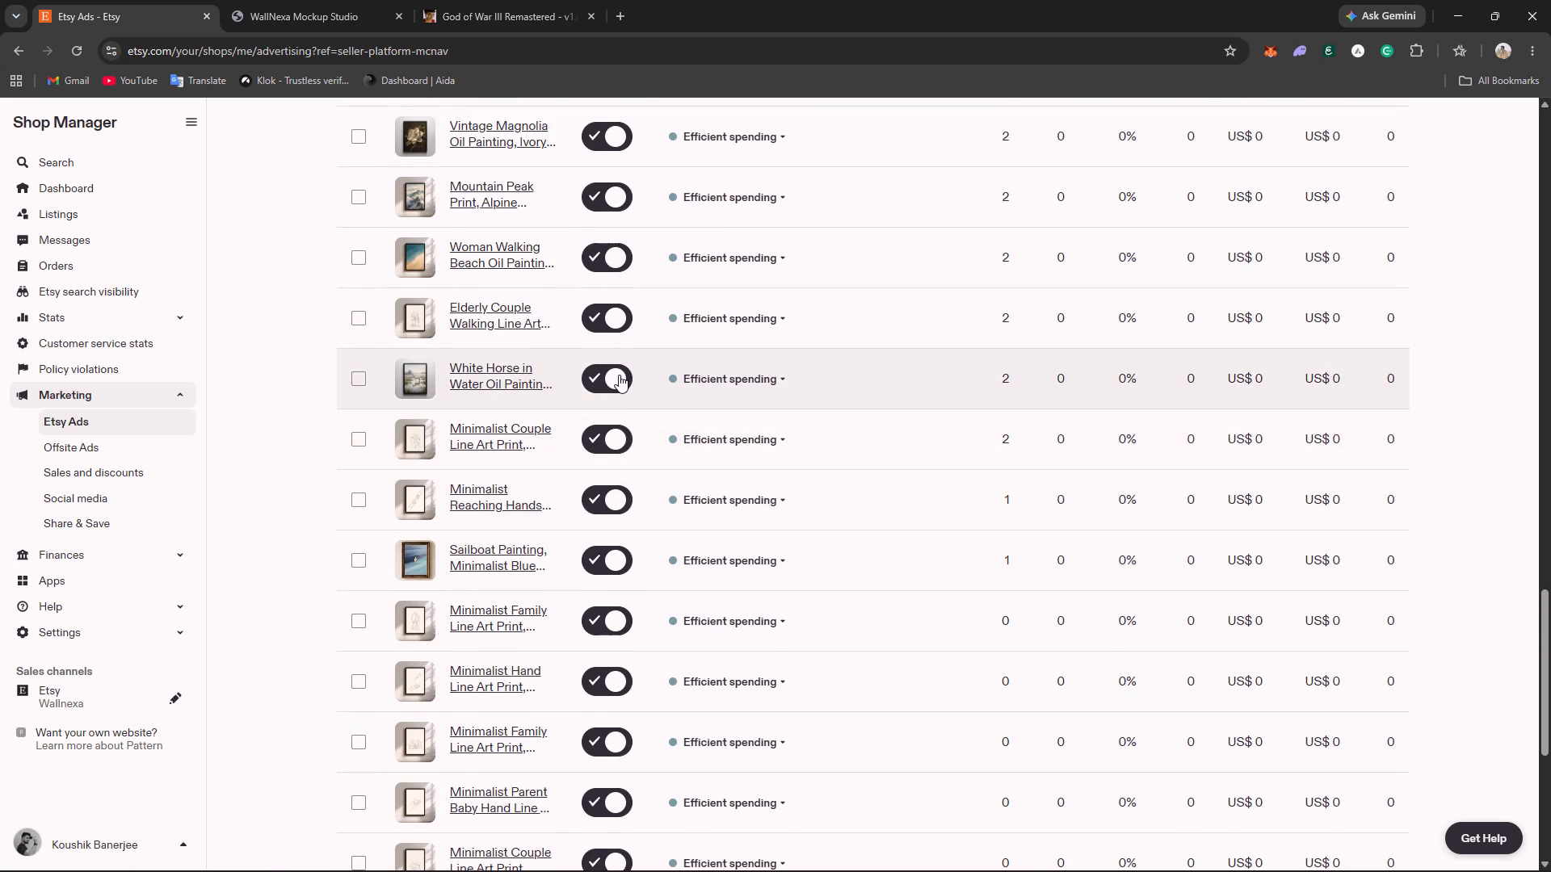
click(619, 375)
click(944, 559)
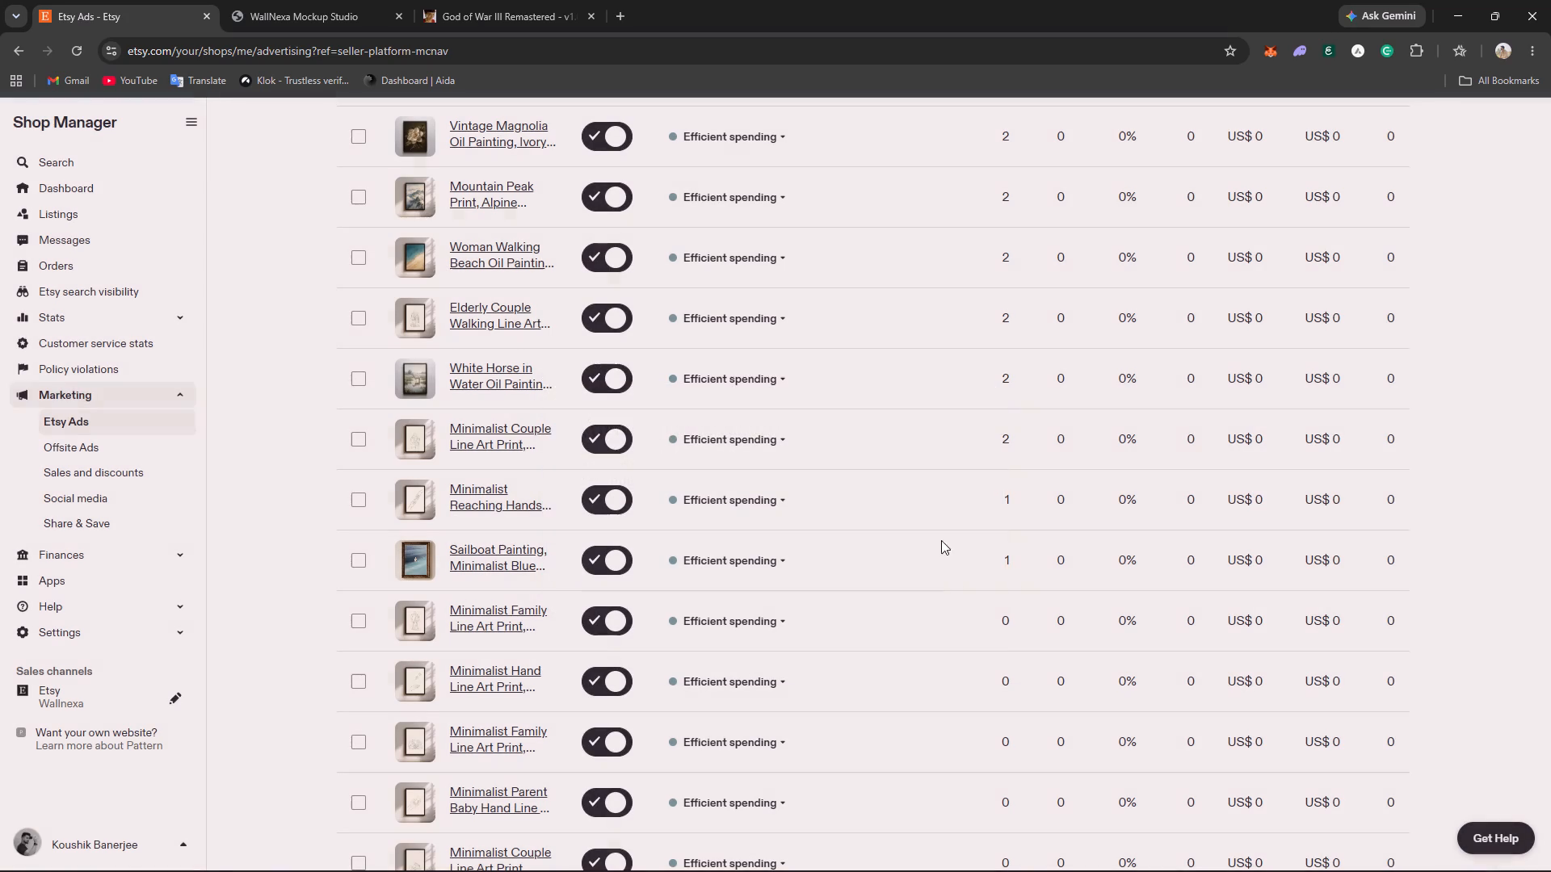
Turn off advertising for the Dark Moody Rose Botanical Print listing.
scroll(944, 364, up, 1)
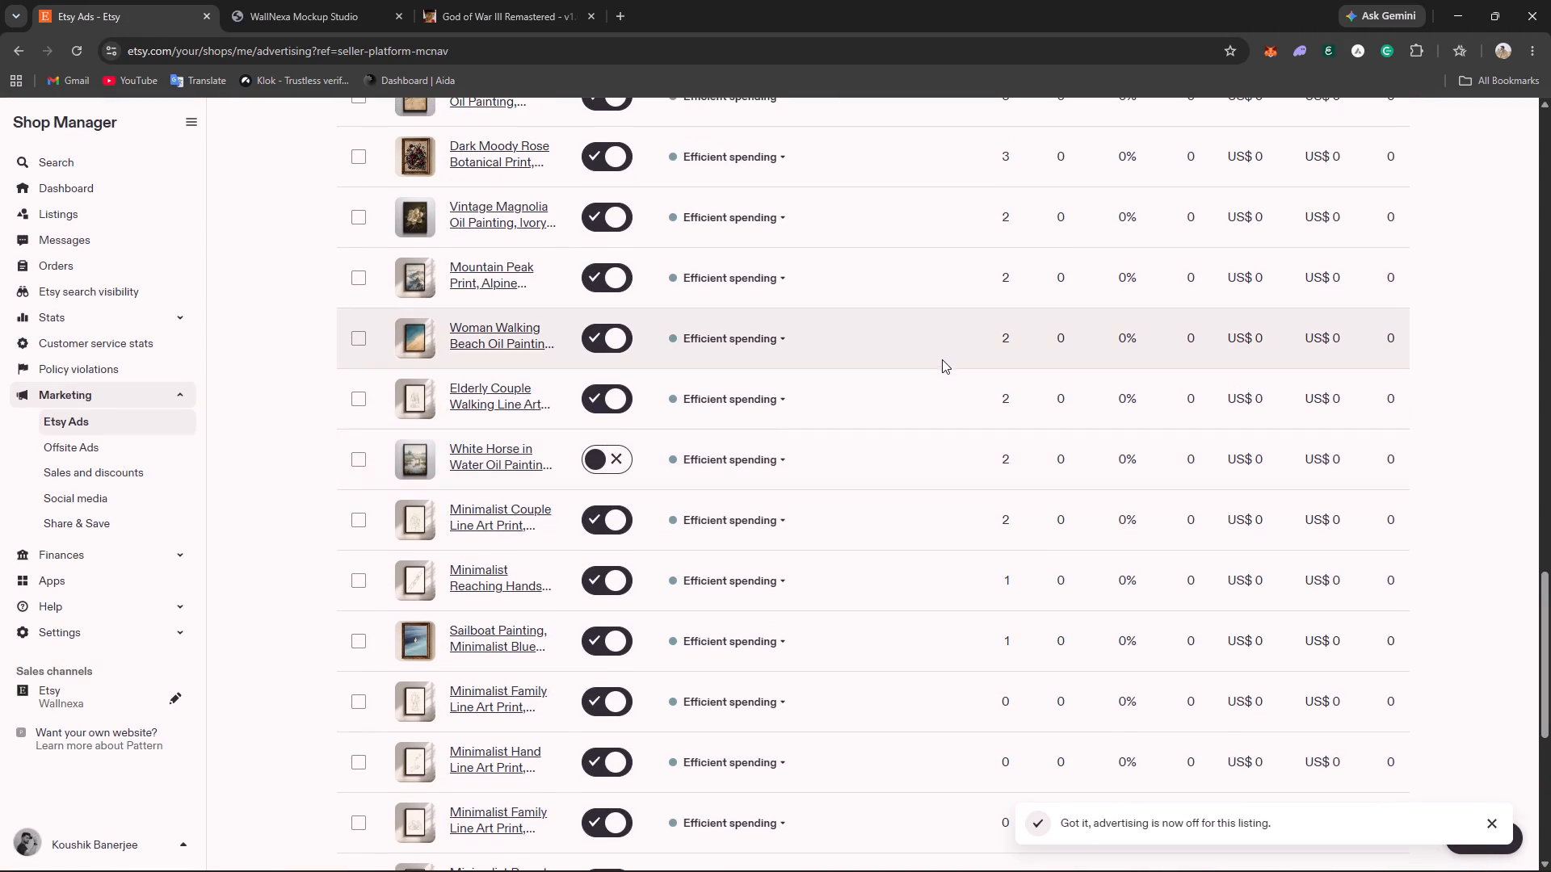
scroll(965, 262, up, 1)
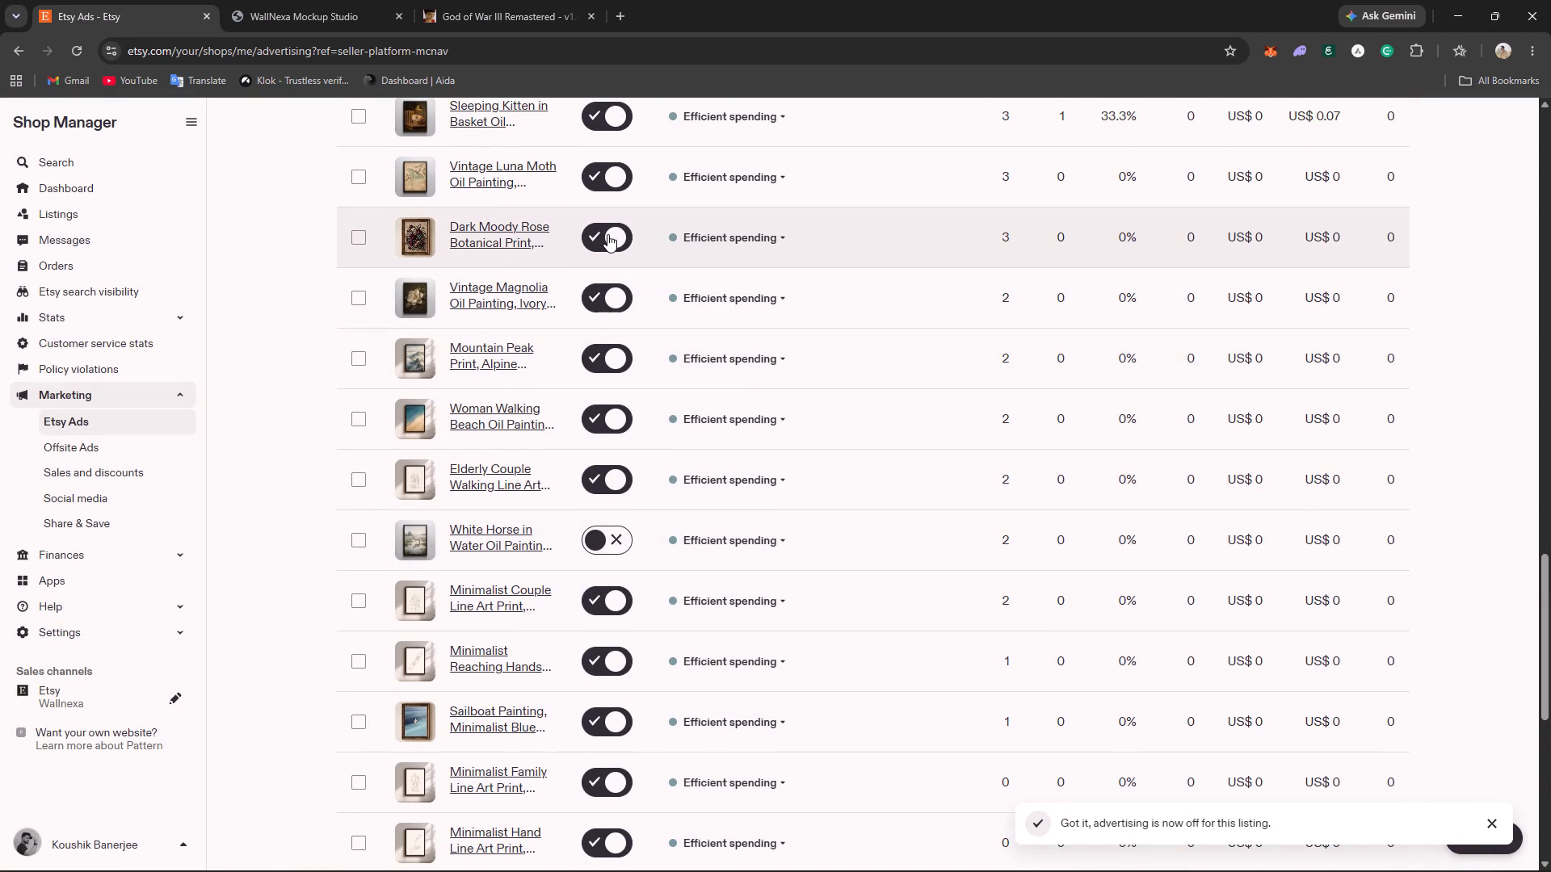
scroll(801, 265, up, 1)
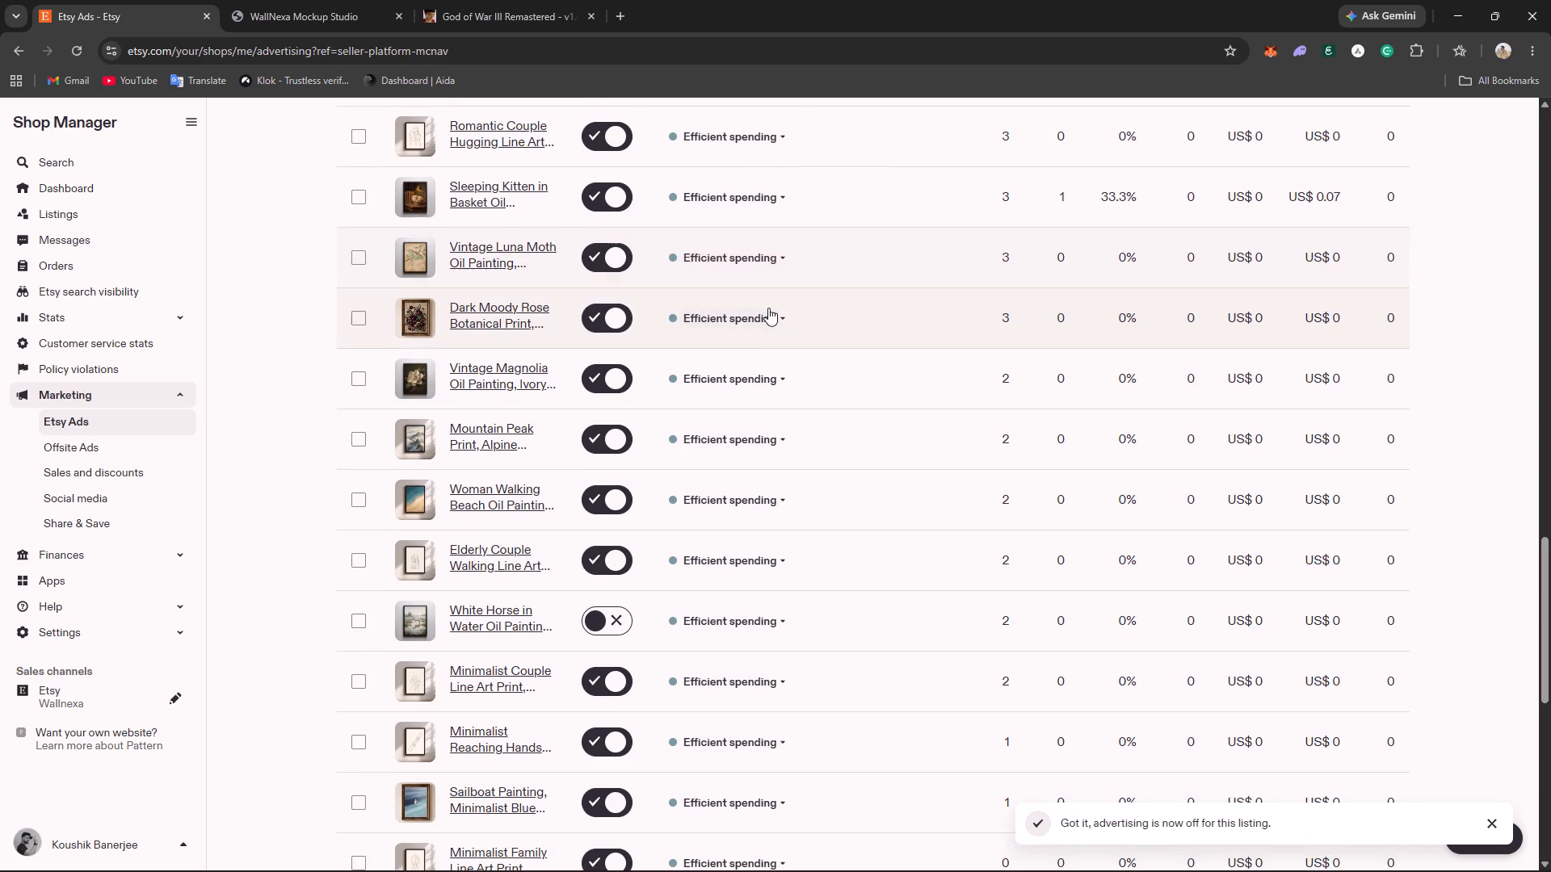
click(600, 318)
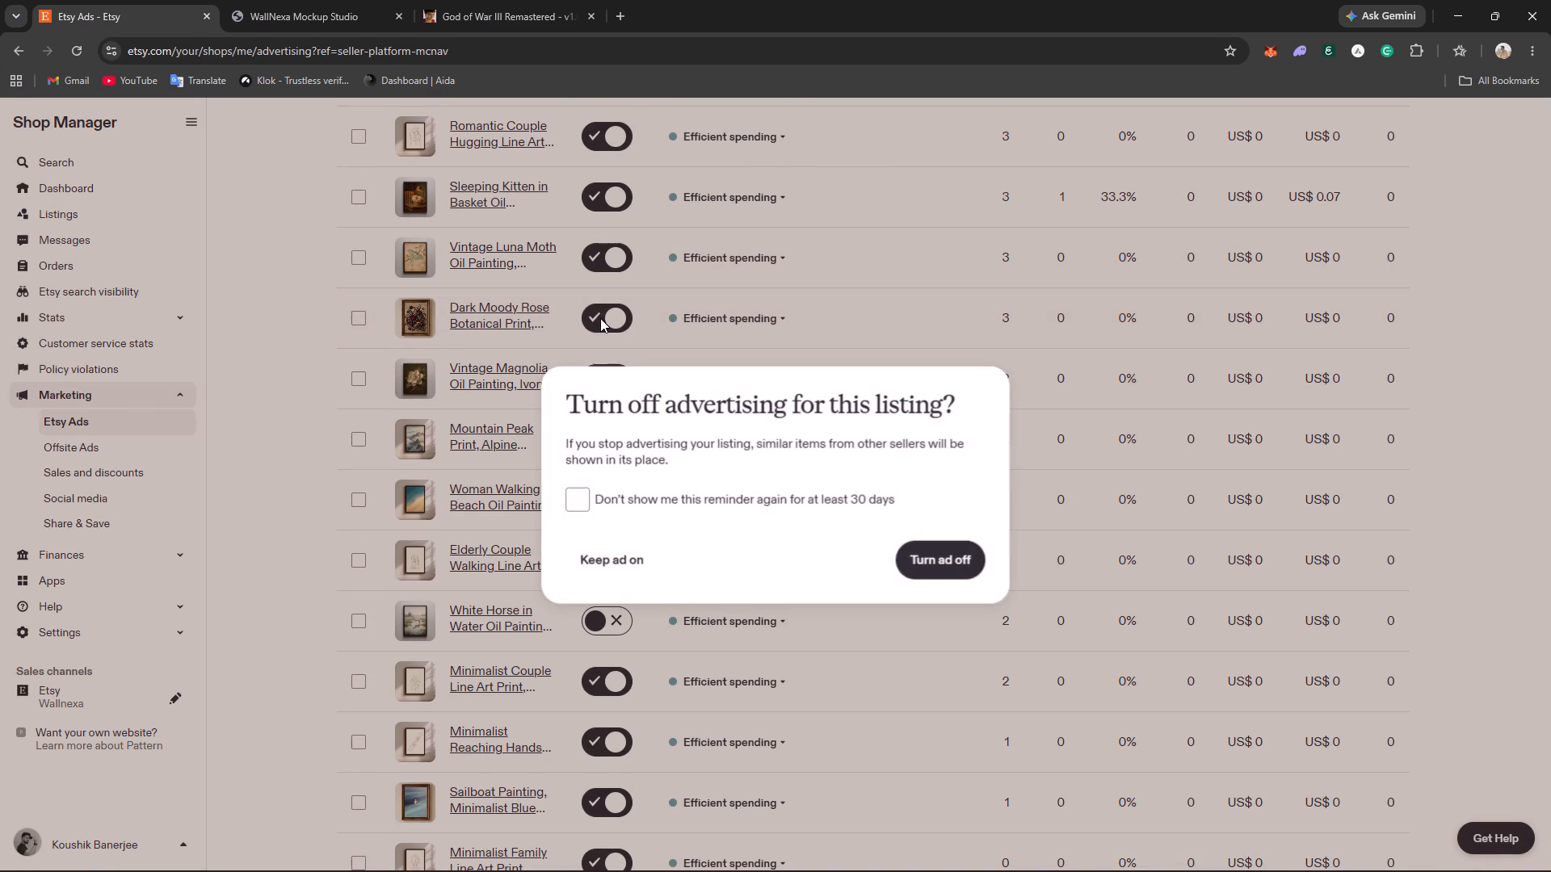
click(933, 574)
scroll(726, 266, up, 3)
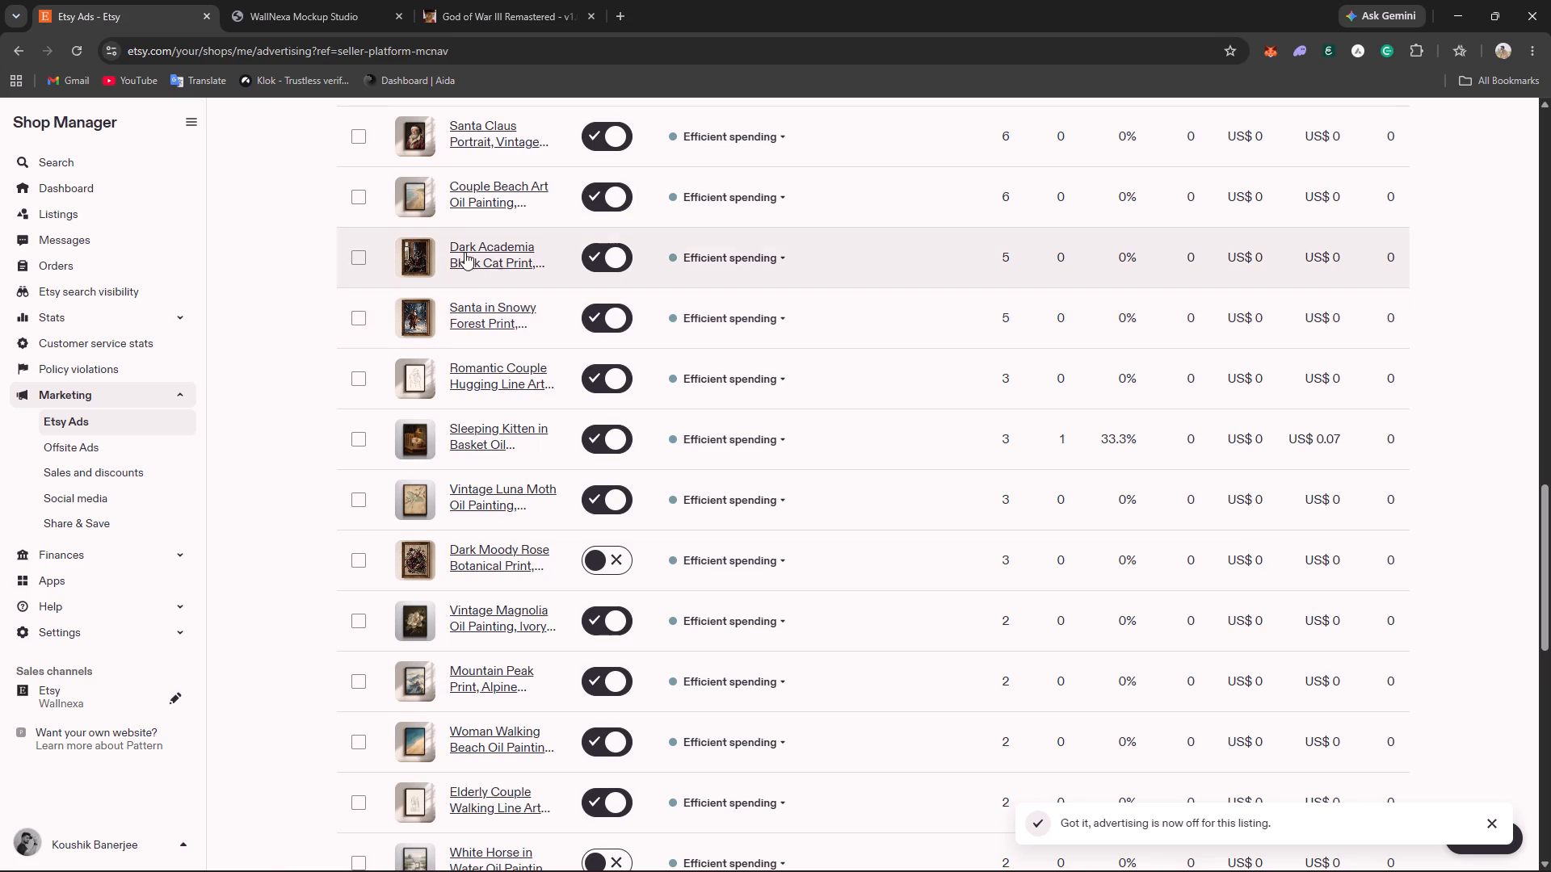
Turn off advertising for the Celestial Christmas Print listing.
scroll(507, 257, up, 1)
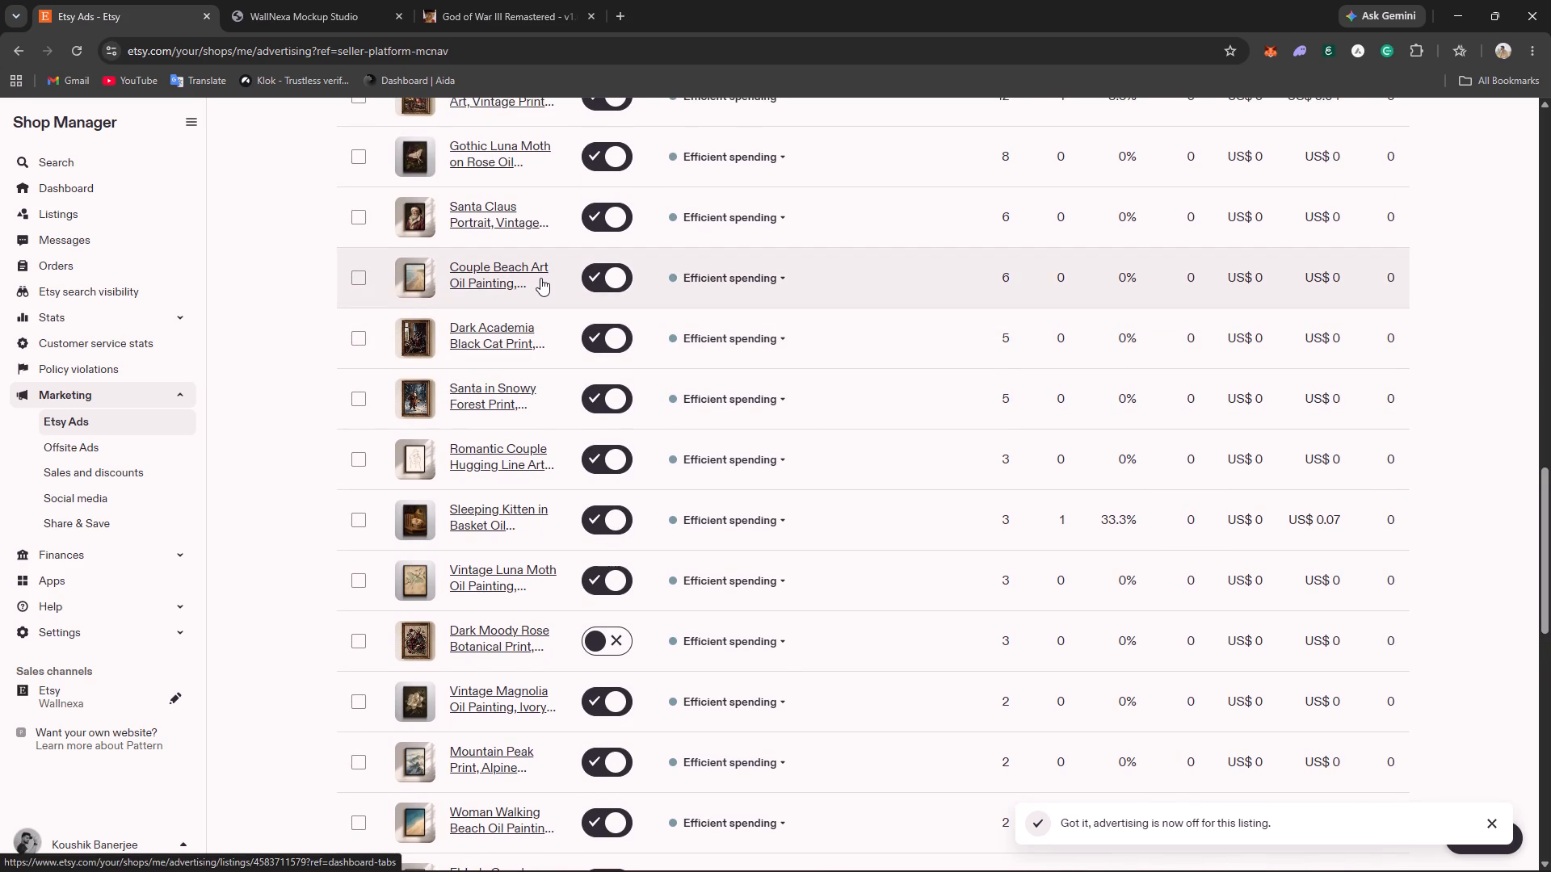
scroll(559, 270, up, 1)
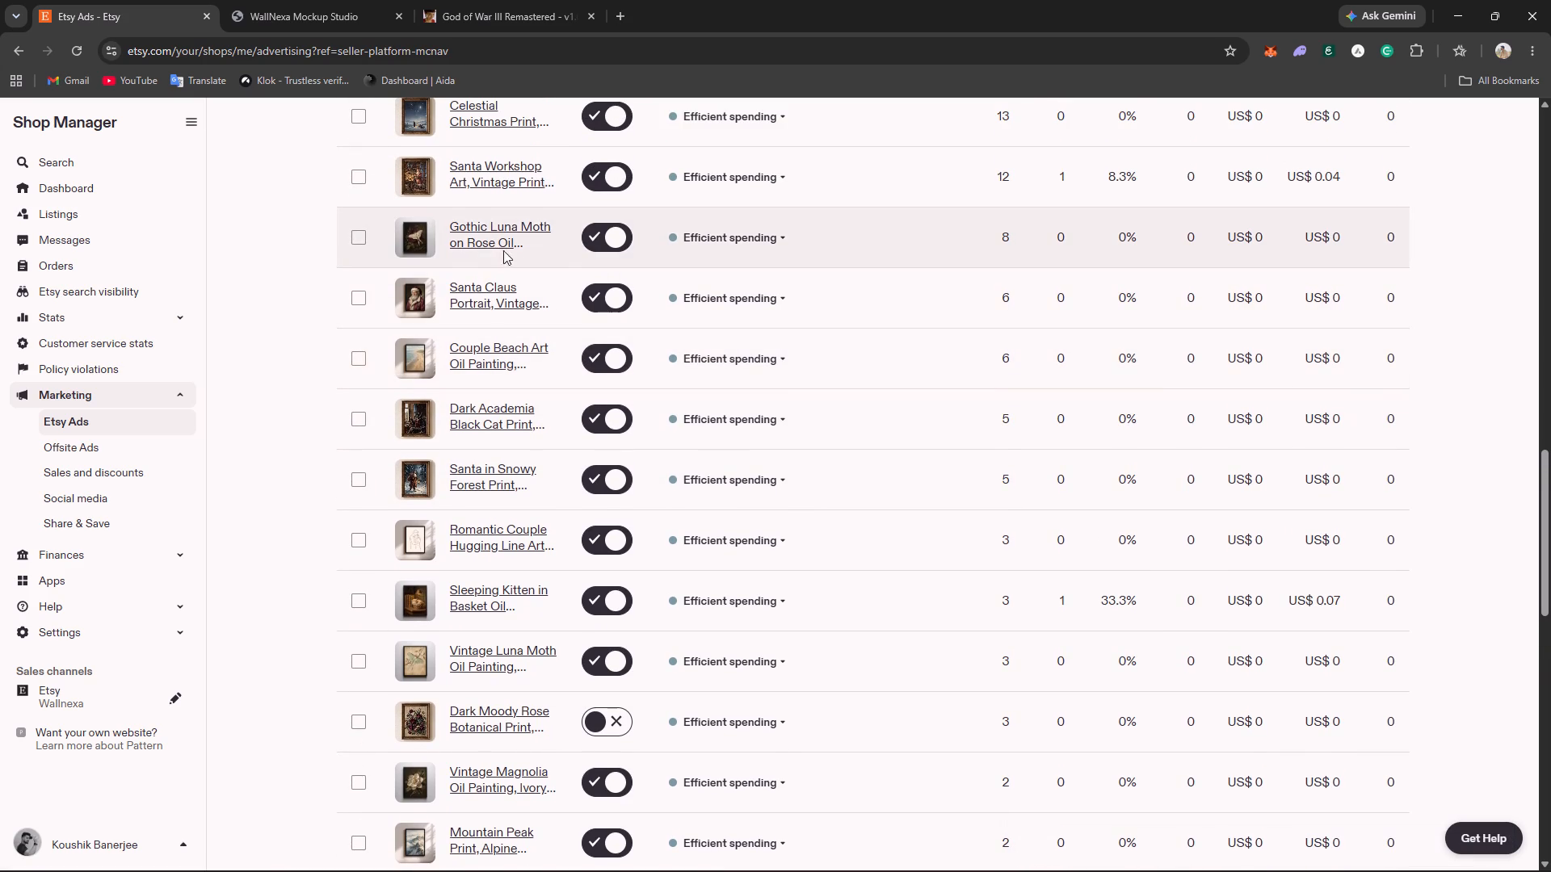
scroll(501, 247, up, 1)
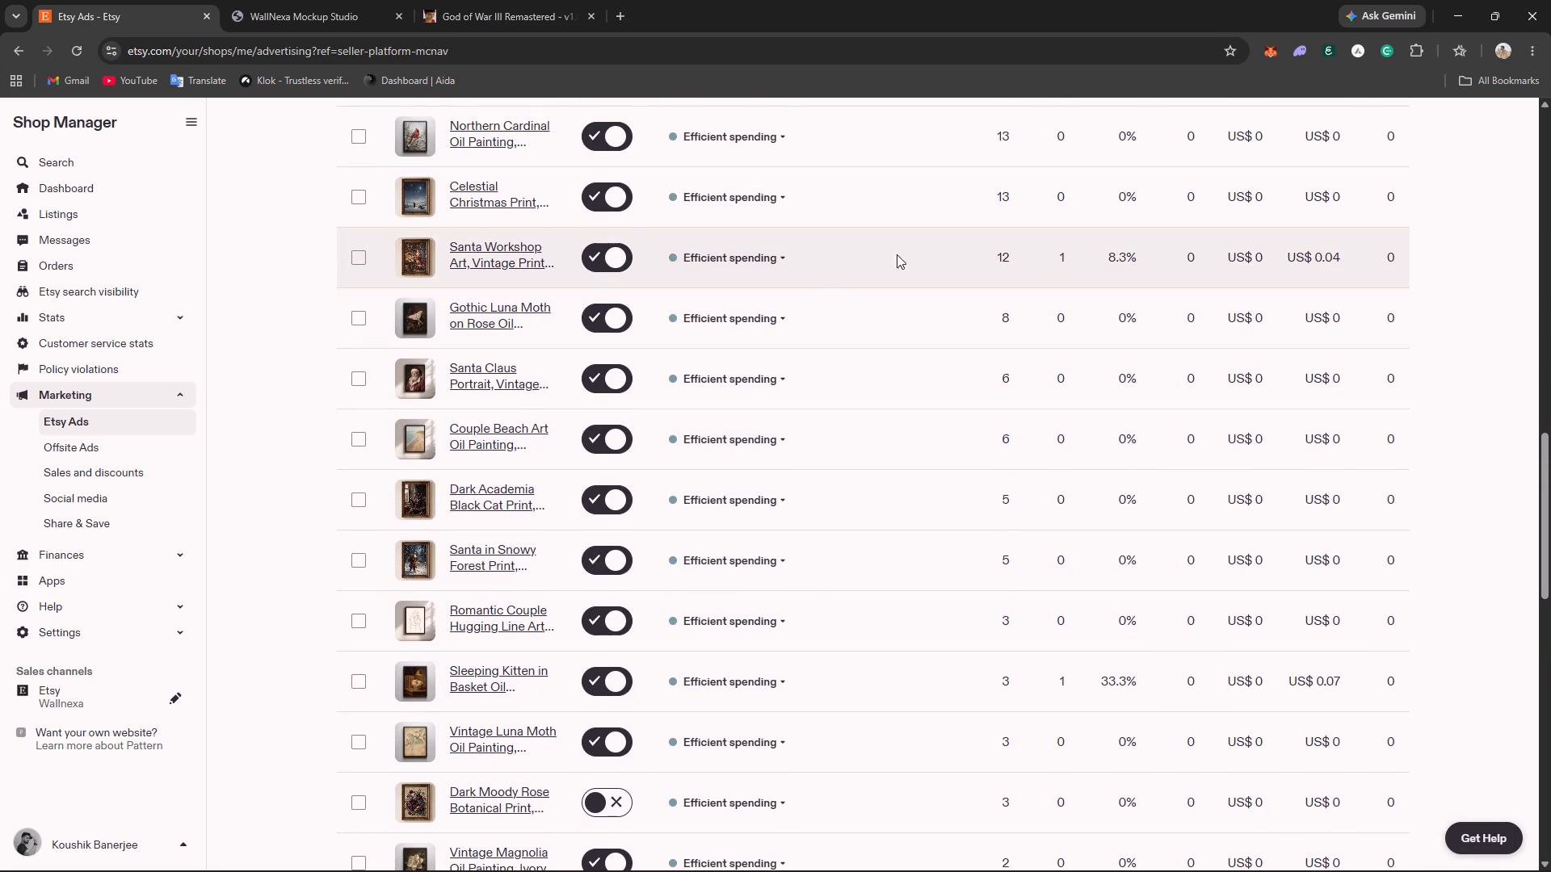
scroll(550, 232, up, 1)
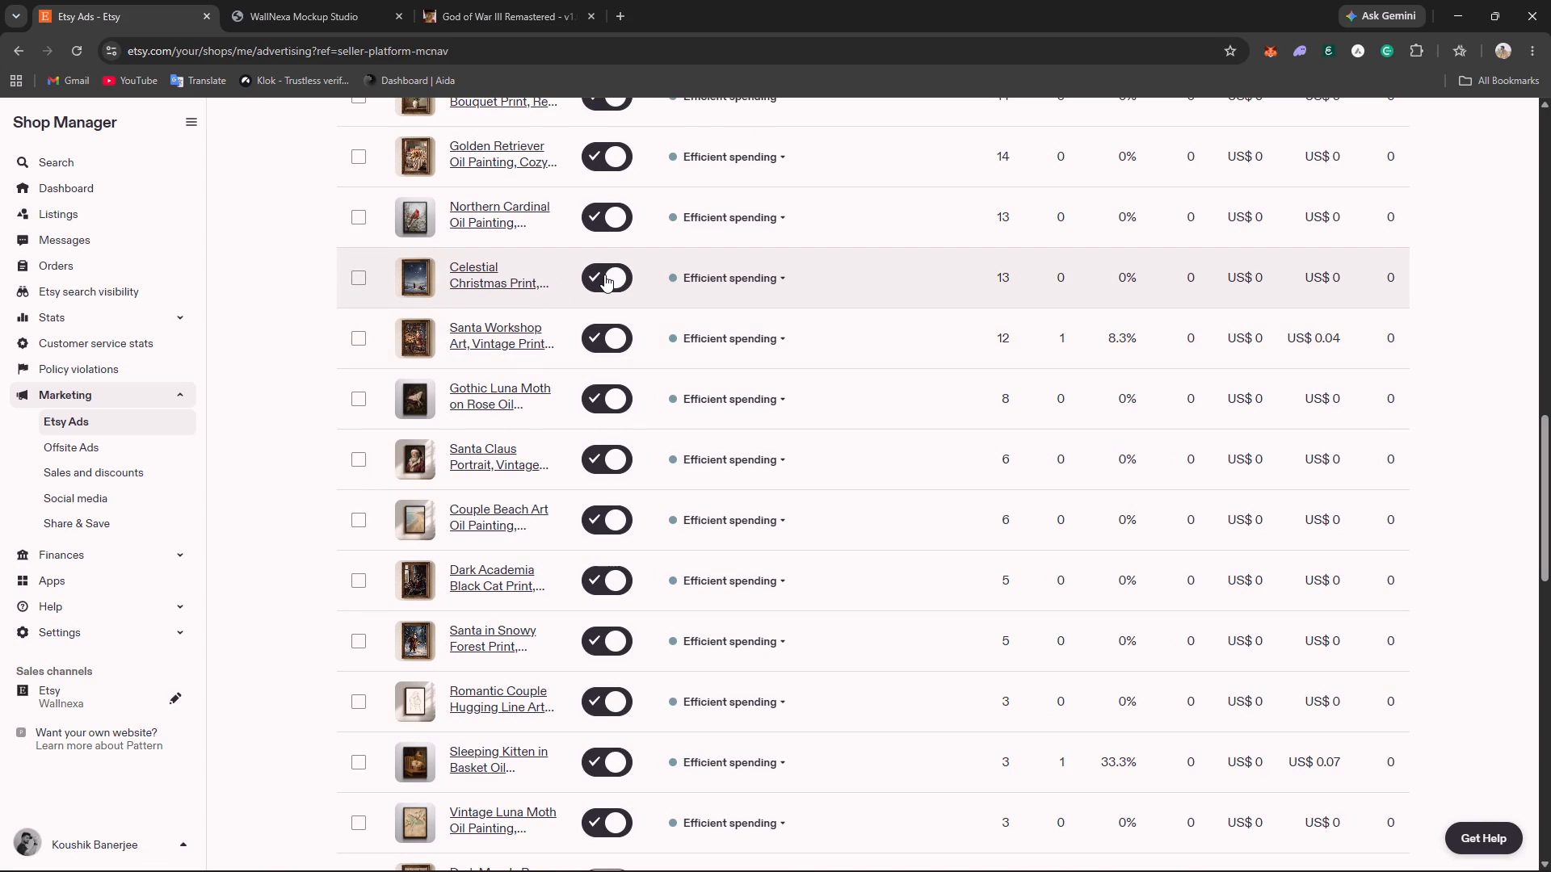
click(605, 275)
click(962, 564)
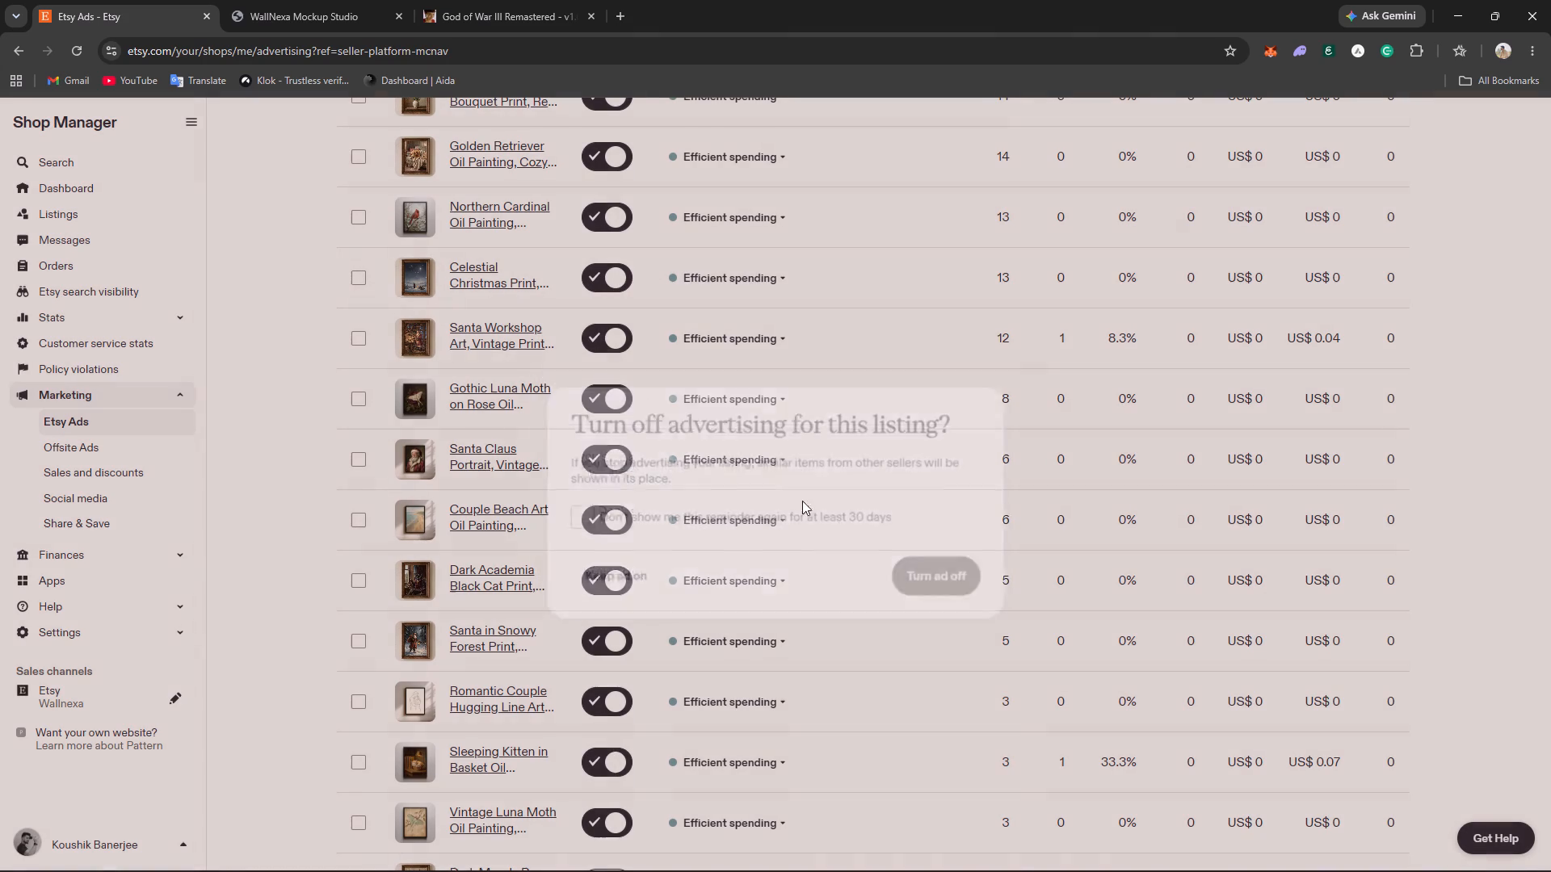
Review the remaining more-viewed advertised listings and sort the listings table by spend, highest first.
scroll(826, 384, up, 1)
scroll(465, 254, up, 1)
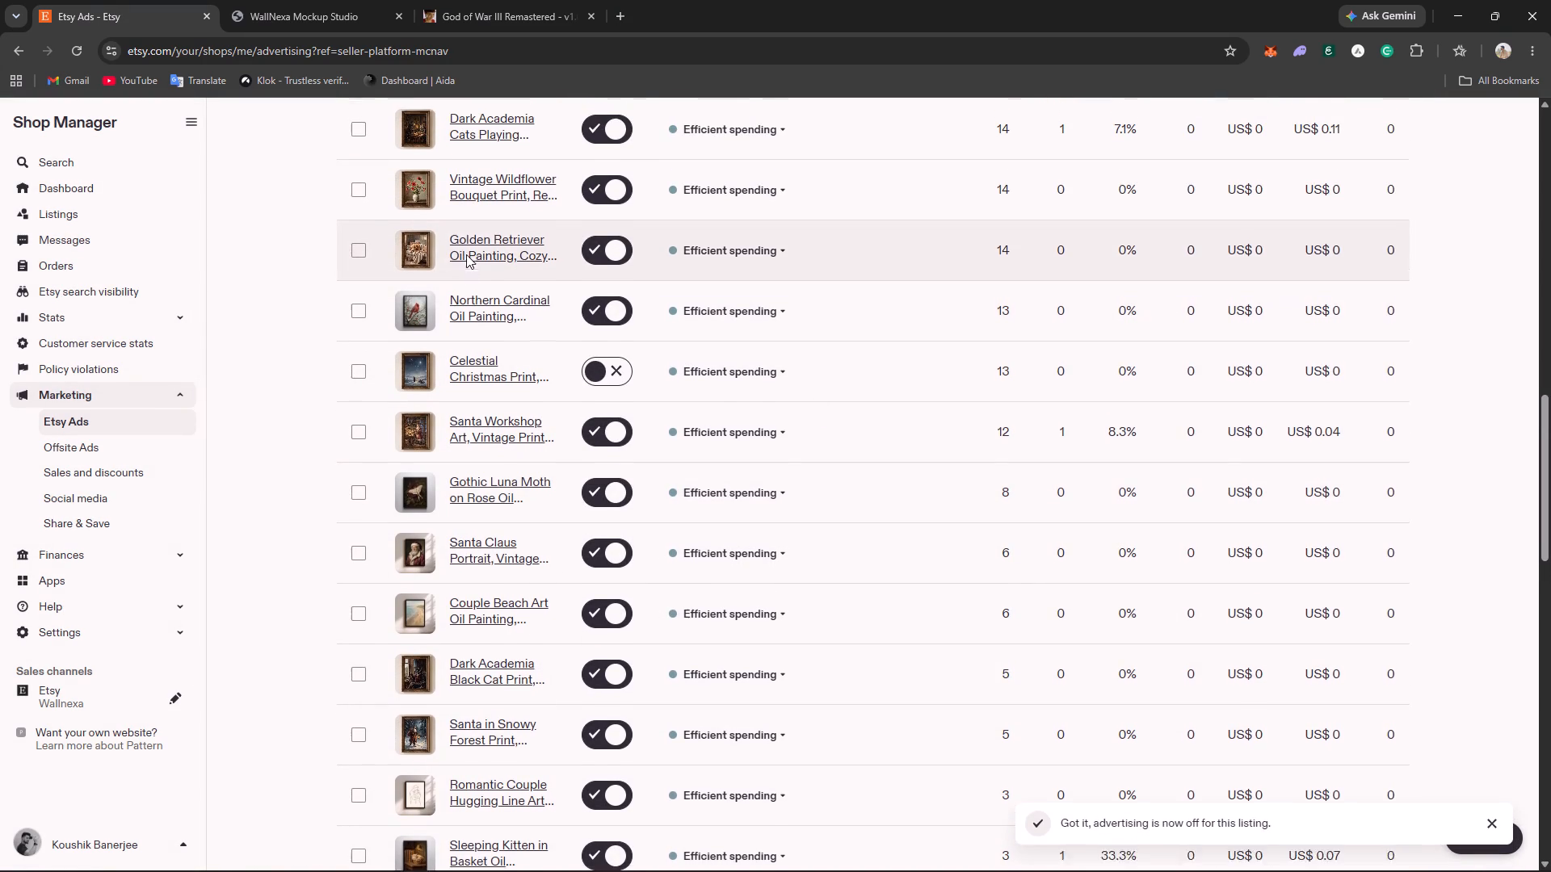
scroll(486, 258, up, 2)
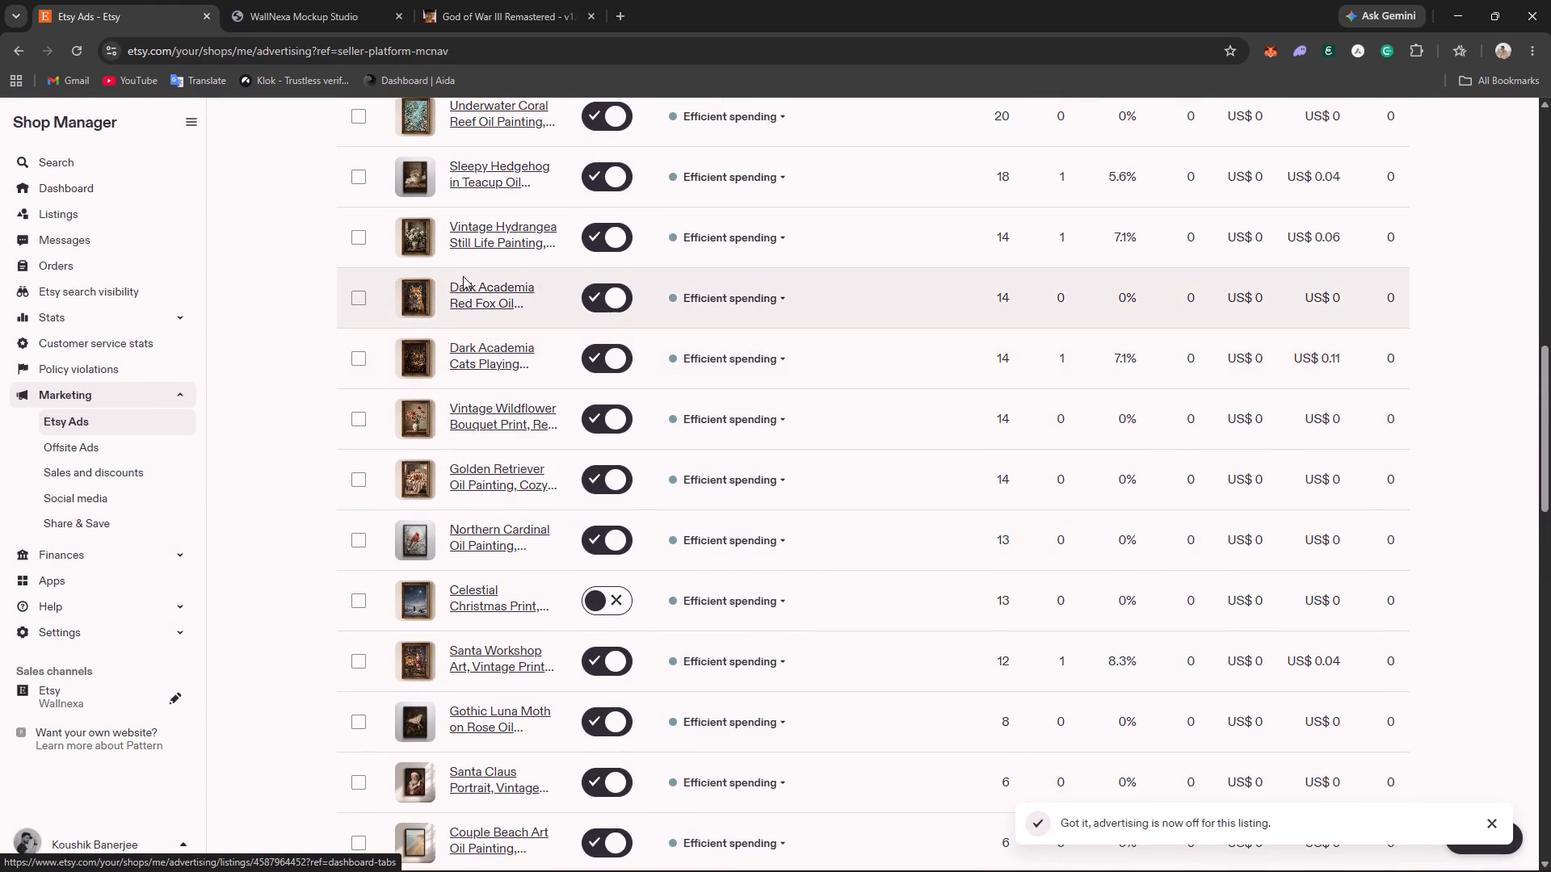
scroll(476, 230, up, 2)
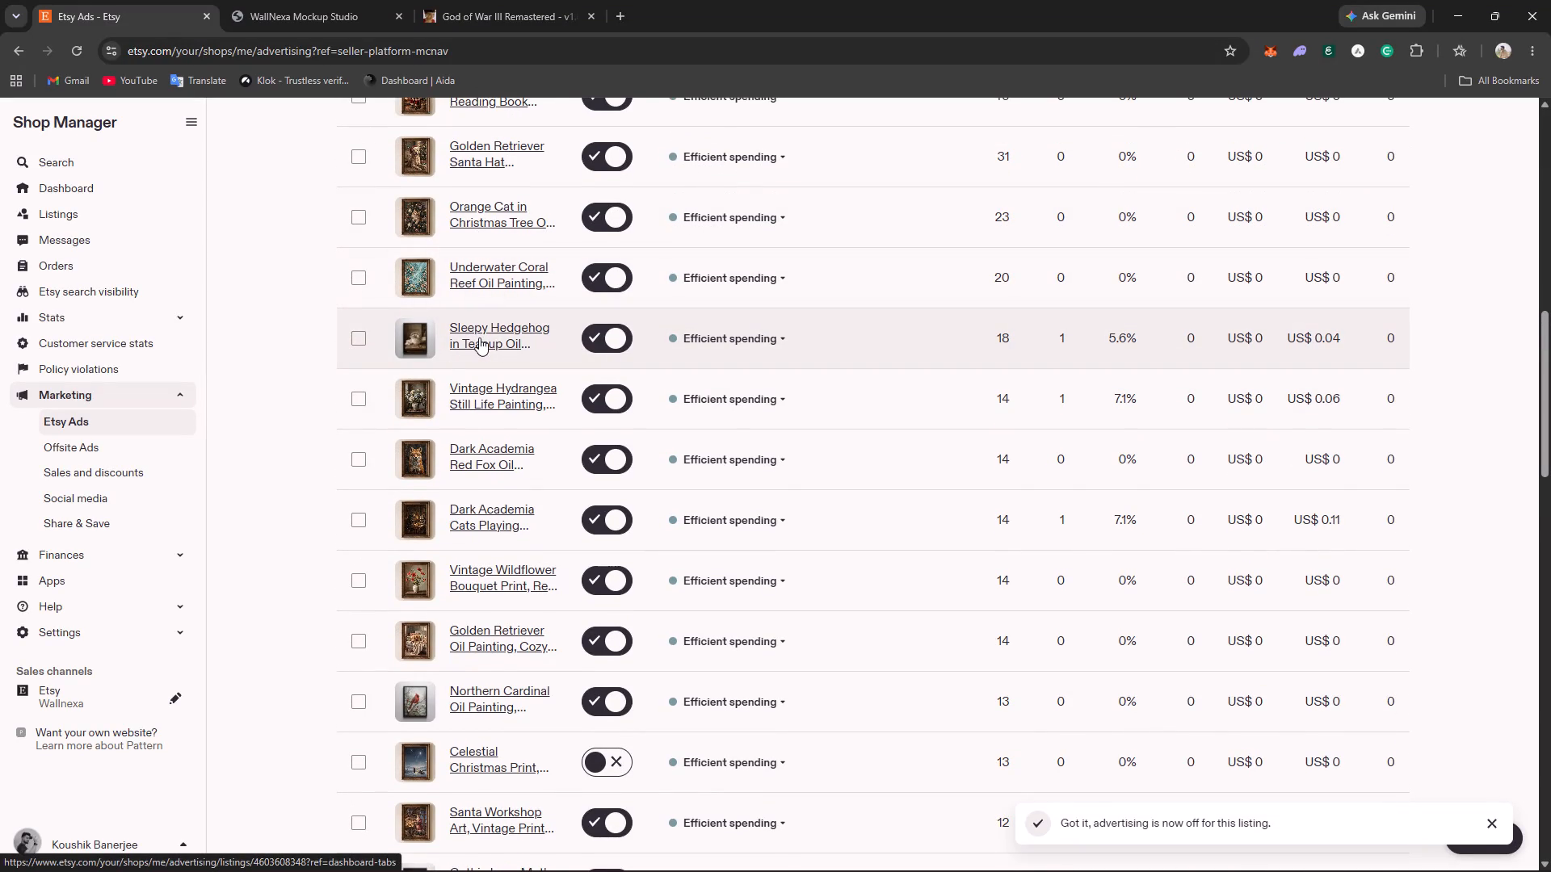
scroll(480, 337, up, 5)
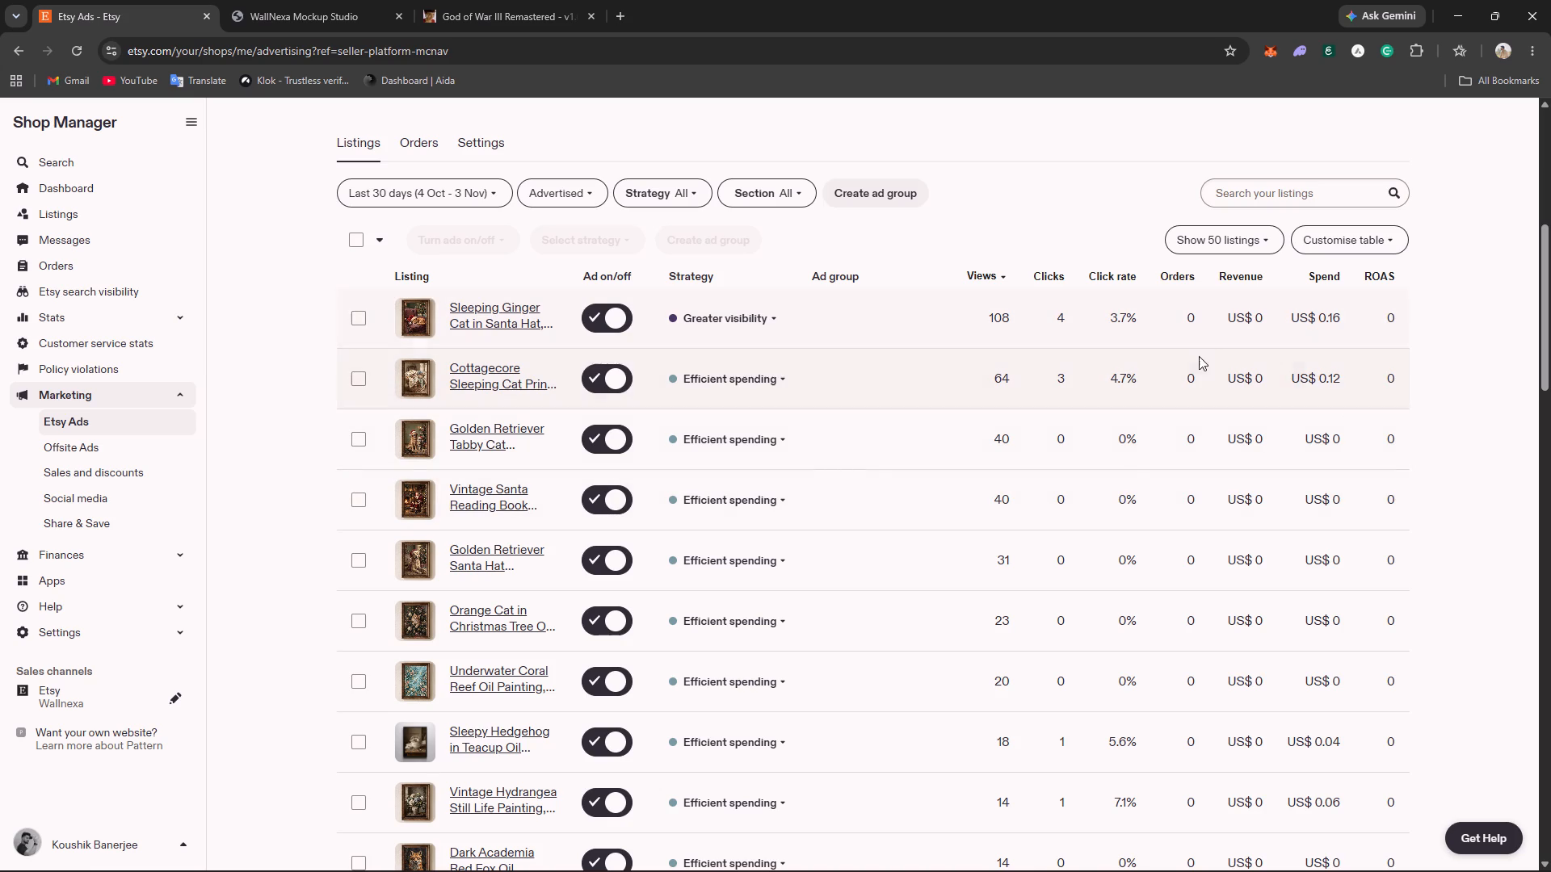
click(1324, 273)
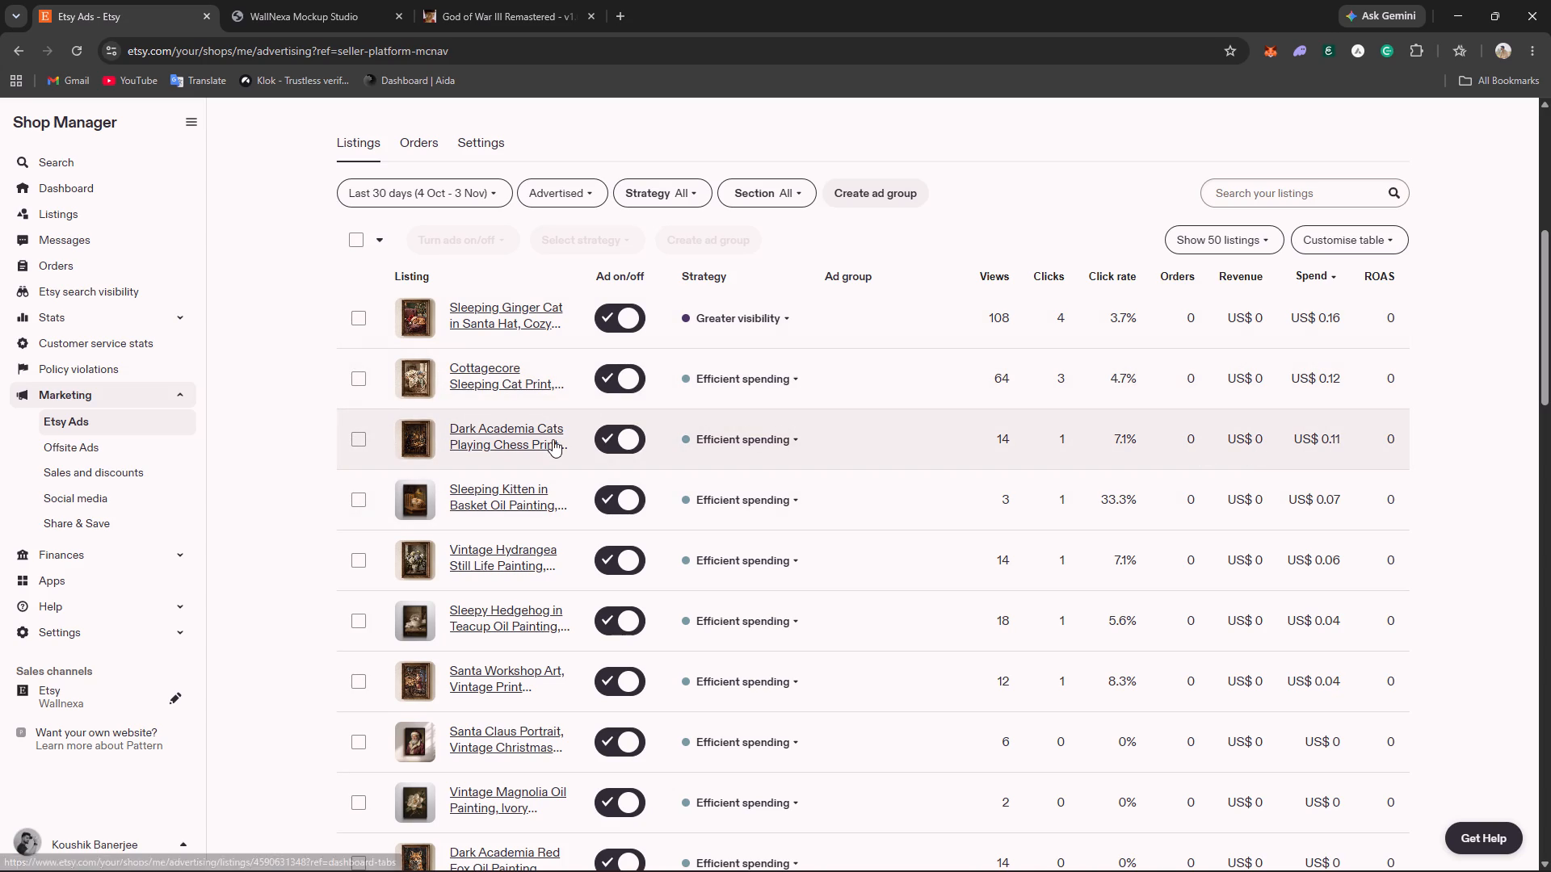
Leave the ads page and open the Shop Manager dashboard to check the shop's overview and stats.
click(63, 219)
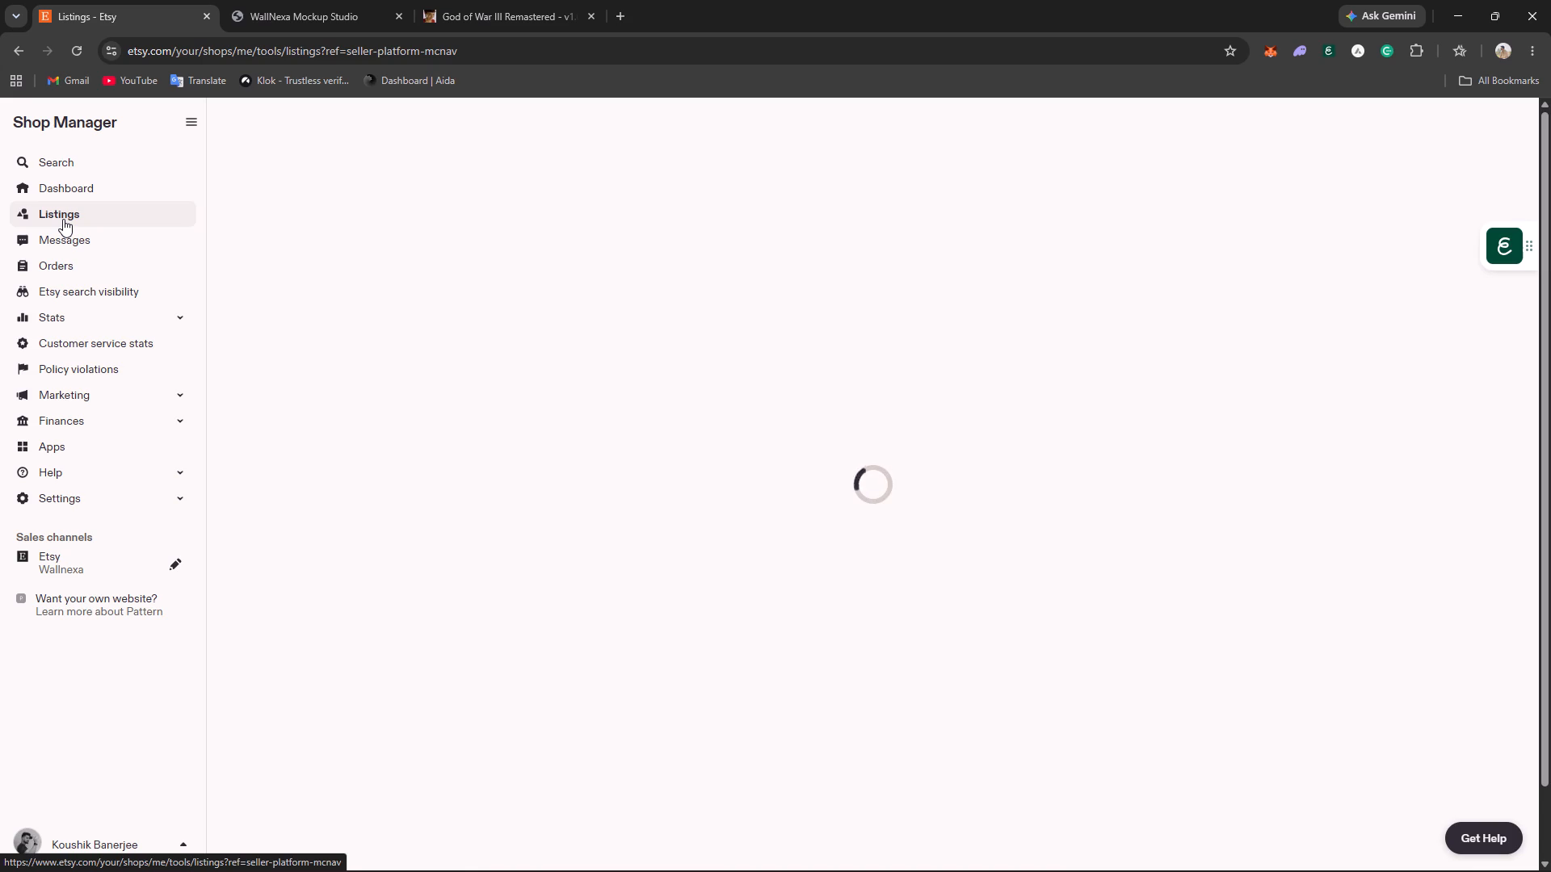
click(82, 188)
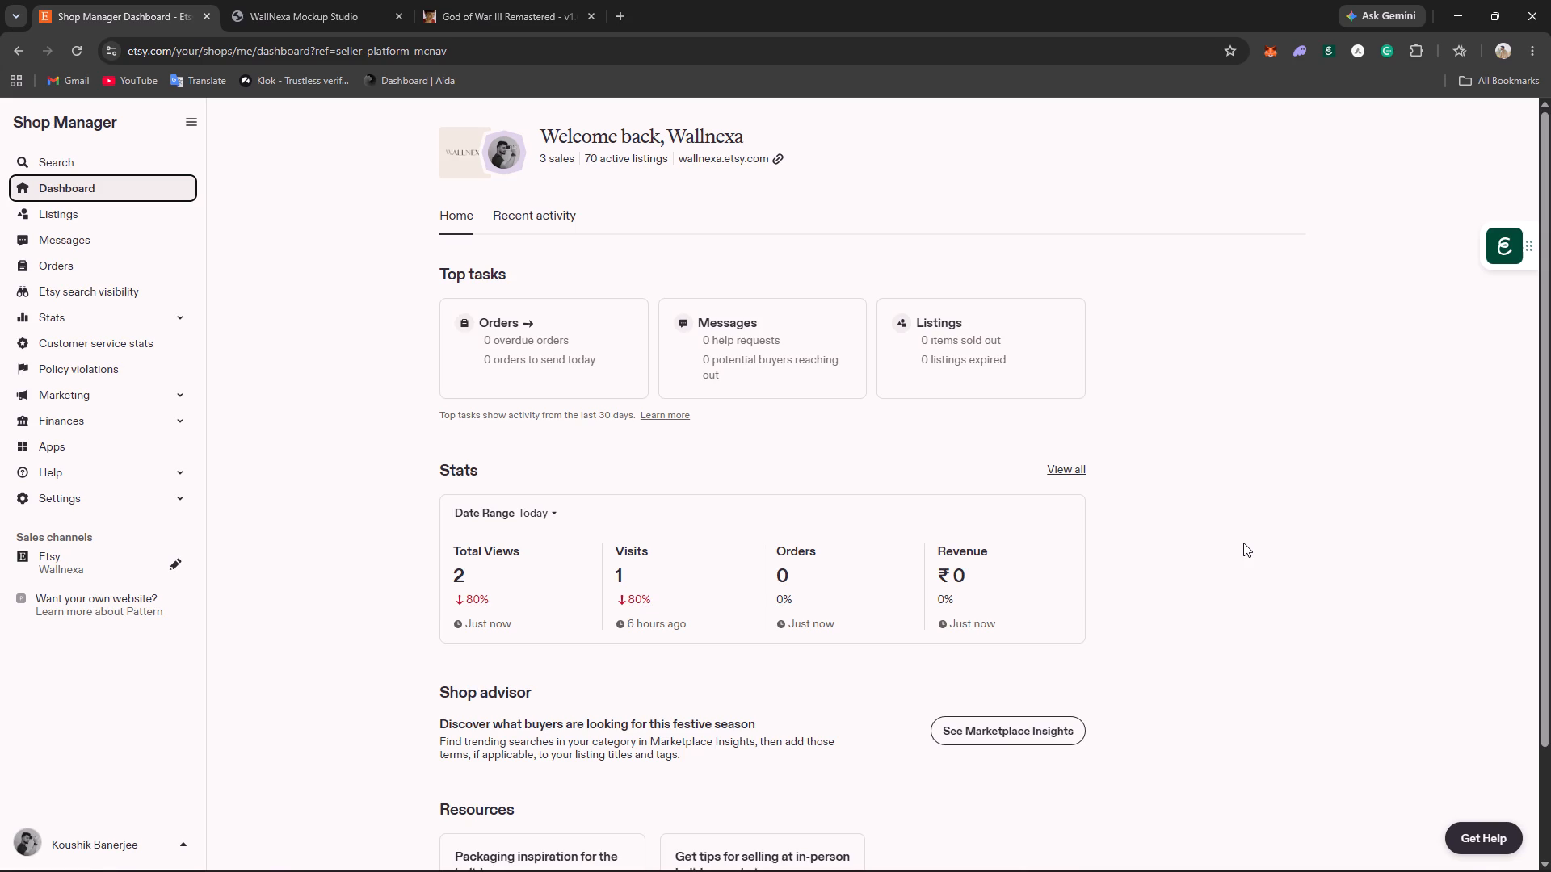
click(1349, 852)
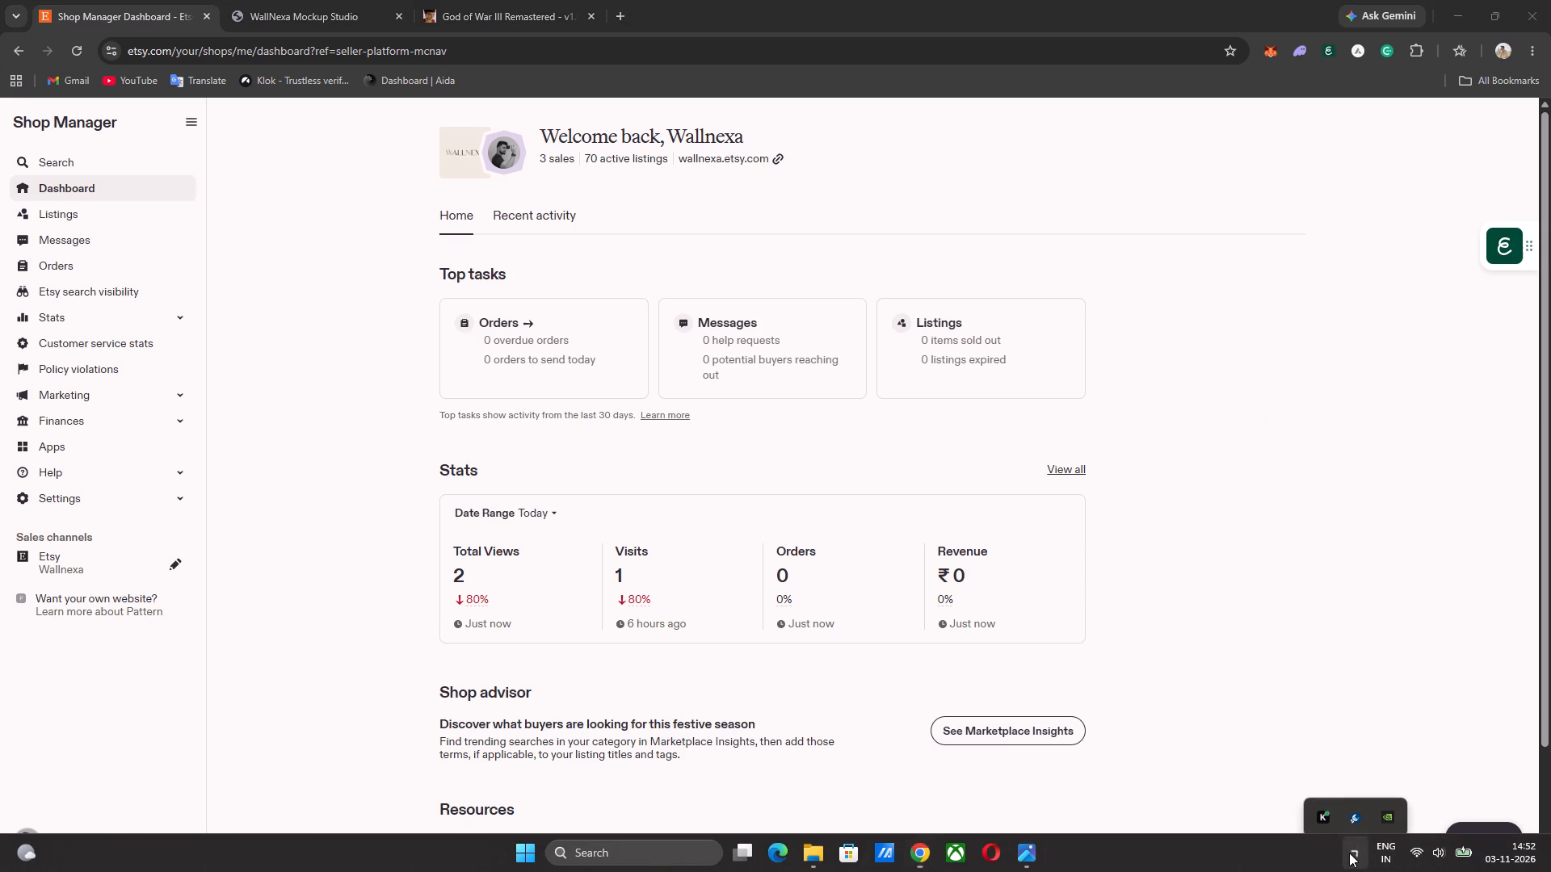